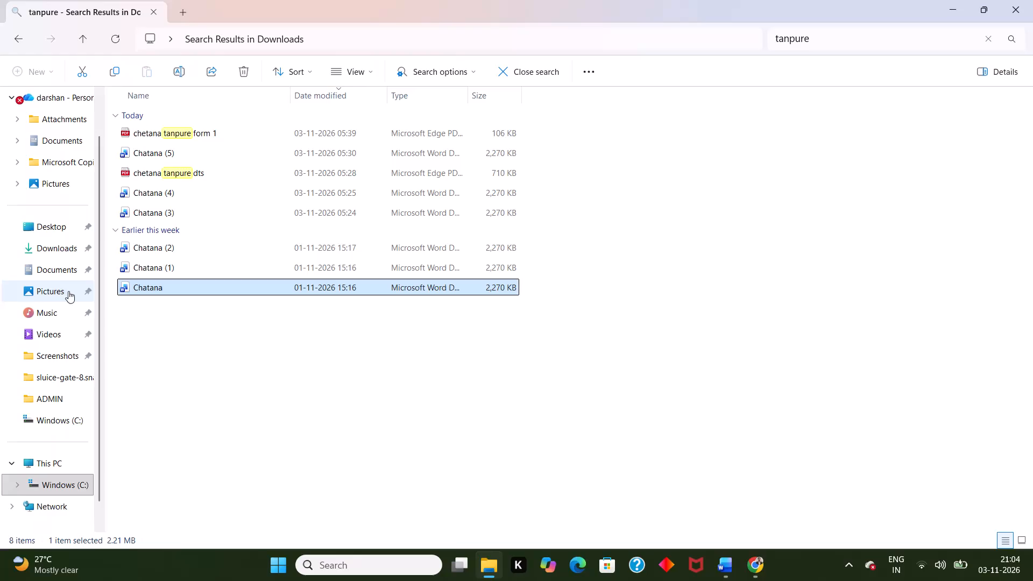
Go to Home and look through the recent files for earlier form, DTS and RPS documents.
scroll(25, 354, "down", 1)
scroll(25, 358, "up", 3)
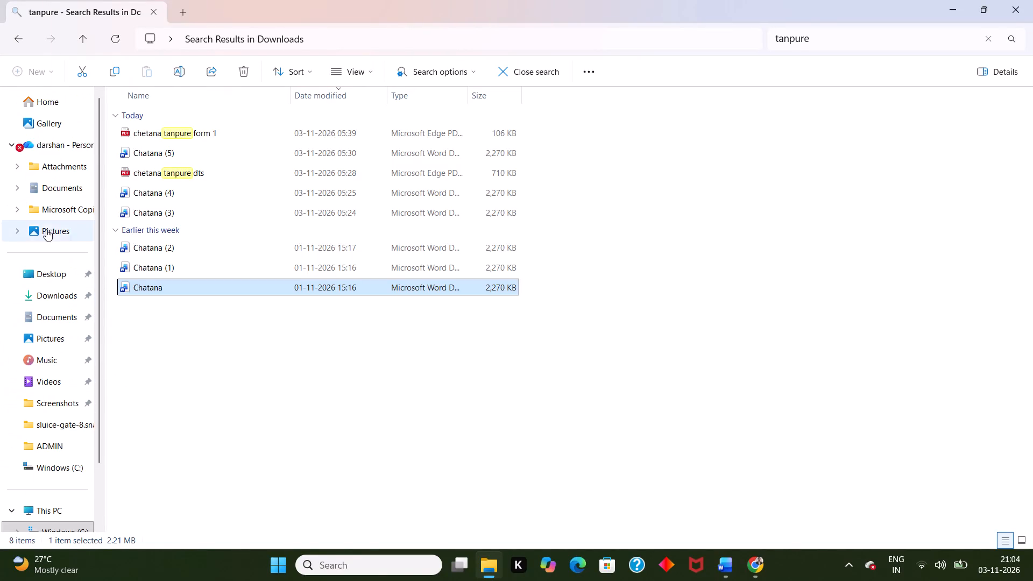
left_click(61, 102)
scroll(284, 357, "down", 4)
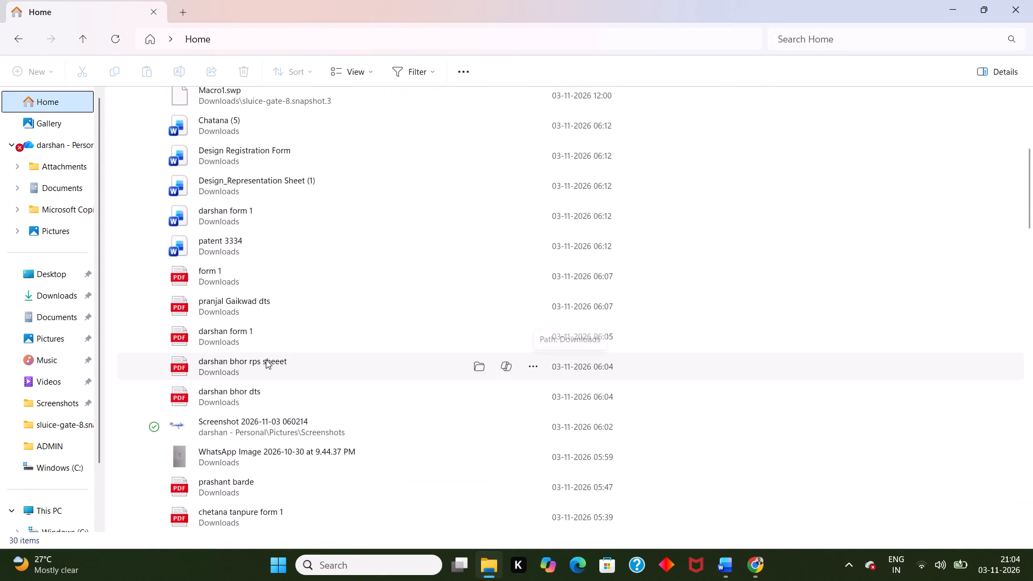
scroll(264, 359, "down", 7)
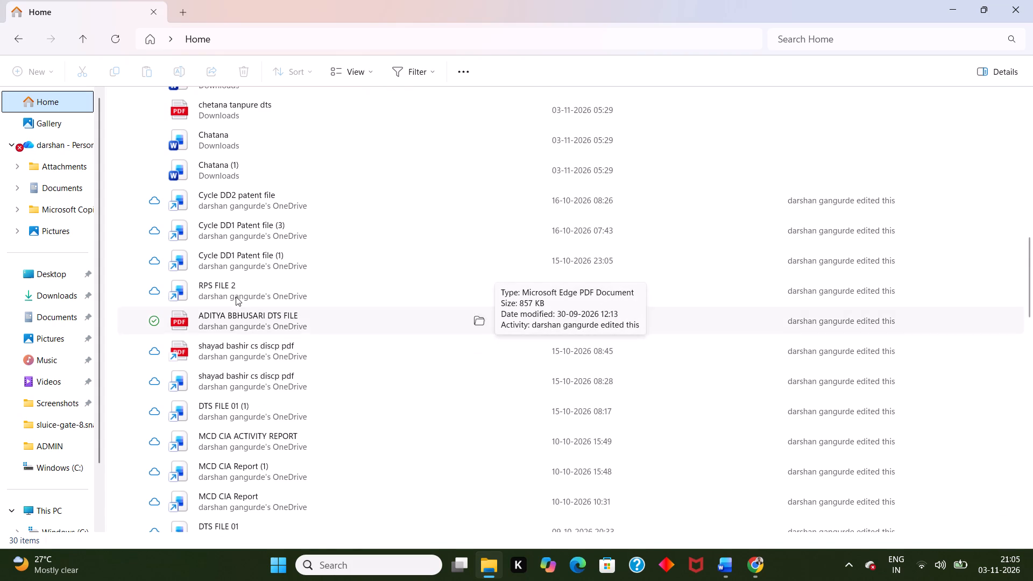
scroll(250, 400, "down", 2)
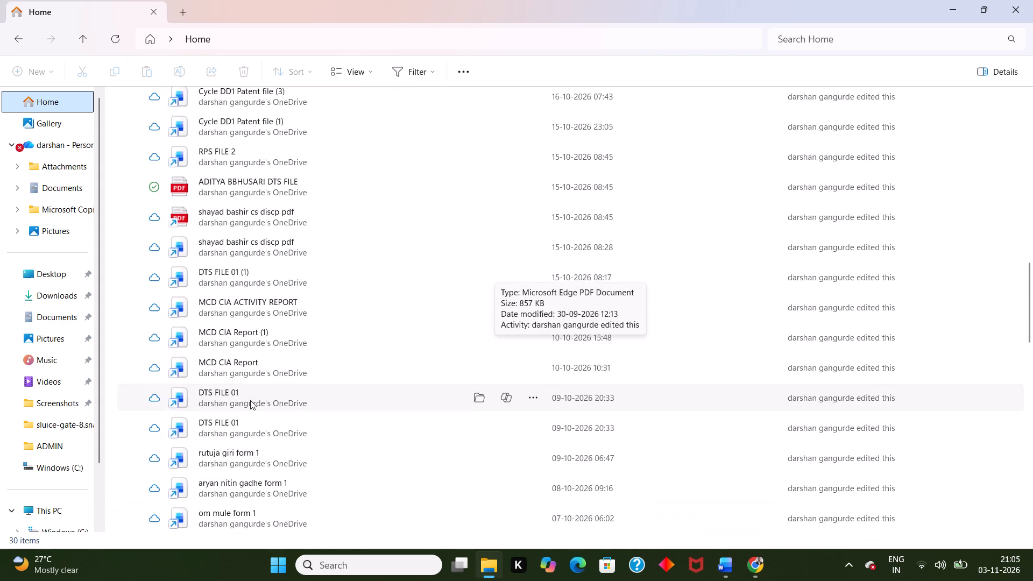
scroll(250, 400, "down", 3)
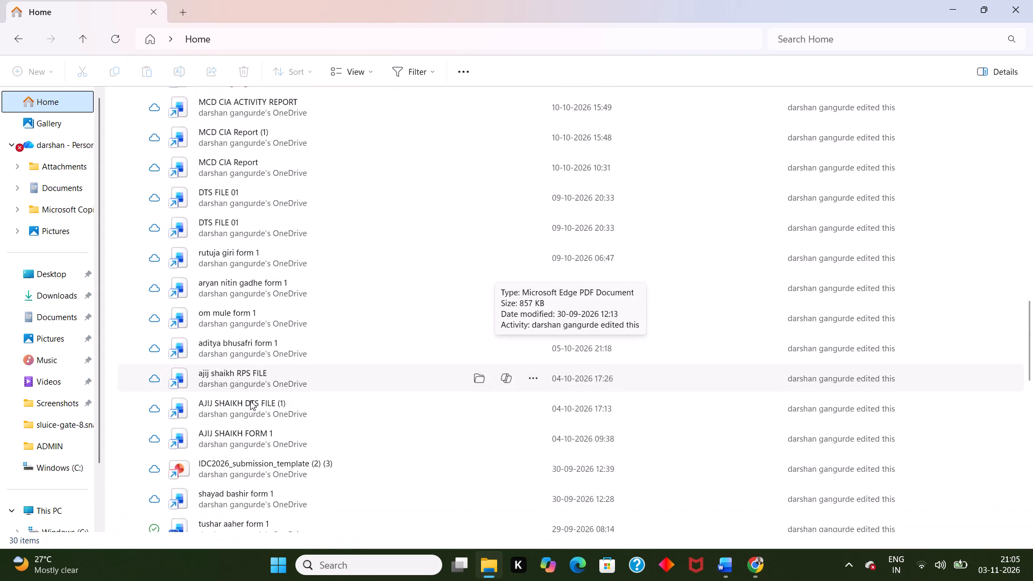
scroll(232, 407, "up", 2)
scroll(210, 324, "up", 2)
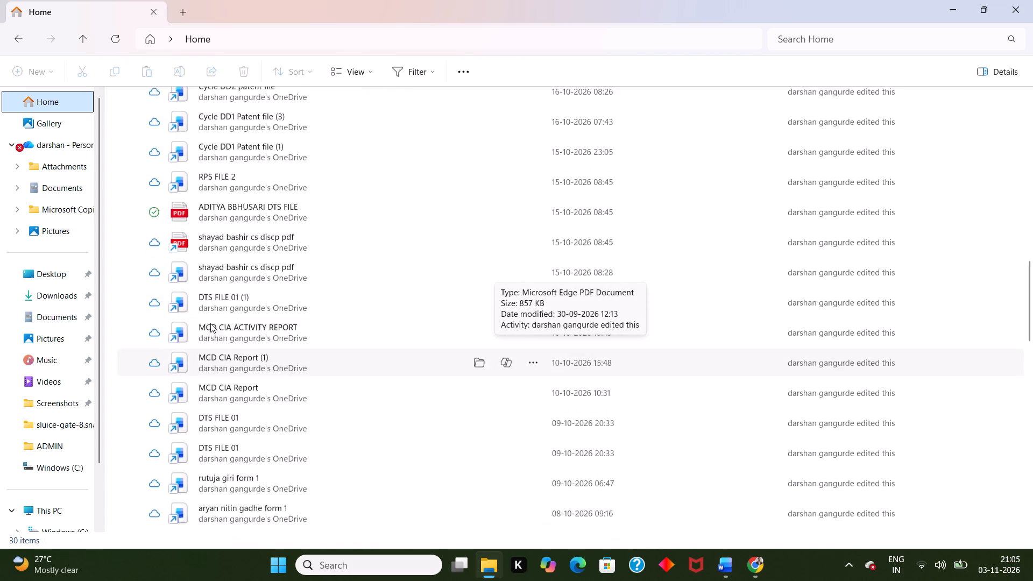
scroll(211, 323, "up", 3)
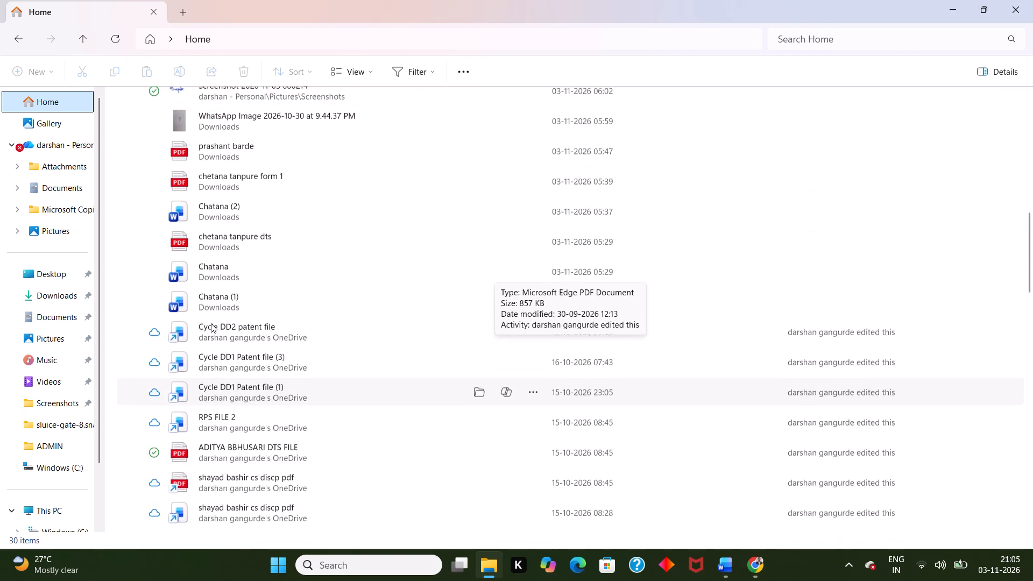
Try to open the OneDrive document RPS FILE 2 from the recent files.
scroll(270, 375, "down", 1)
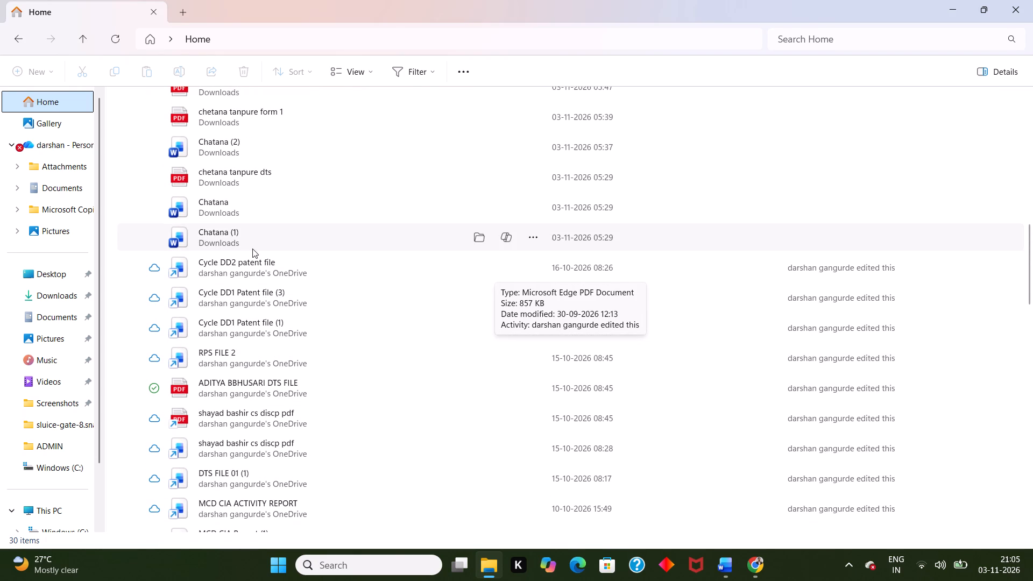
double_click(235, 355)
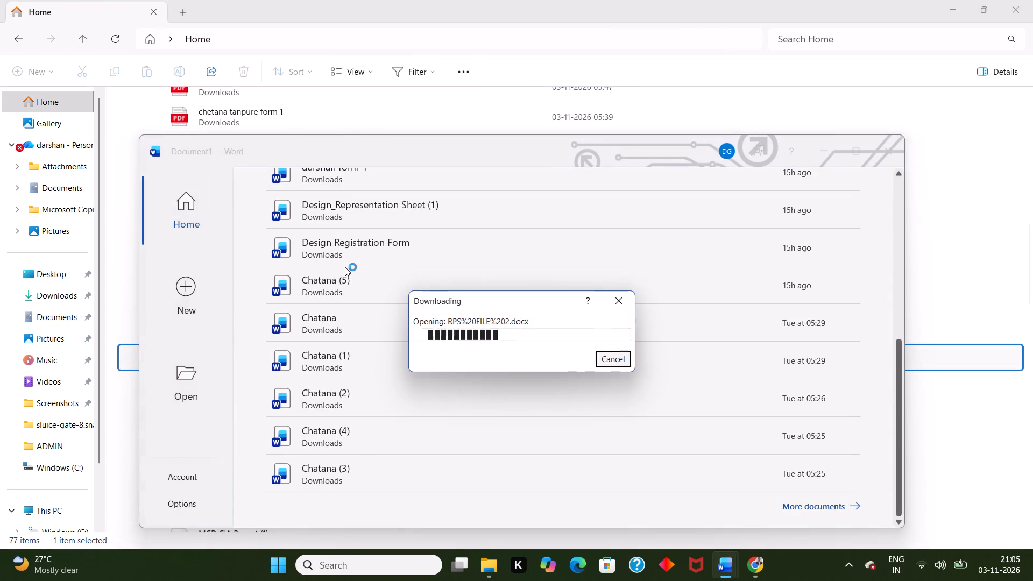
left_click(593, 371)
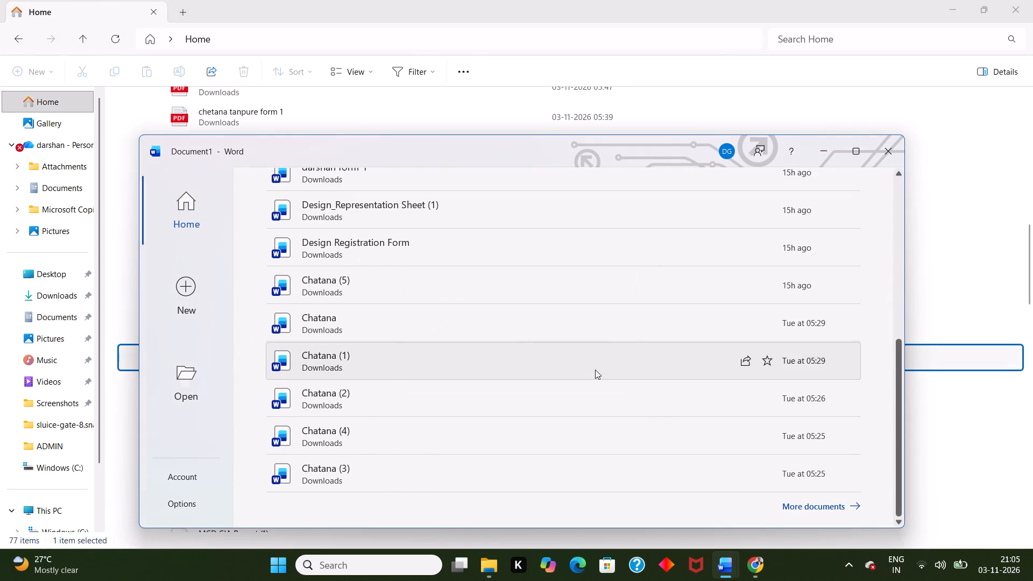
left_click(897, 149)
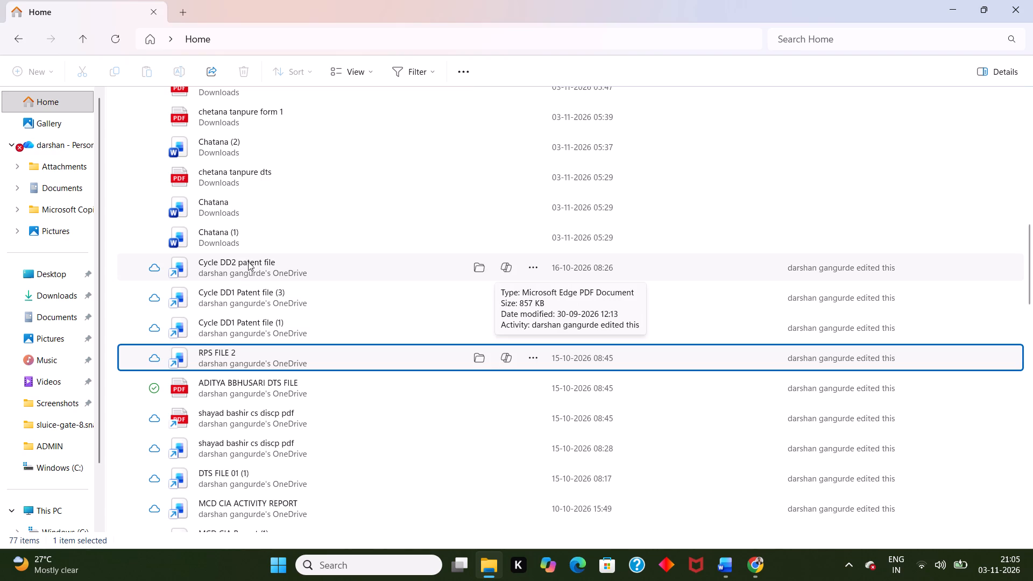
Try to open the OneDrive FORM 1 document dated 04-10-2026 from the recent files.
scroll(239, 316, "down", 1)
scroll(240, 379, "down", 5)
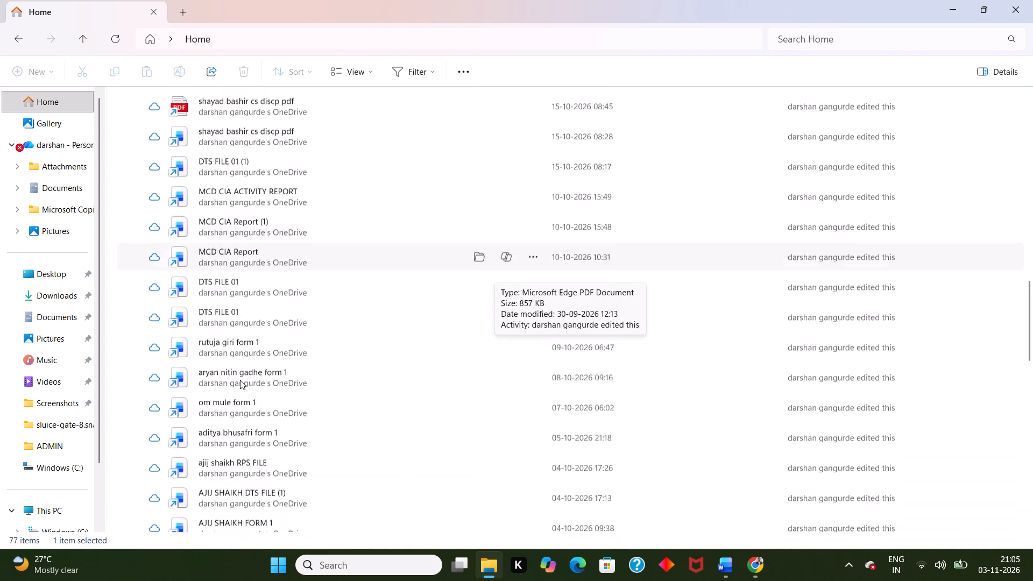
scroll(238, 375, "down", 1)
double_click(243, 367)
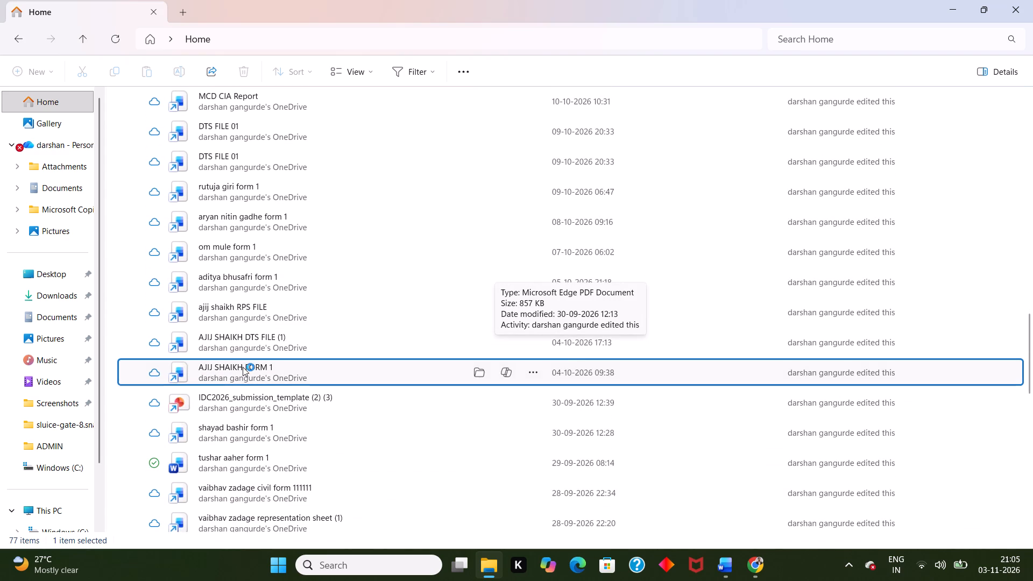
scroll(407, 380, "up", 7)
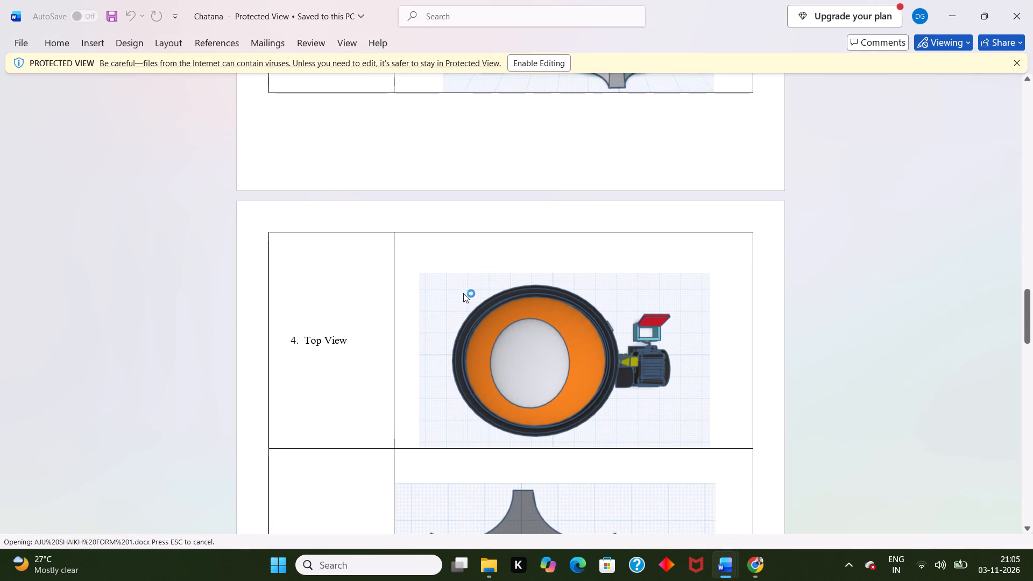
Close all open Word documents, discarding the changes to Chatana (2).
left_click(723, 563)
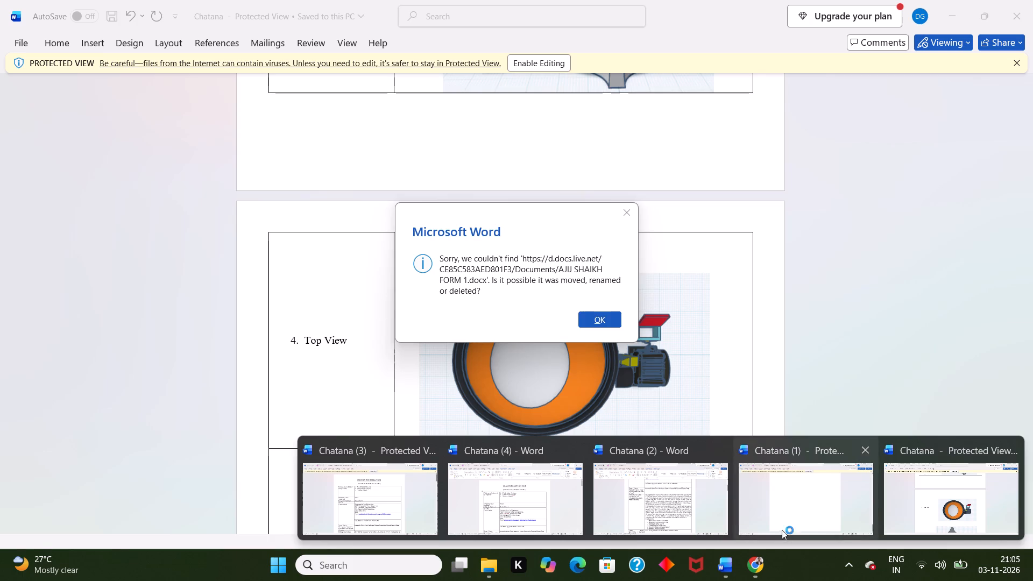
left_click(861, 451)
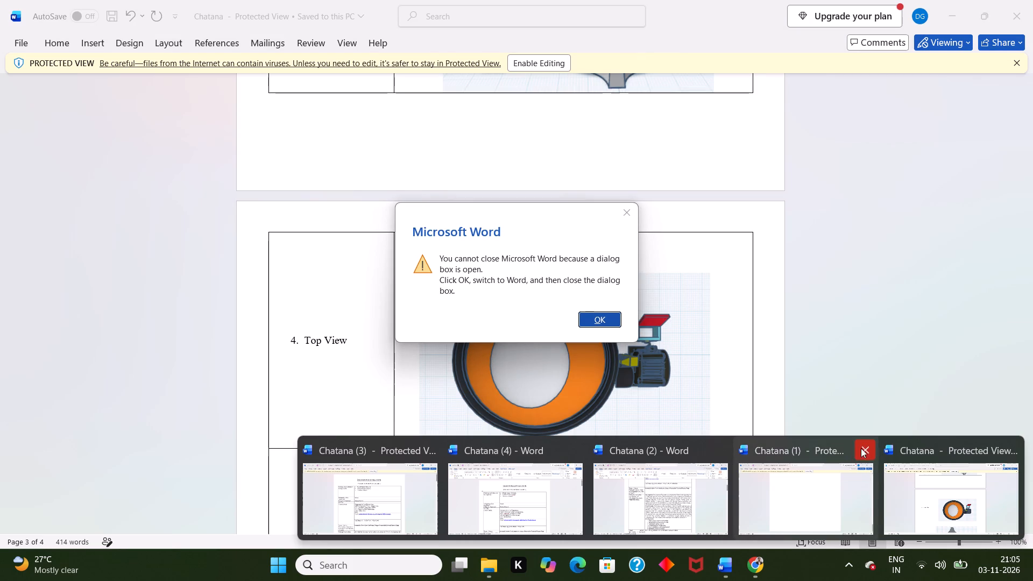
left_click(592, 321)
left_click(607, 317)
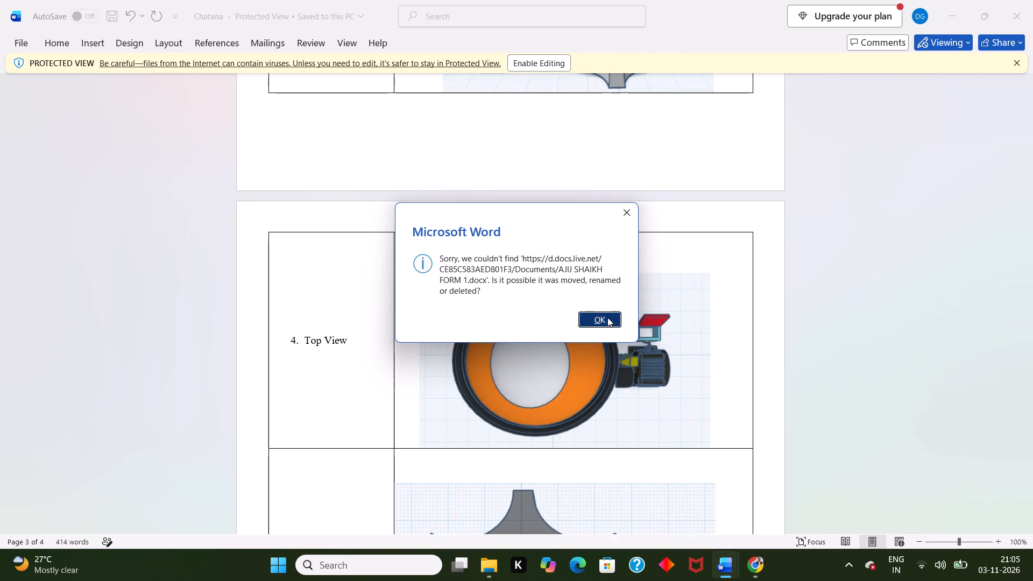
left_click(726, 561)
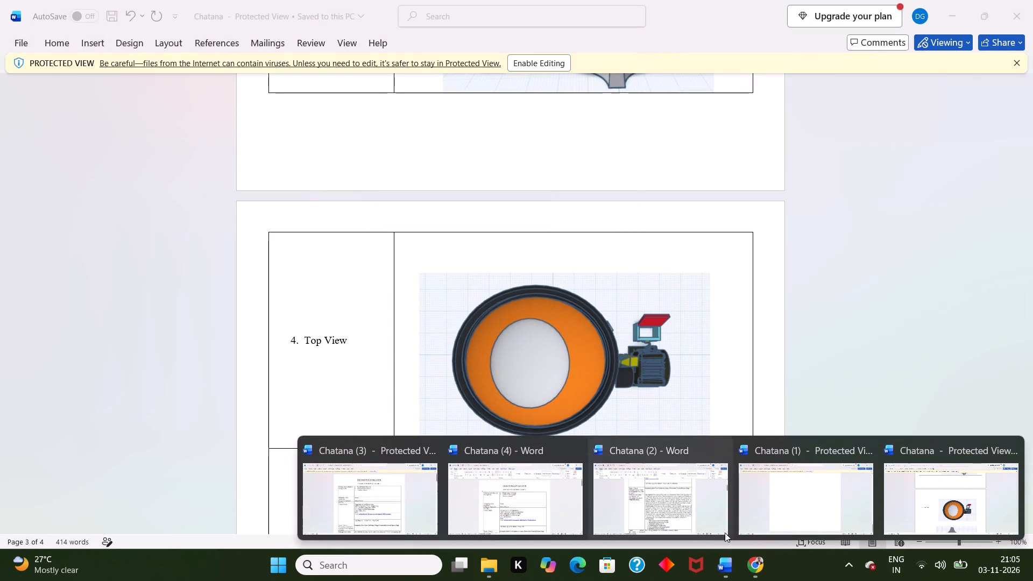
left_click(717, 448)
right_click(717, 448)
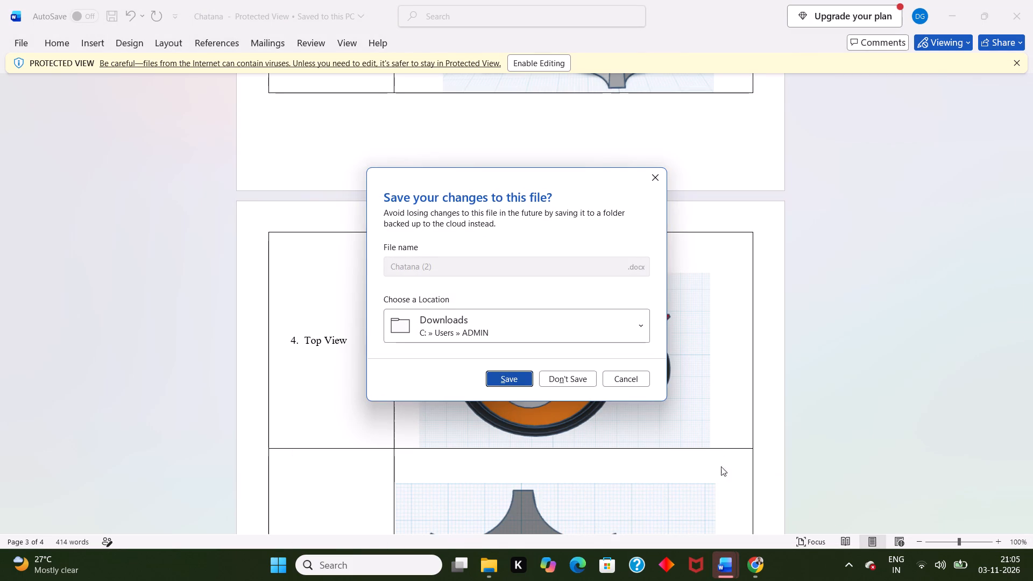
left_click(568, 382)
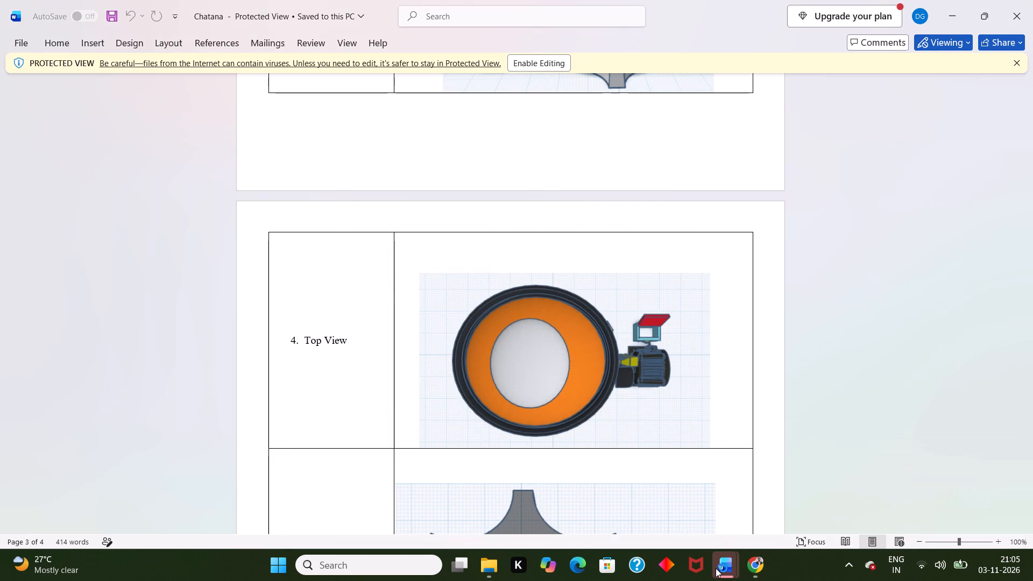
right_click(718, 566)
right_click(721, 553)
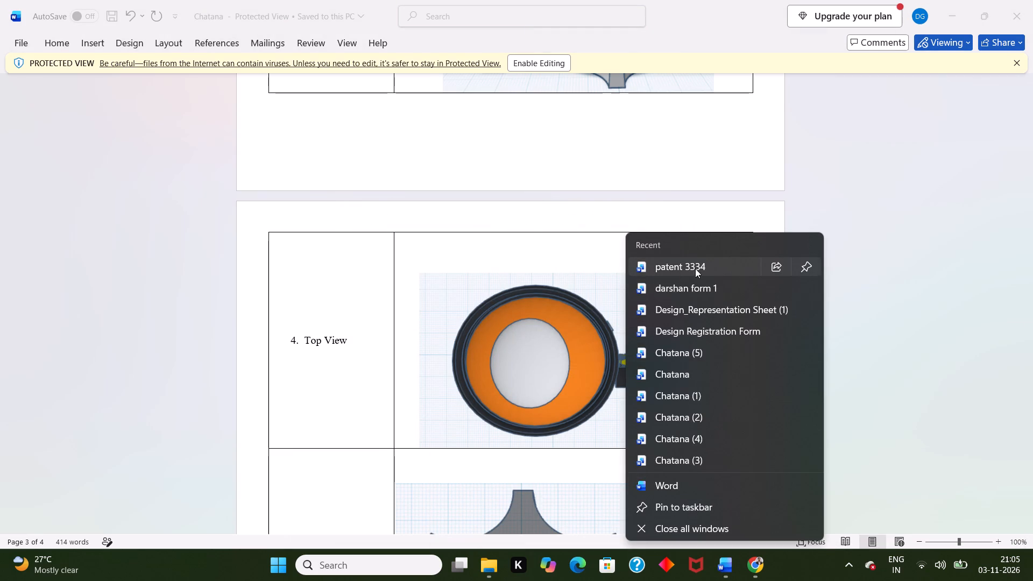
left_click(657, 530)
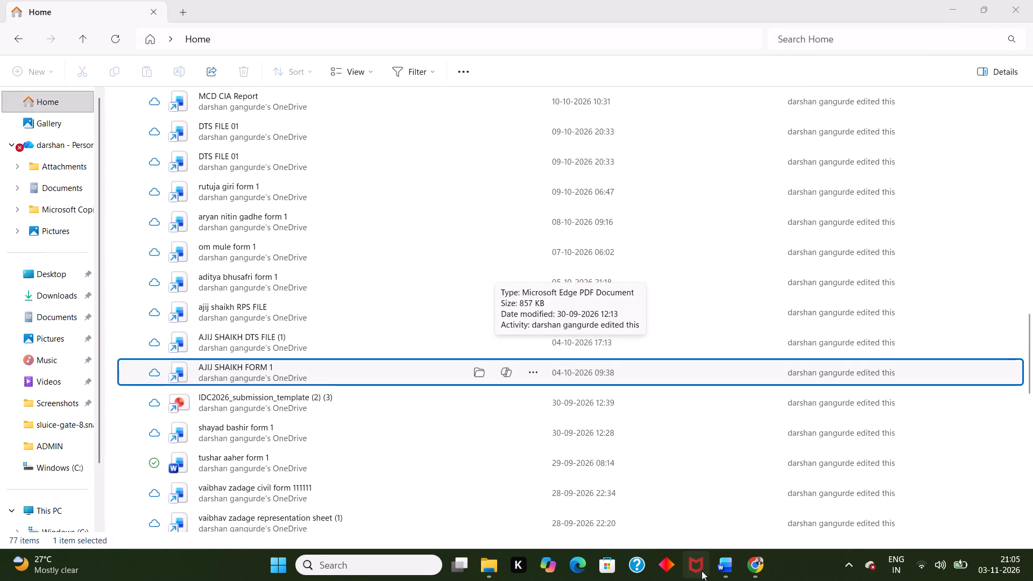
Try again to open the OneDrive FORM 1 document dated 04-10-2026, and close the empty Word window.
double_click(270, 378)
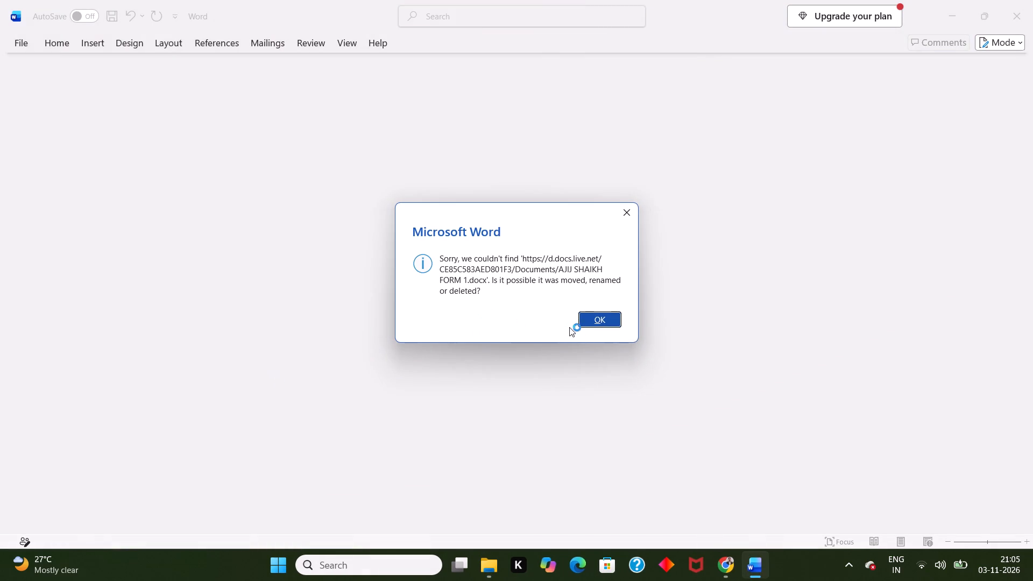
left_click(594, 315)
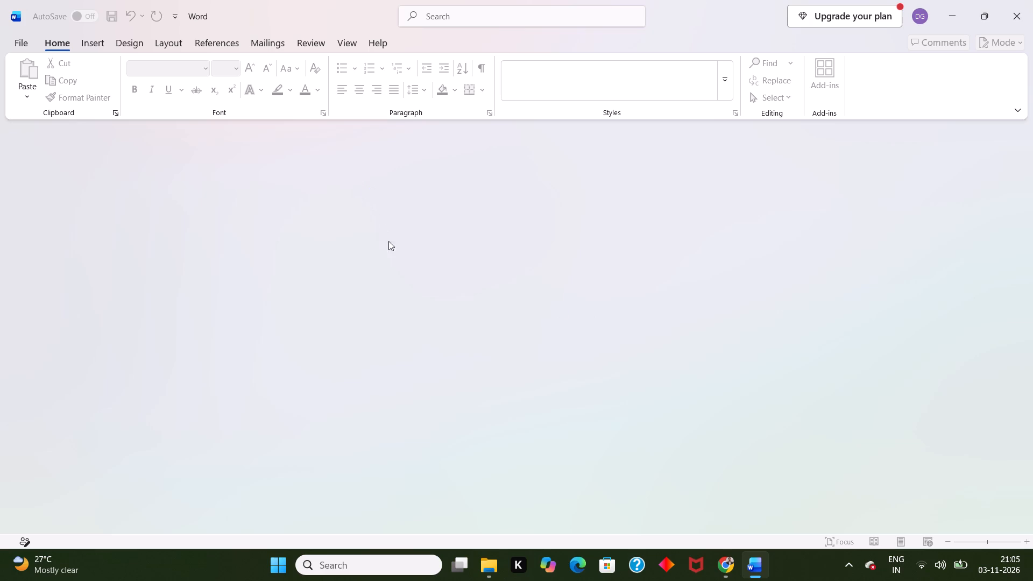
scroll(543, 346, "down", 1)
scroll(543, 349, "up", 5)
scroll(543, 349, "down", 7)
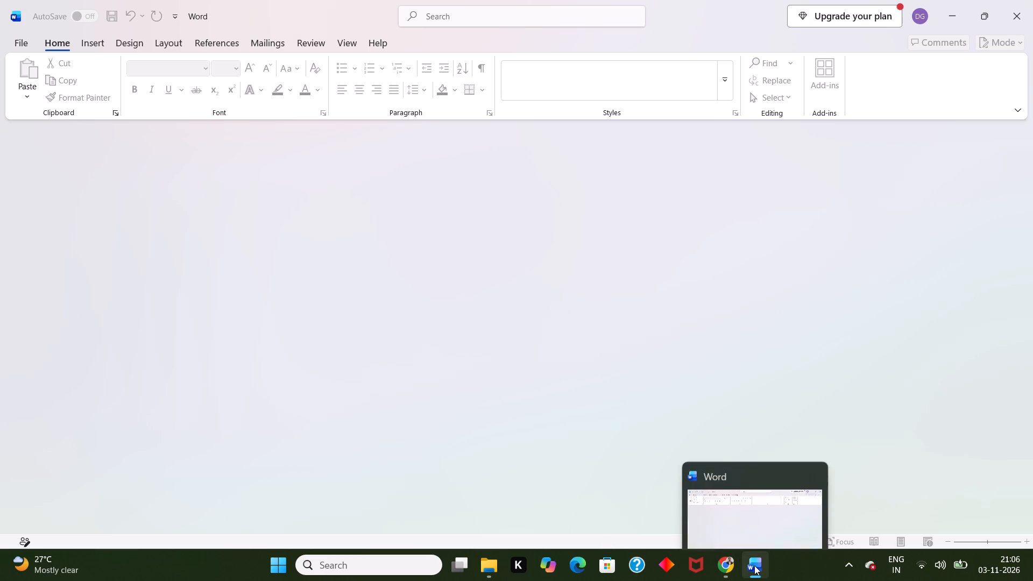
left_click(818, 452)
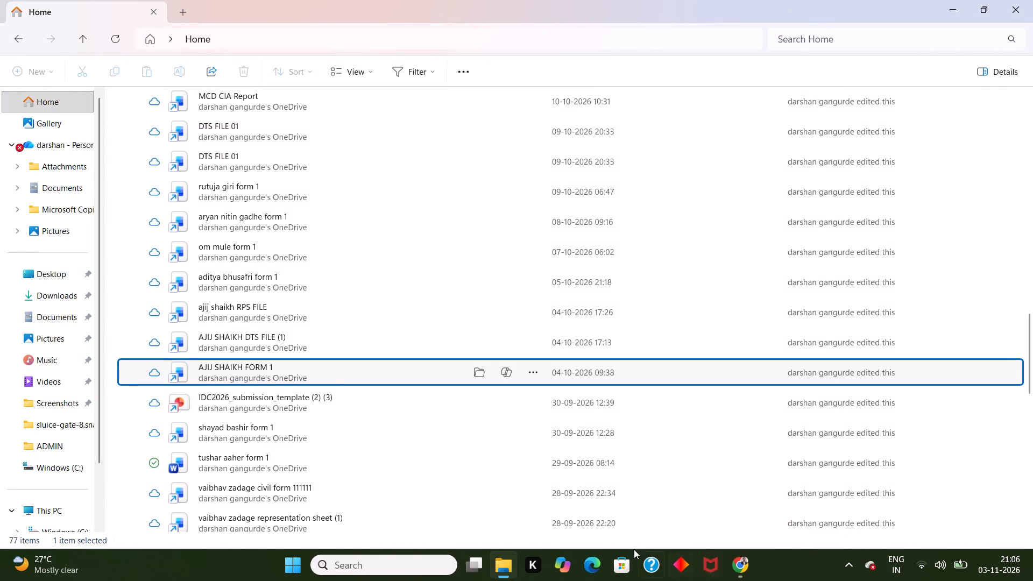
Look through the recent files in Home for another patent or design form document.
scroll(323, 395, "down", 17)
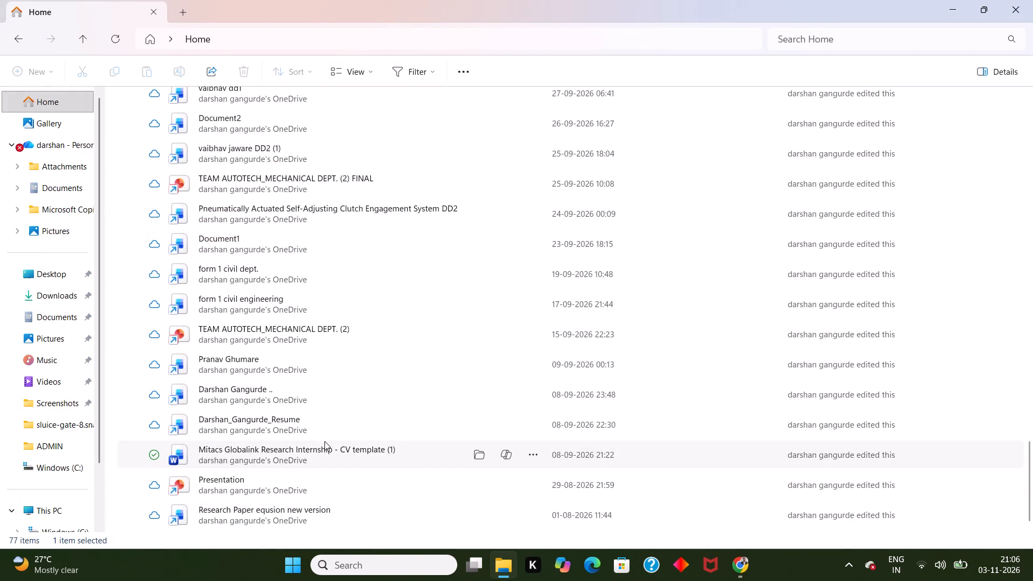
scroll(324, 441, "down", 11)
scroll(306, 452, "up", 5)
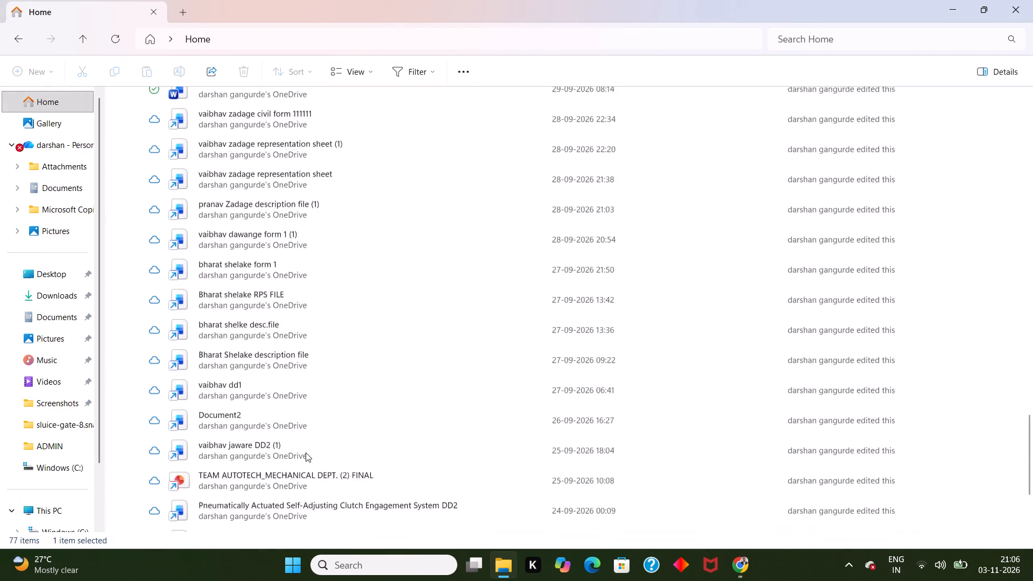
scroll(305, 436, "up", 14)
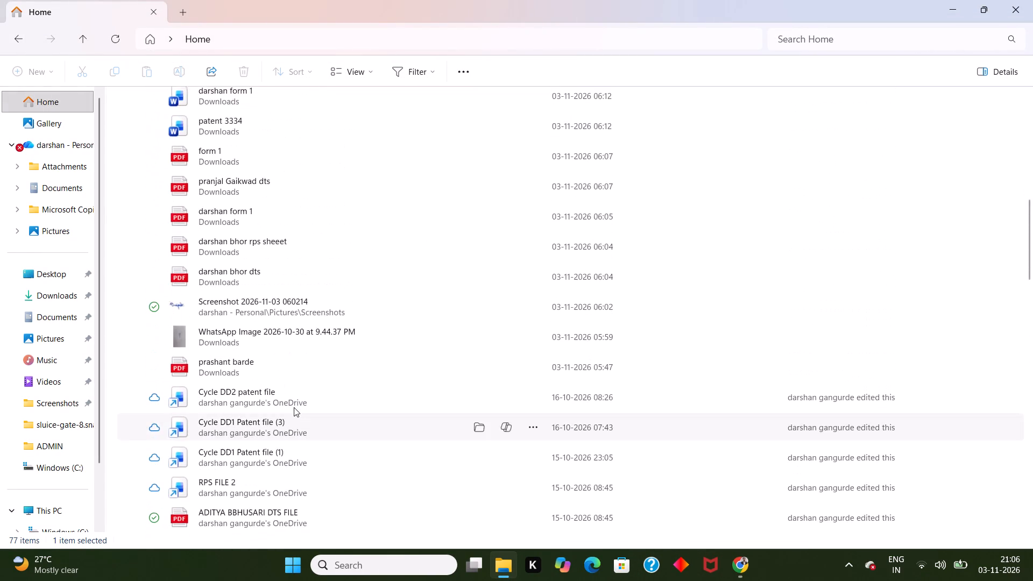
scroll(294, 407, "up", 4)
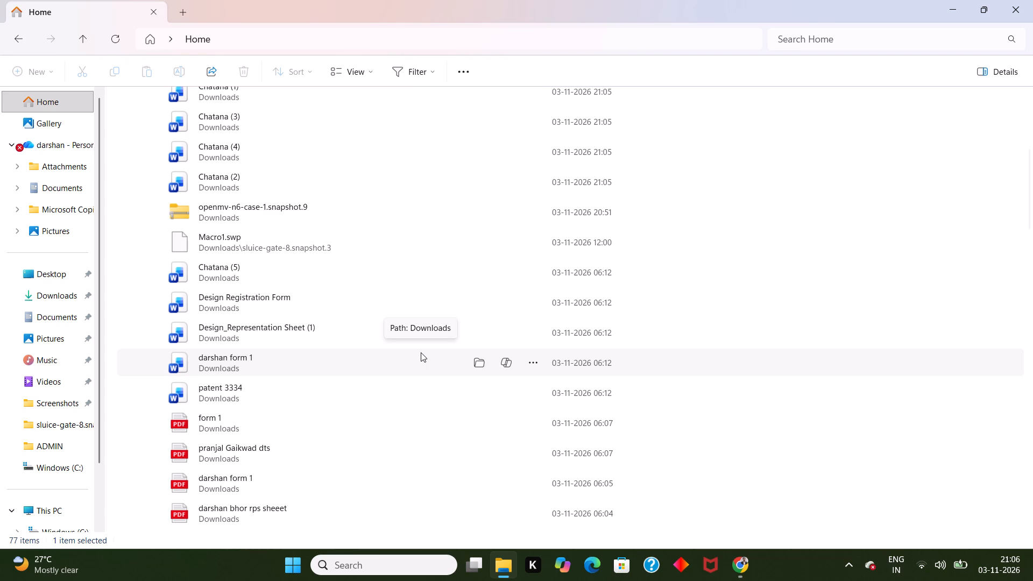
scroll(441, 340, "down", 3)
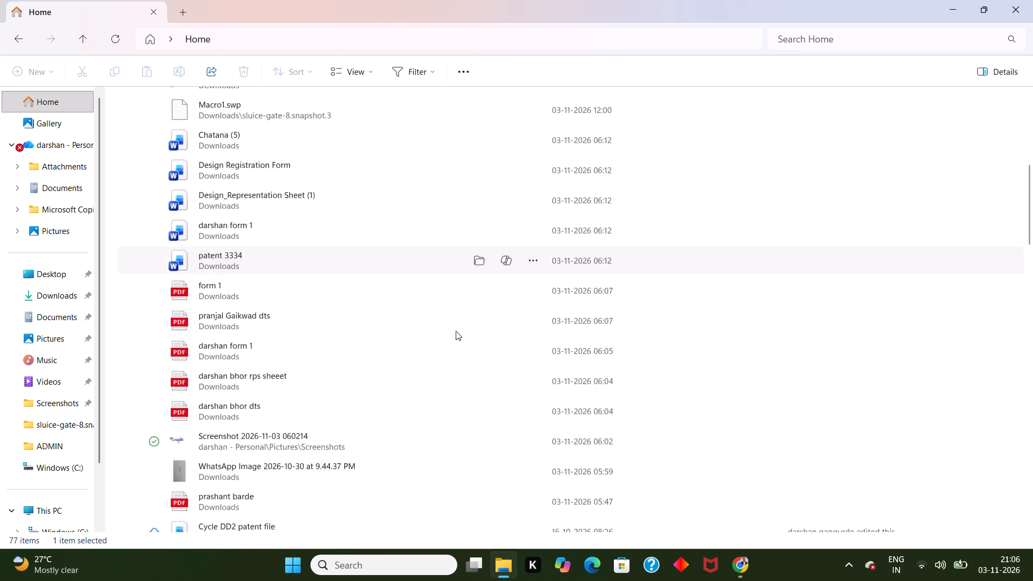
scroll(398, 321, "down", 7)
scroll(321, 238, "up", 3)
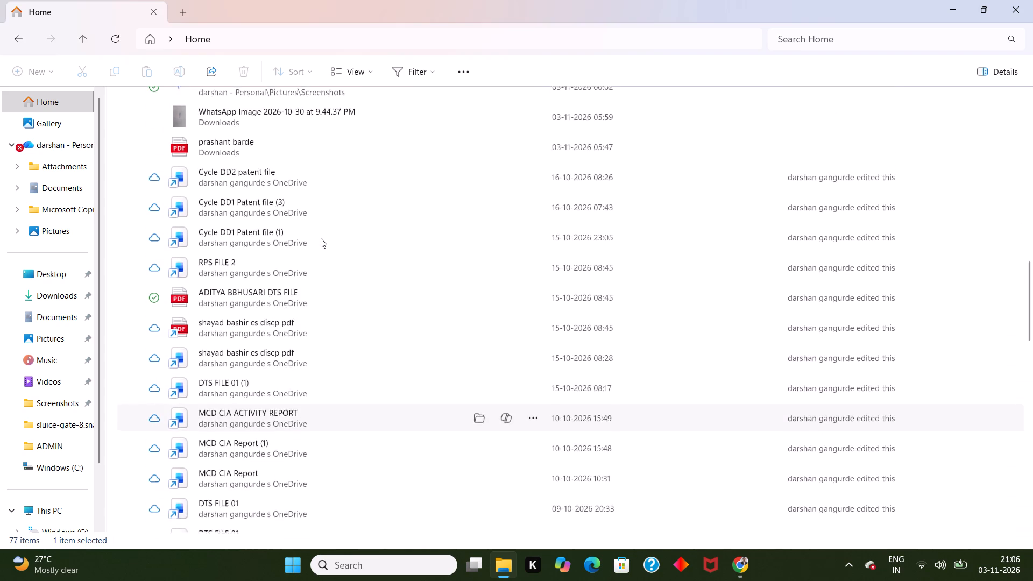
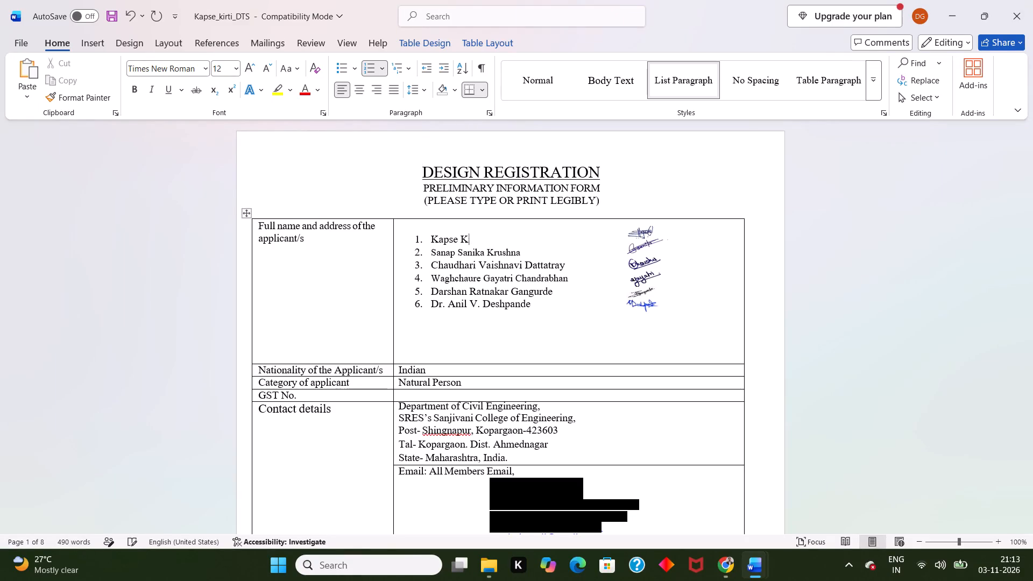
Replace the first applicant's name in the numbered list of the Design Registration form with the new applicant's name.
key("BackSpace")
key("BackSpace")
key("BackSpace")
key("BackSpace")
key("BackSpace")
key("BackSpace")
key("BackSpace")
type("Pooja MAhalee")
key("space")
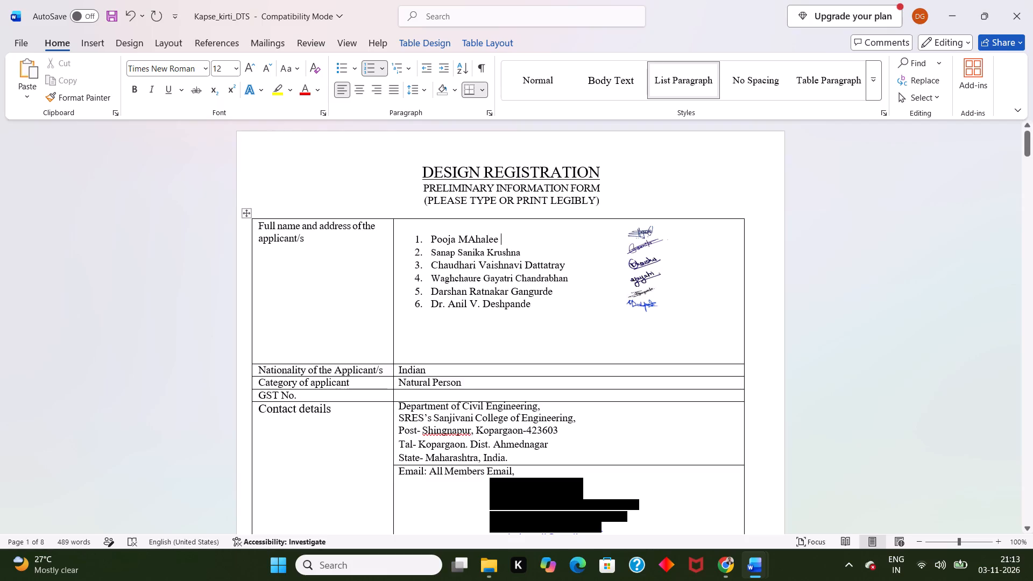
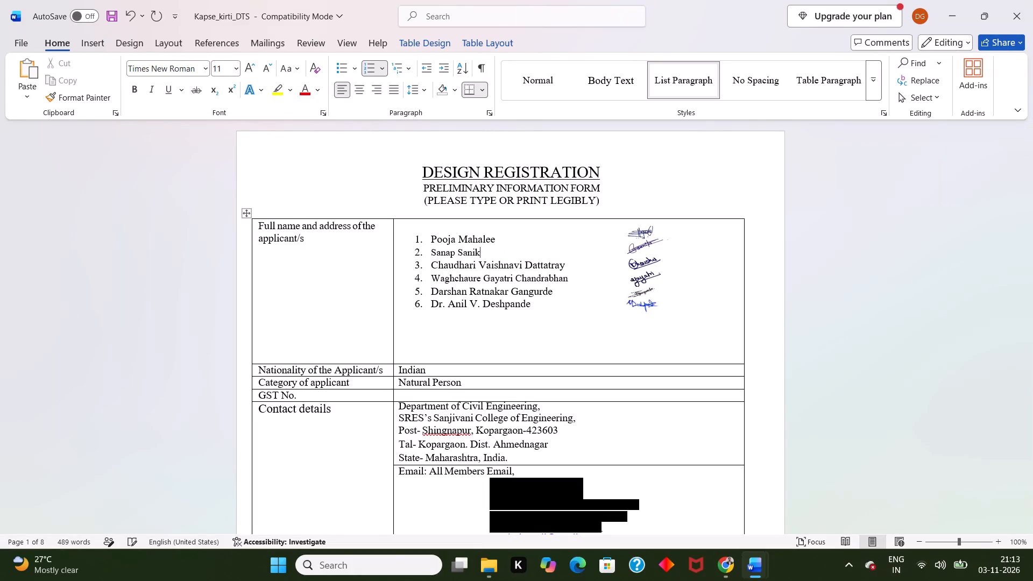
Replace the second applicant's name in the numbered list of the Design Registration form with the new applicant's name.
key("BackSpace")
key("BackSpace")
key("BackSpace")
key("BackSpace")
key("BackSpace")
key("BackSpace")
key("BackSpace")
key("BackSpace")
key("BackSpace")
key("BackSpace")
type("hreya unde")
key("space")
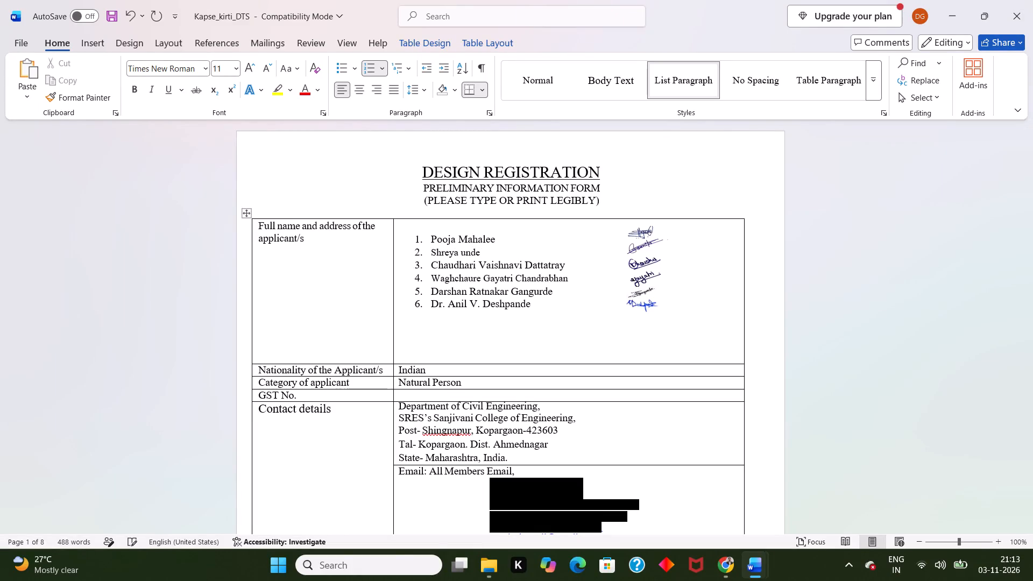
left_click(466, 251)
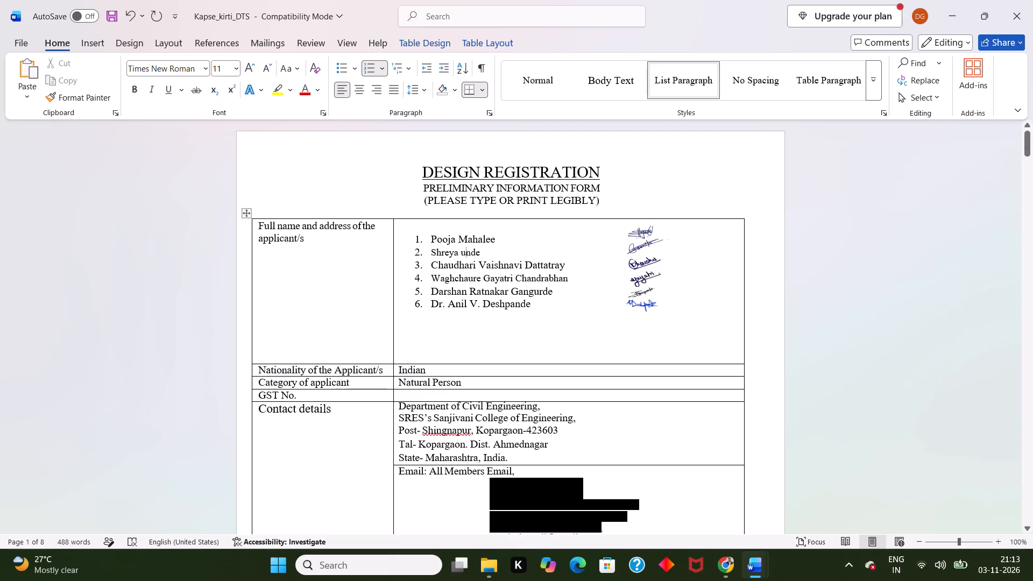
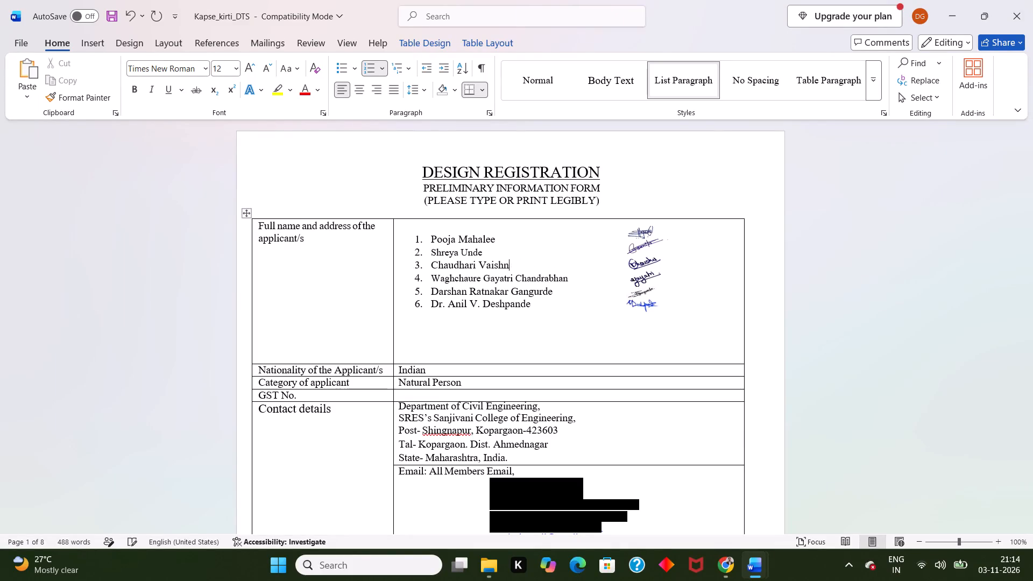
Replace the third applicant's name in the numbered list of the Design Registration form with the new applicant's name.
key("BackSpace")
key("BackSpace")
key("BackSpace")
key("BackSpace")
key("BackSpace")
key("BackSpace")
key("BackSpace")
key("BackSpace")
key("BackSpace")
key("BackSpace")
key("BackSpace")
key("BackSpace")
key("BackSpace")
key("BackSpace")
key("BackSpace")
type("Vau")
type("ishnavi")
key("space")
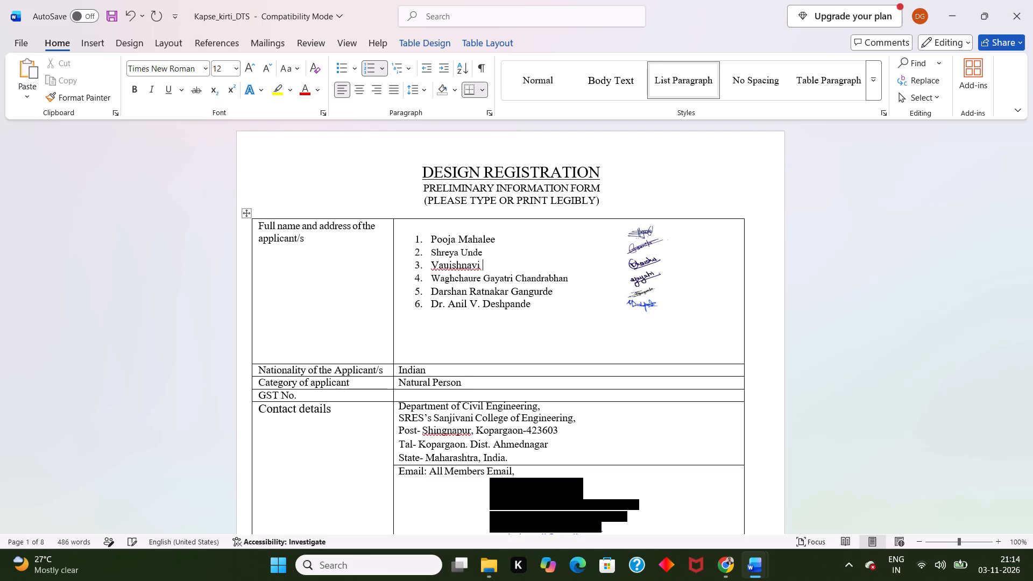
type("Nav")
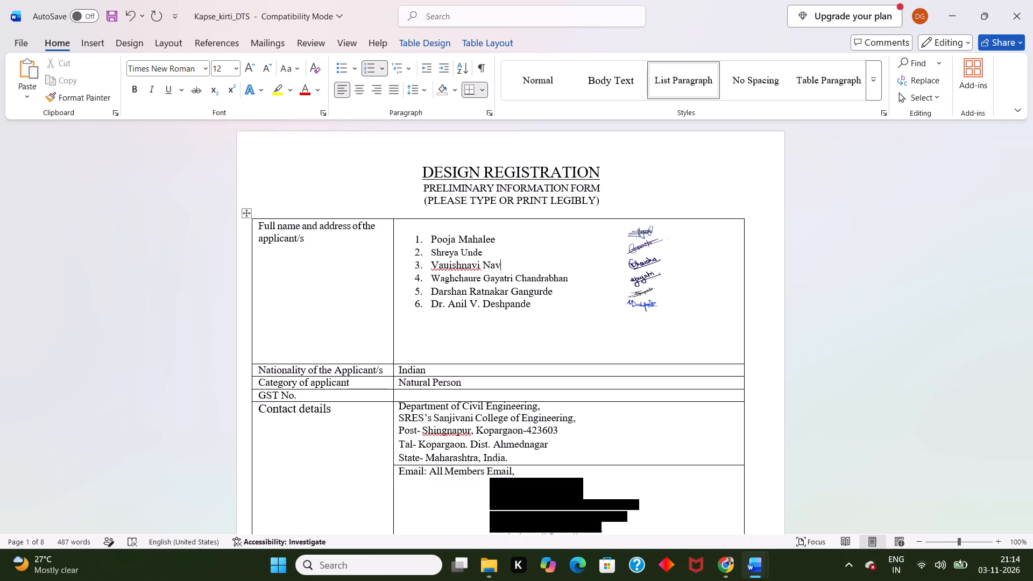
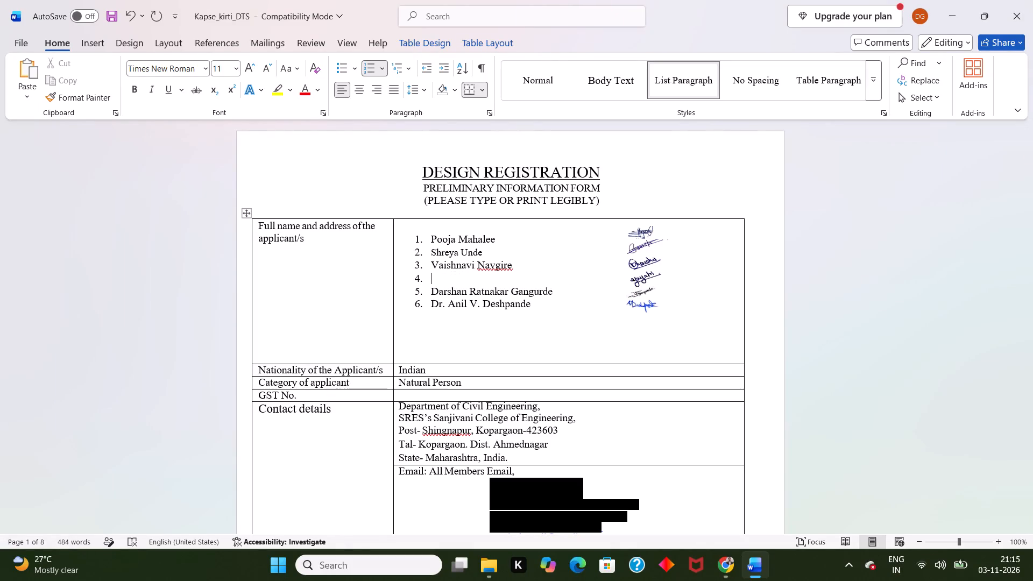
Enter the new applicant's name as item 4 of the applicant list in the Design Registration form.
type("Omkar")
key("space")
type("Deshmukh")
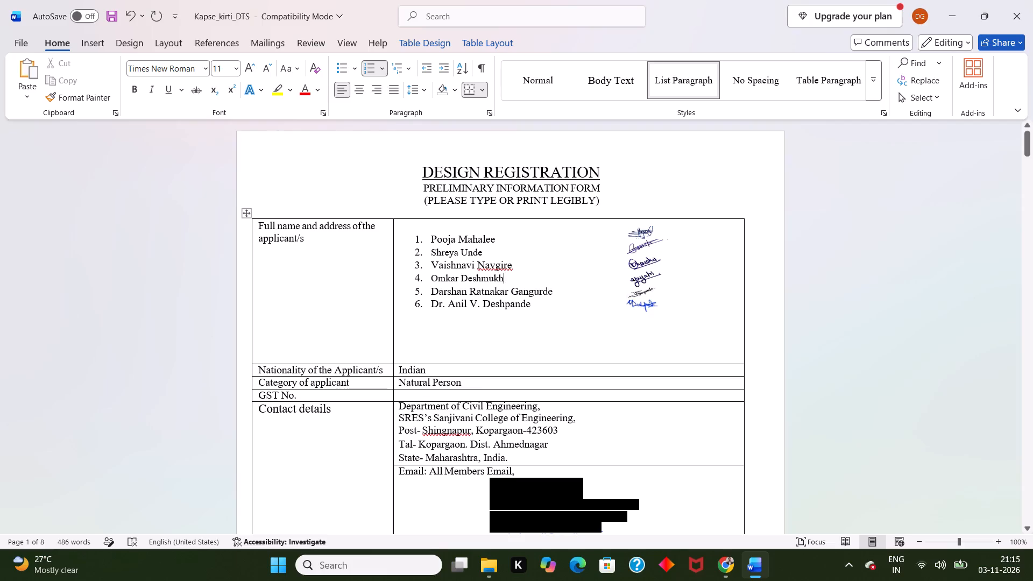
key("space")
Remove the fifth applicant's name and its numbered line from the list, so the doctor's entry directly follows item 4.
left_click(555, 291)
key("BackSpace")
key("BackSpace")
key("BackSpace")
key("BackSpace")
key("BackSpace")
key("BackSpace")
key("BackSpace")
key("BackSpace")
key("BackSpace")
key("BackSpace")
key("BackSpace")
key("BackSpace")
key("BackSpace")
key("BackSpace")
key("BackSpace")
key("BackSpace")
key("BackSpace")
key("BackSpace")
key("BackSpace")
key("BackSpace")
key("BackSpace")
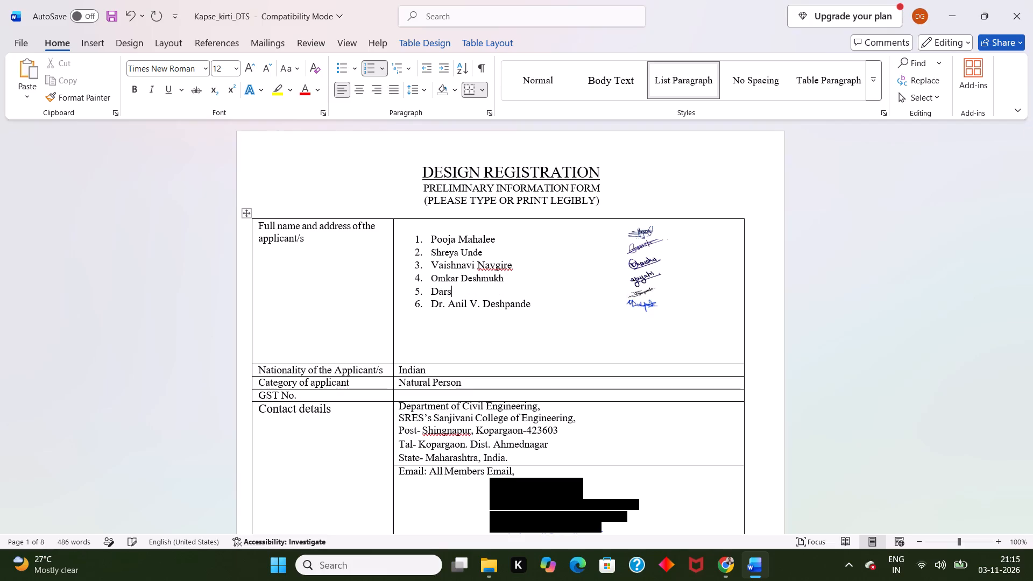
key("BackSpace")
key("BackSpace")
key("BackSpace")
key("BackSpace")
key("BackSpace")
key("BackSpace")
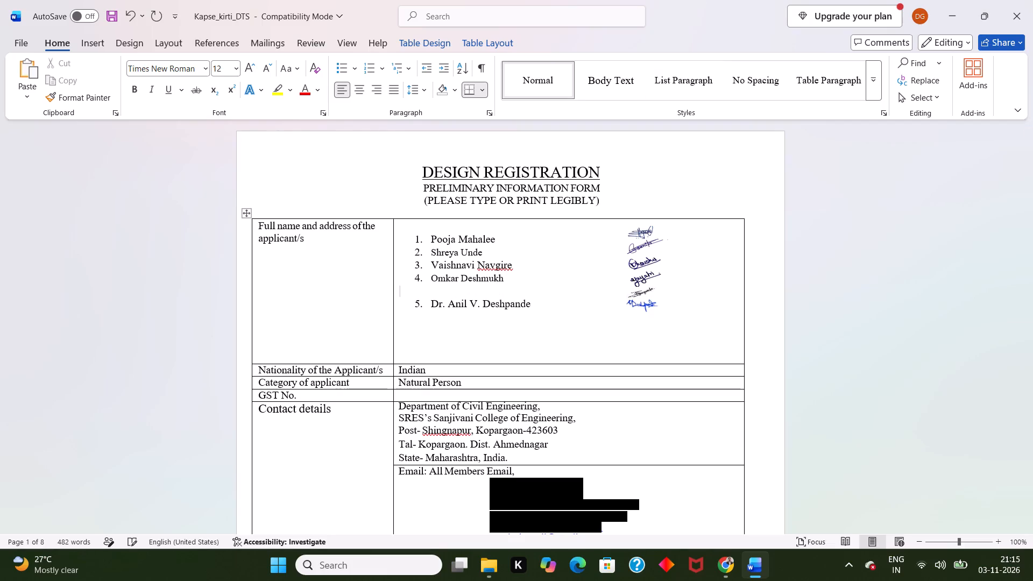
key("BackSpace")
Delete the signature images beside the second, third and fourth applicants and the blue signature beside the doctor's name.
left_click(640, 244)
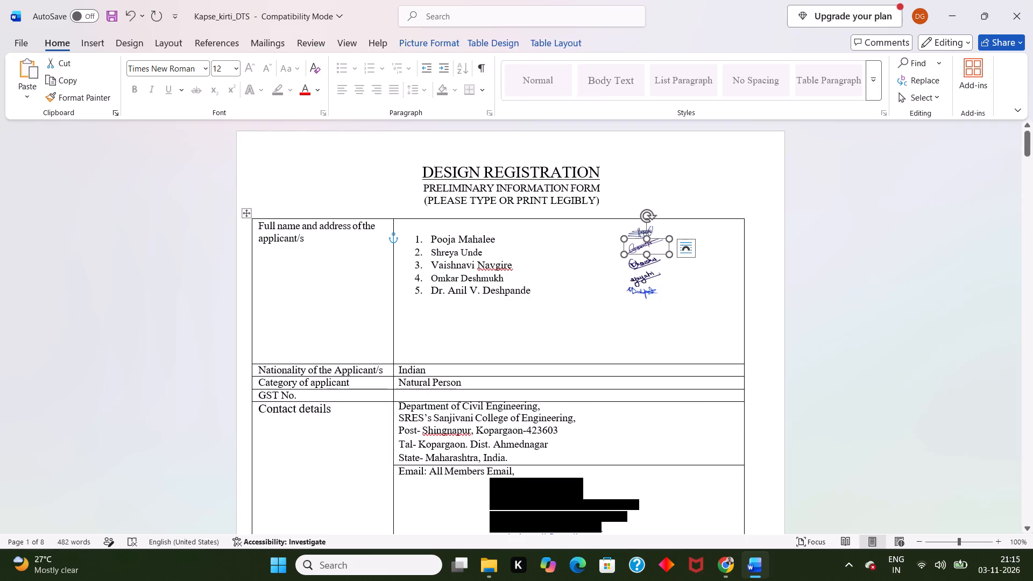
key("Delete")
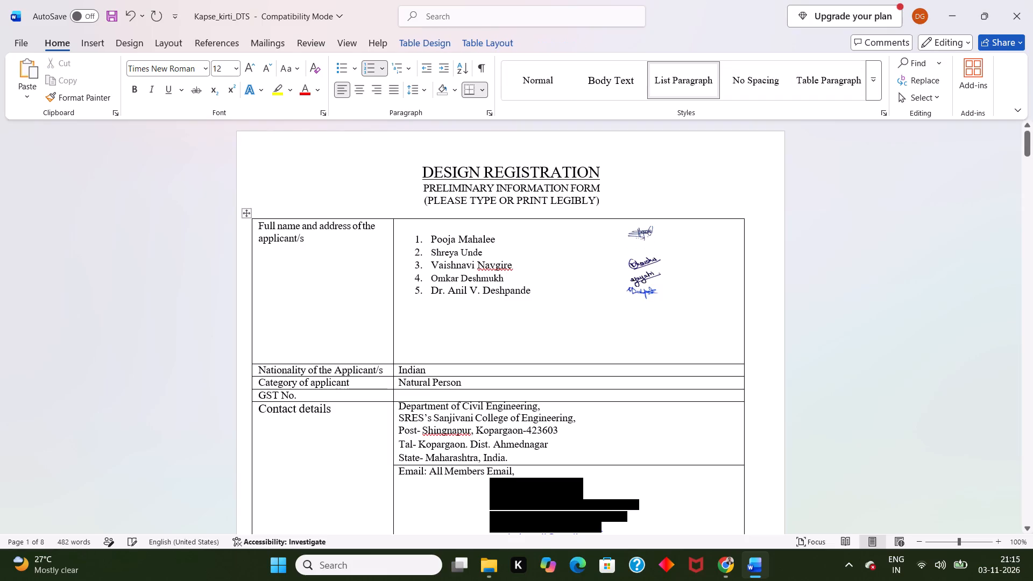
left_click(642, 263)
key("Delete")
left_click(647, 281)
key("Delete")
left_click(647, 288)
key("Delete")
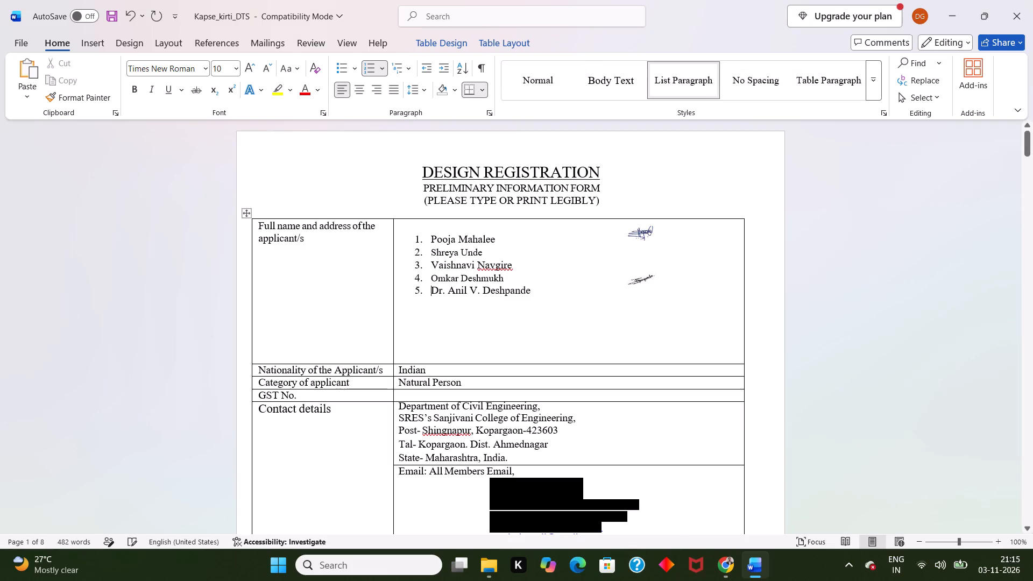
Try to delete the black signature image beside the fourth applicant's line.
left_click(645, 278)
key("Delete")
left_click(638, 286)
key("Delete")
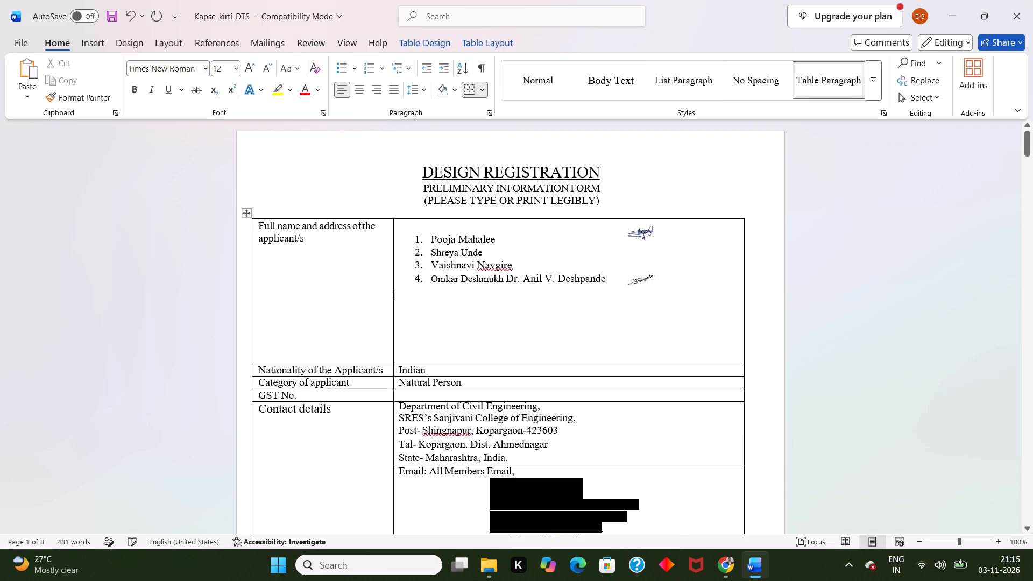
left_click(639, 279)
key("Delete")
left_click(639, 279)
key("Delete")
left_click_drag(639, 279, 636, 286)
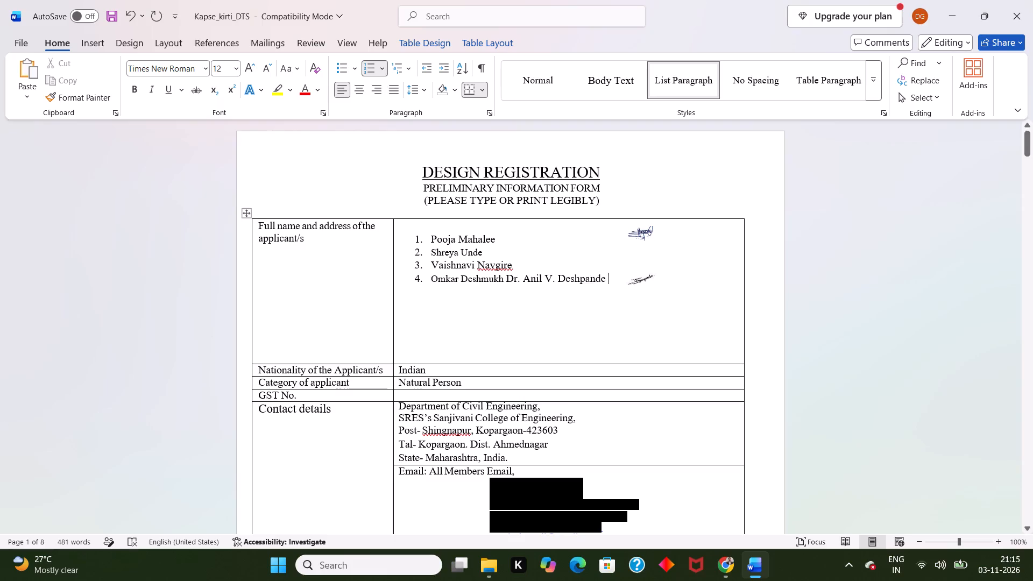
Delete the signature image beside the first applicant's name.
left_click(647, 231)
key("Delete")
Try again to select and delete the remaining black signature image beside the fourth list item.
left_click(650, 275)
key("Delete")
left_click(644, 277)
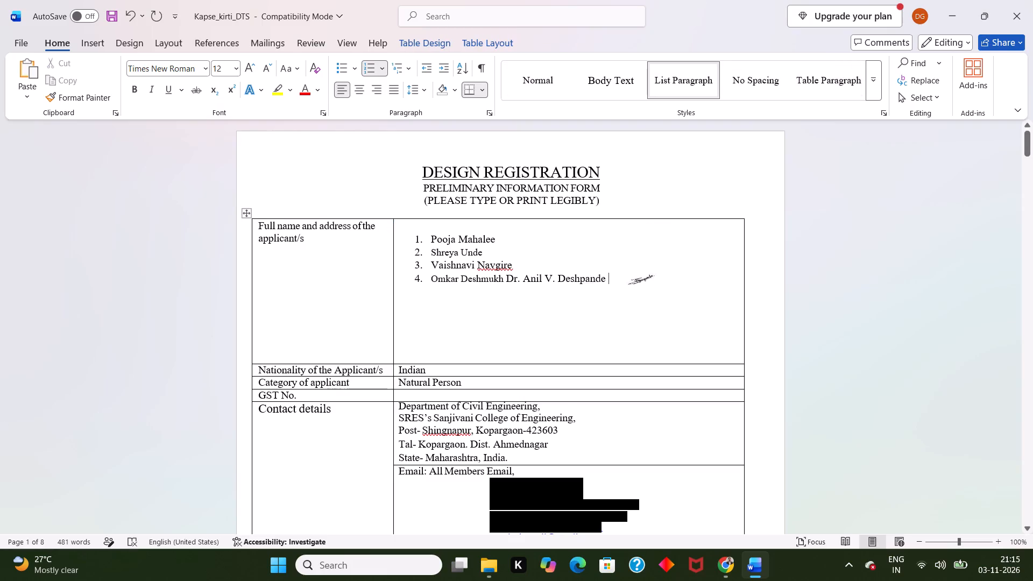
double_click(644, 278)
right_click_drag(644, 278, 644, 284)
left_click(631, 285)
left_click(634, 282)
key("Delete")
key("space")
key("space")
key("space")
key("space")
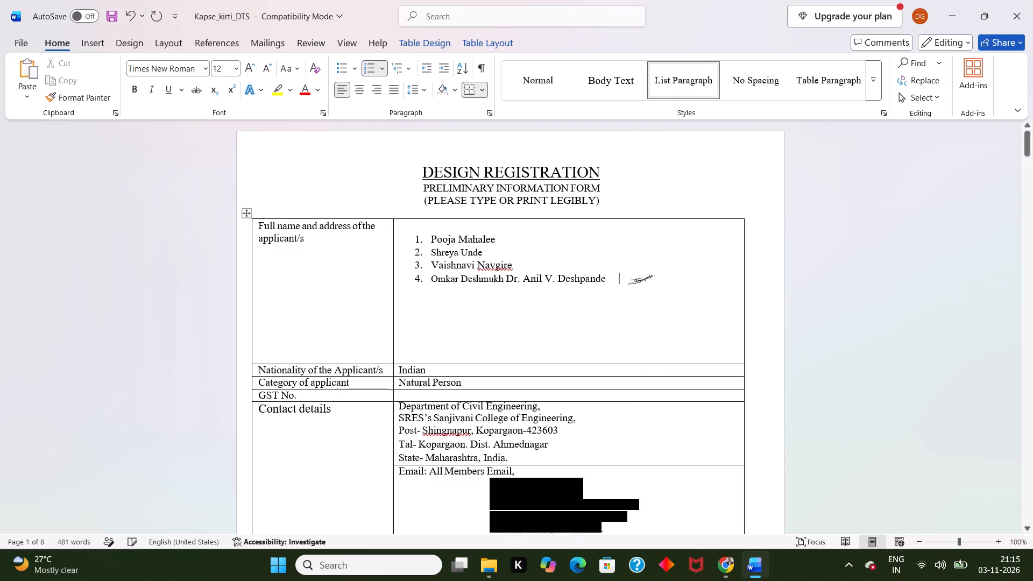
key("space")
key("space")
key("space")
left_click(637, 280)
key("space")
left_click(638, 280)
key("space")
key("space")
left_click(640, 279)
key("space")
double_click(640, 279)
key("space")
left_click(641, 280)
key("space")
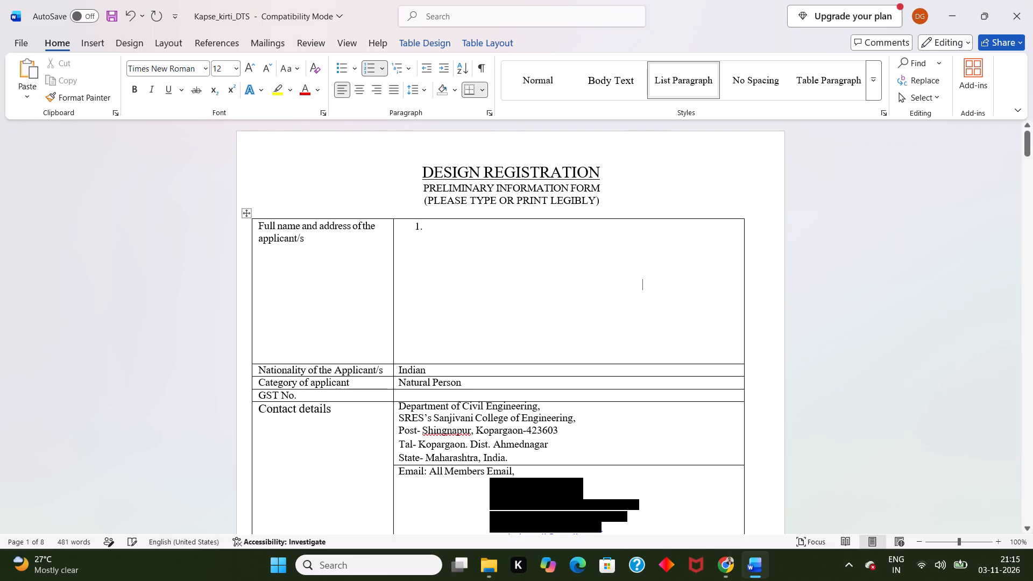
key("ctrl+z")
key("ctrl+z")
Delete the handwritten signature picture beside the fourth entry in the applicants' list.
left_click(624, 306)
left_click(636, 291)
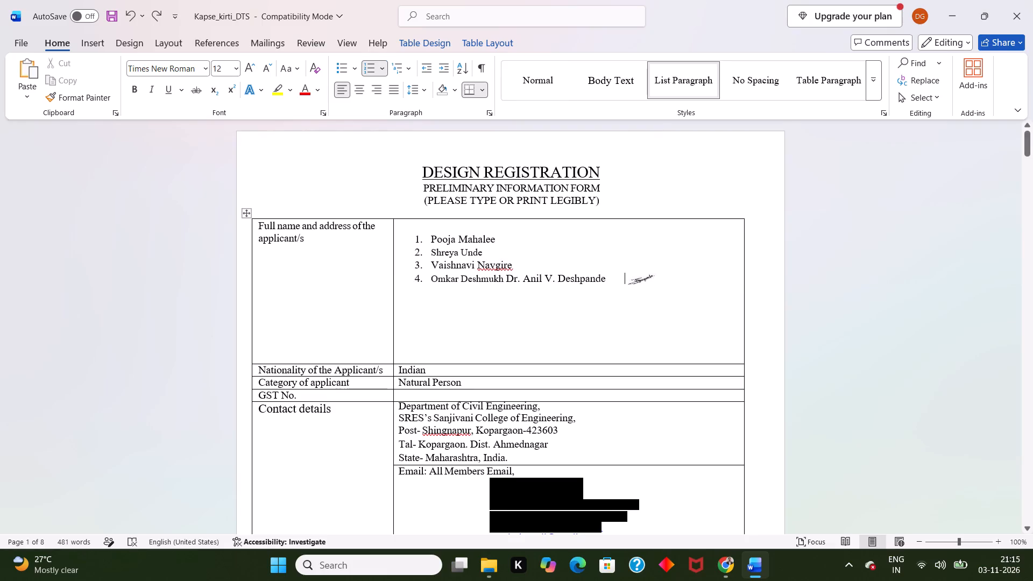
left_click(641, 286)
triple_click(641, 287)
triple_click(641, 286)
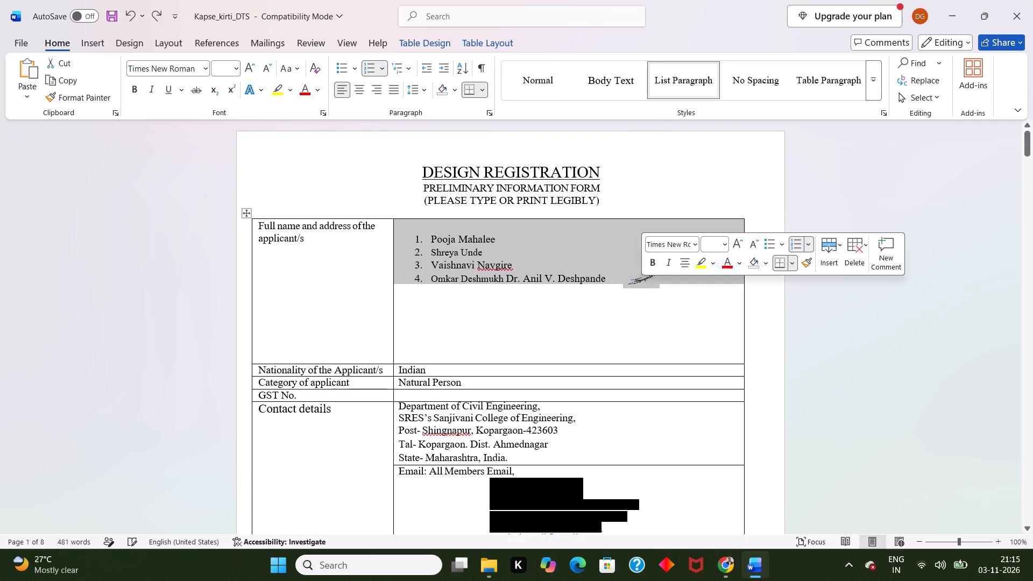
double_click(641, 286)
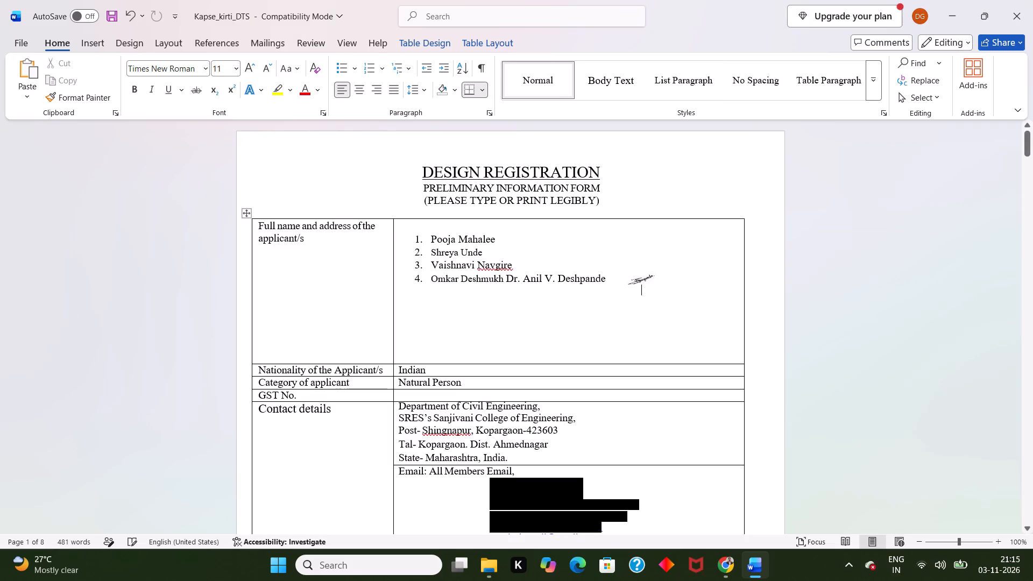
left_click(657, 275)
key("BackSpace")
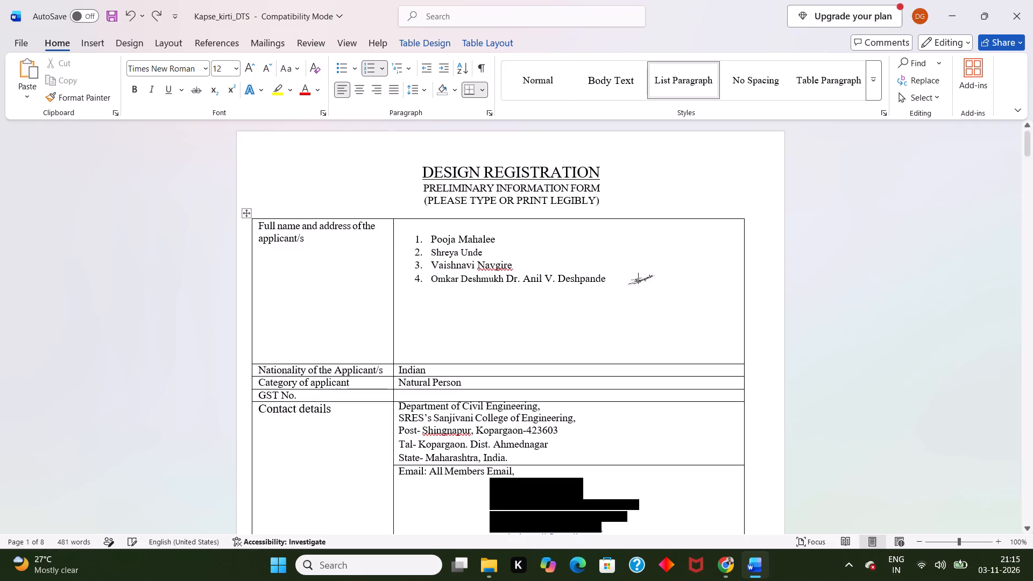
key("BackSpace")
right_click(647, 281)
double_click(639, 285)
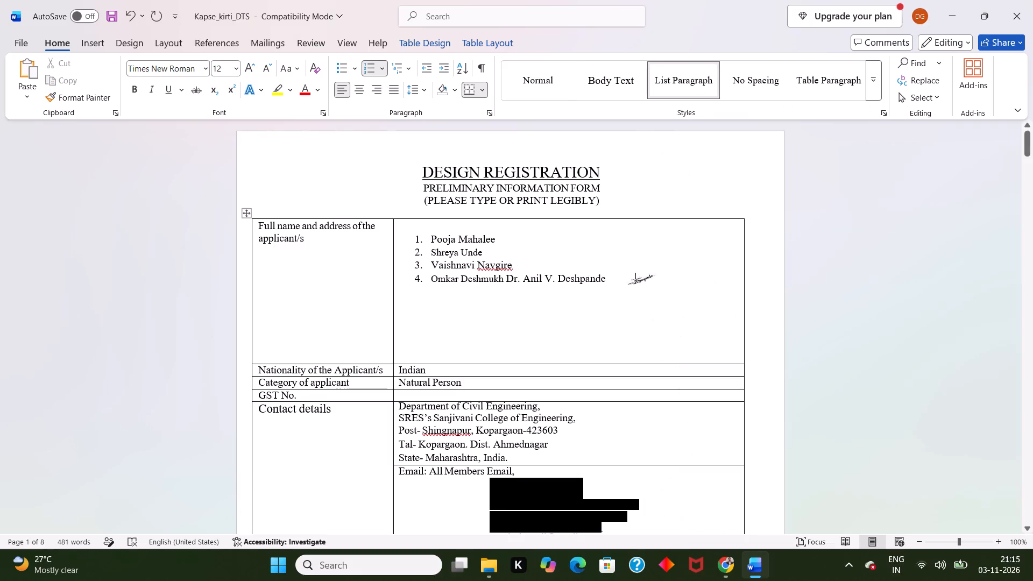
triple_click(642, 282)
left_click(642, 282)
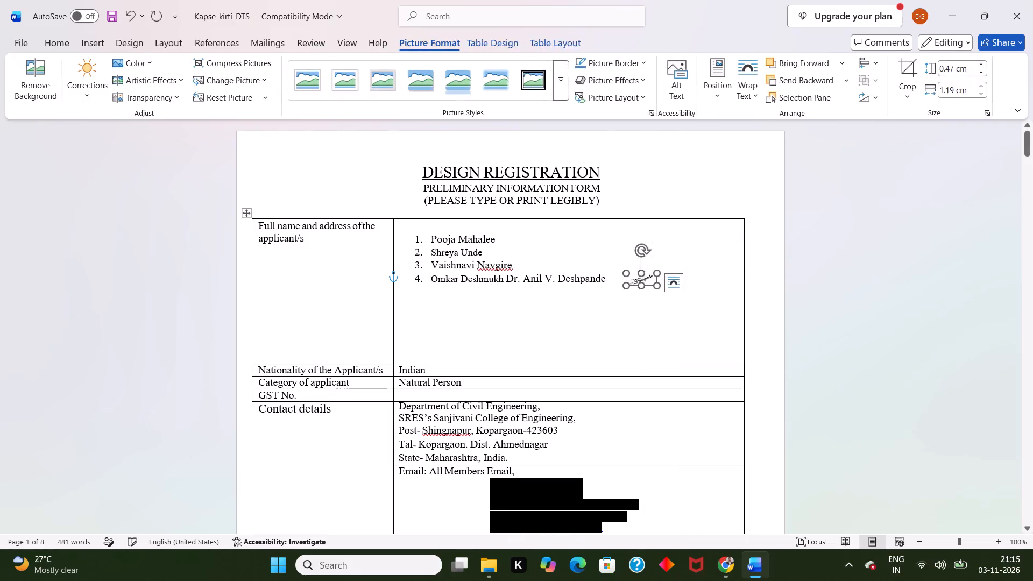
left_click(636, 331)
left_click(636, 290)
left_click(641, 285)
left_click(642, 282)
triple_click(645, 279)
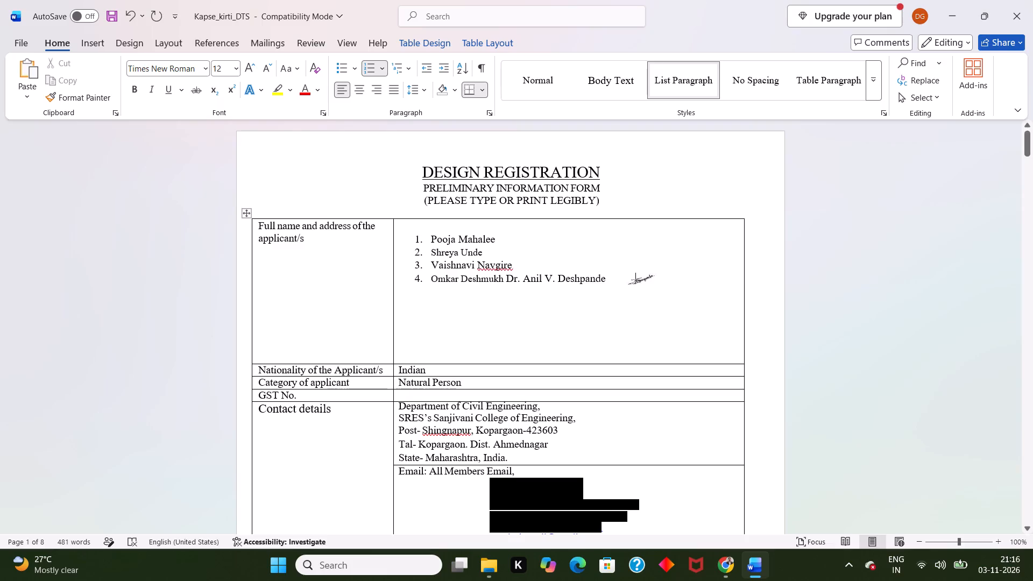
left_click(646, 278)
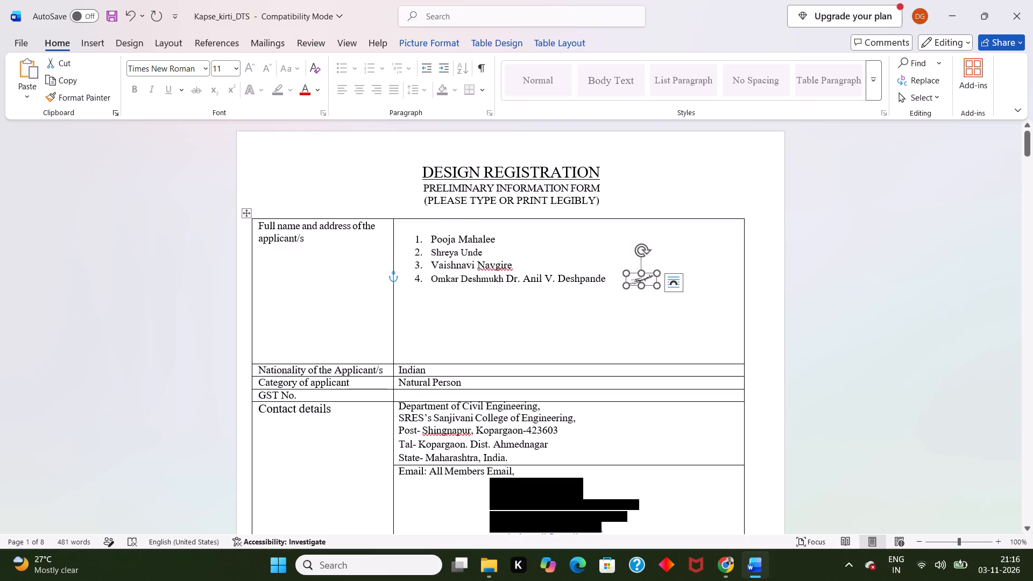
key("Delete")
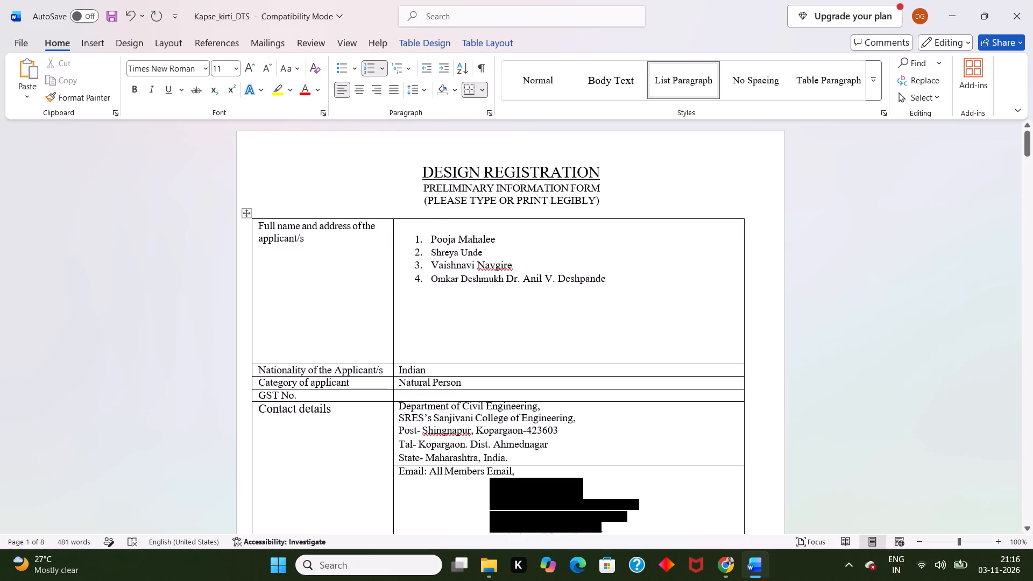
Split the fourth applicant entry before "Dr." so the doctor's name becomes a separate fifth numbered item.
key("Return")
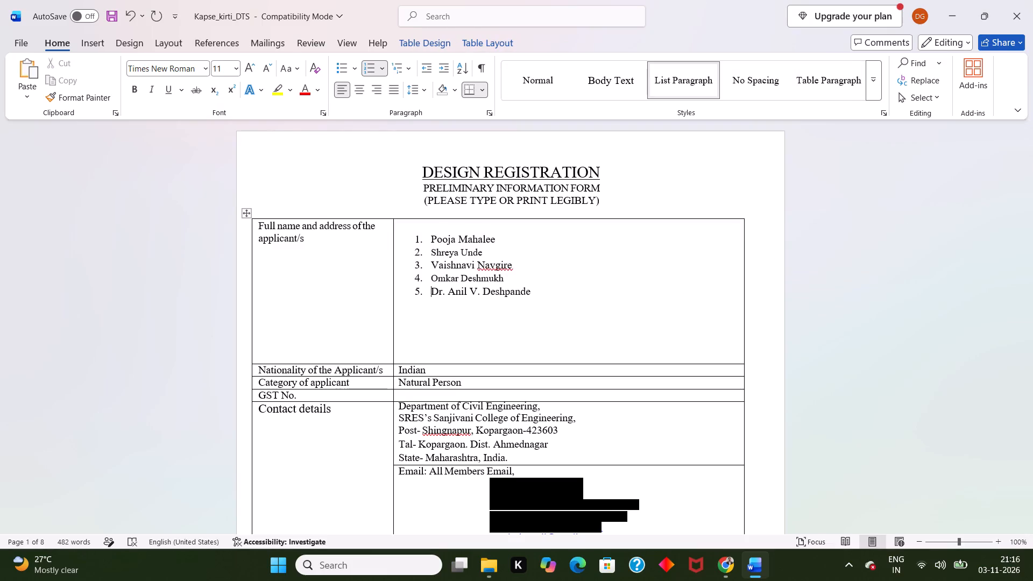
scroll(514, 366, "down", 1)
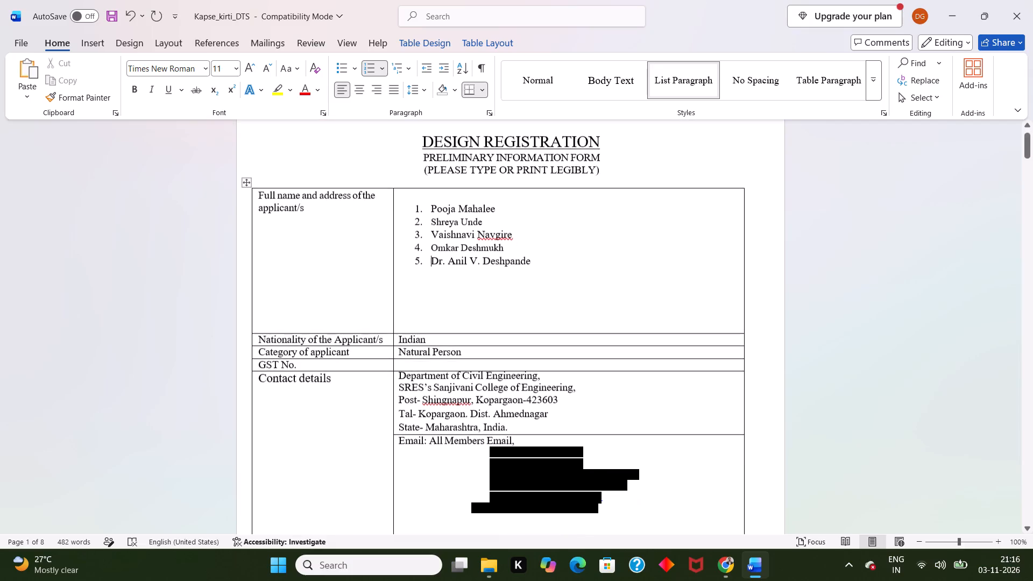
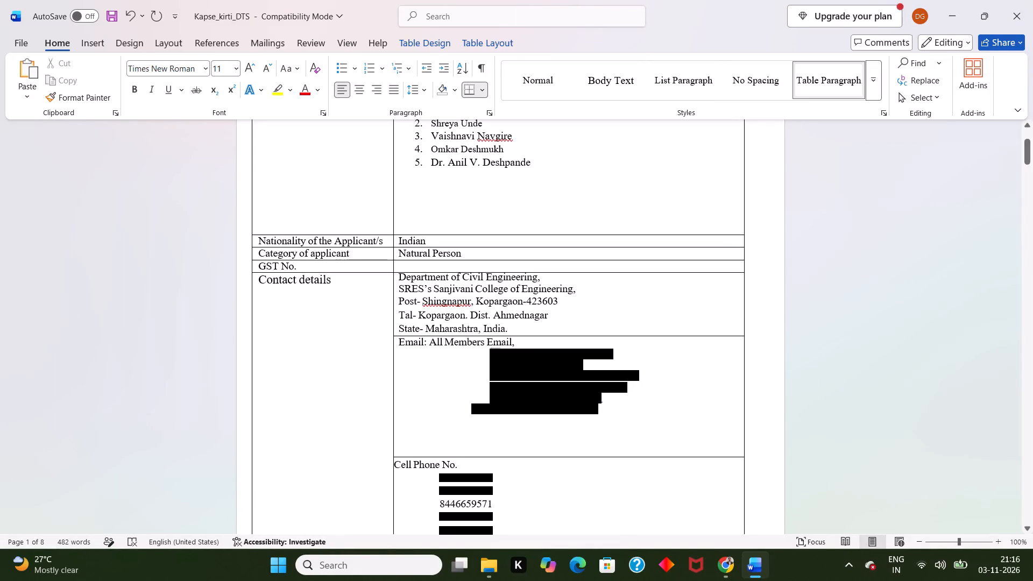
Open the hyperlink settings for the first e-mail address listed under the members' e-mails in the contact details.
left_click_drag(502, 353, 629, 354)
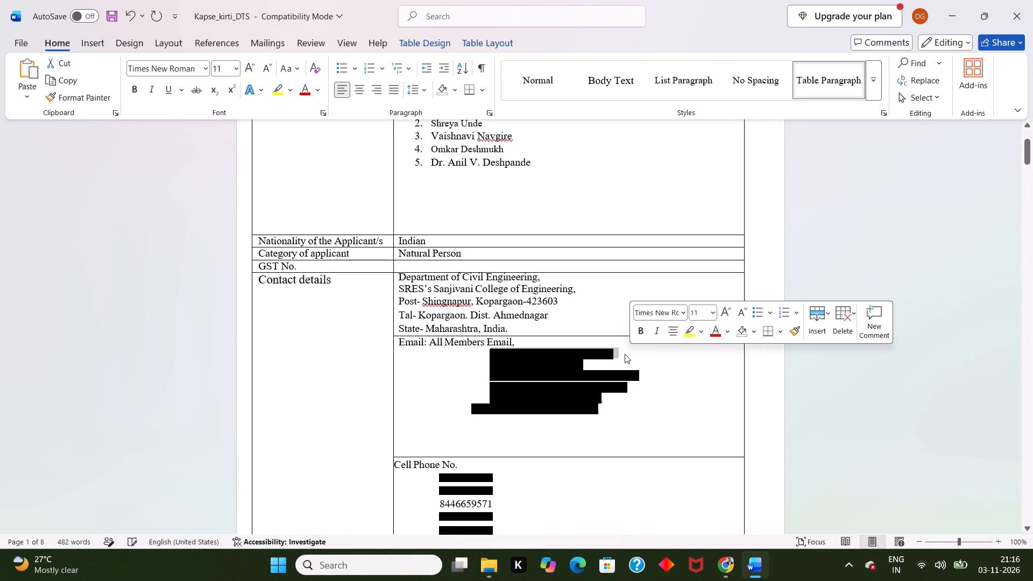
key("ctrl+k")
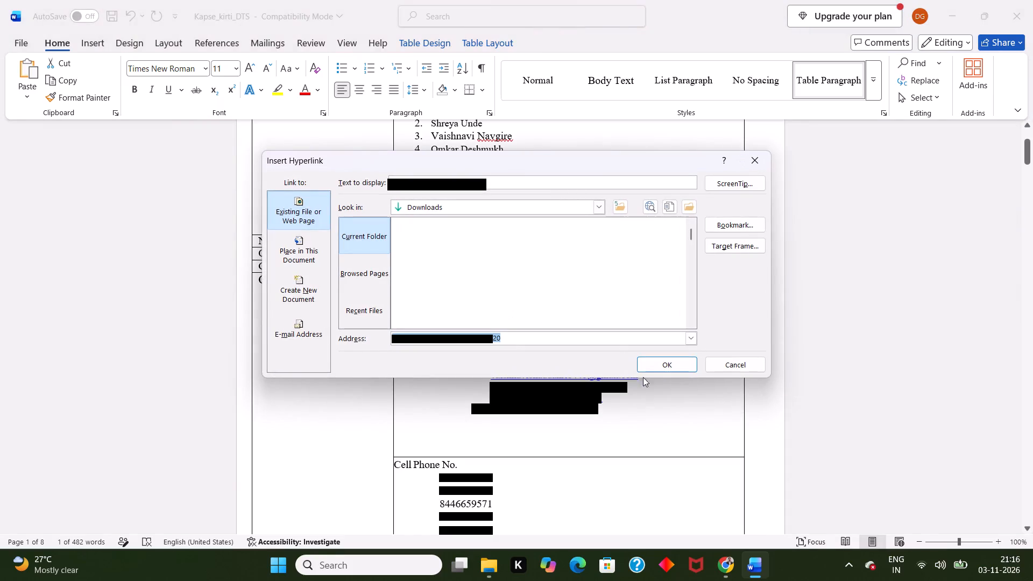
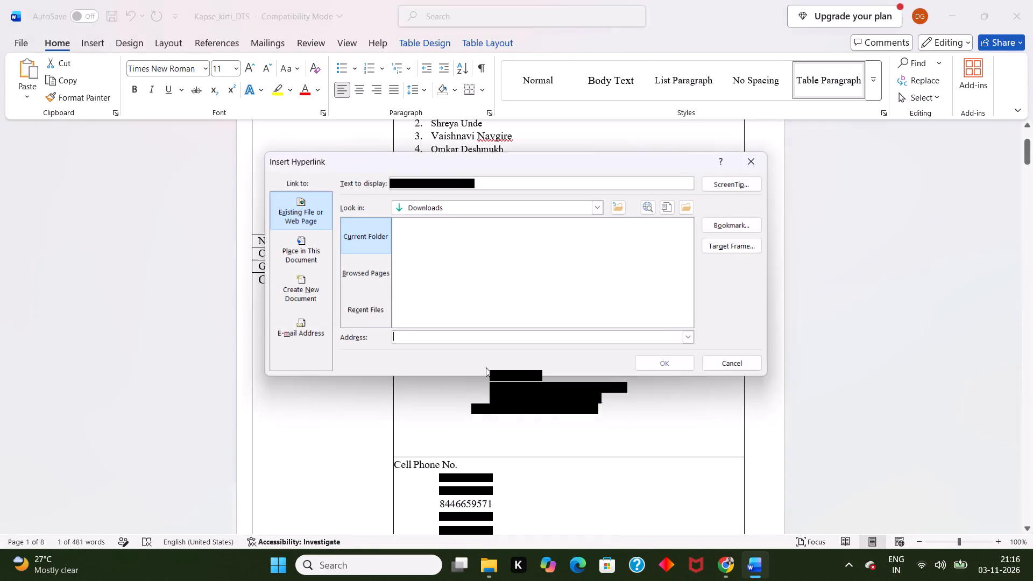
Link the first member's e-mail entry to a mailto address copied from its own display text, and apply the hyperlink.
left_click(660, 359)
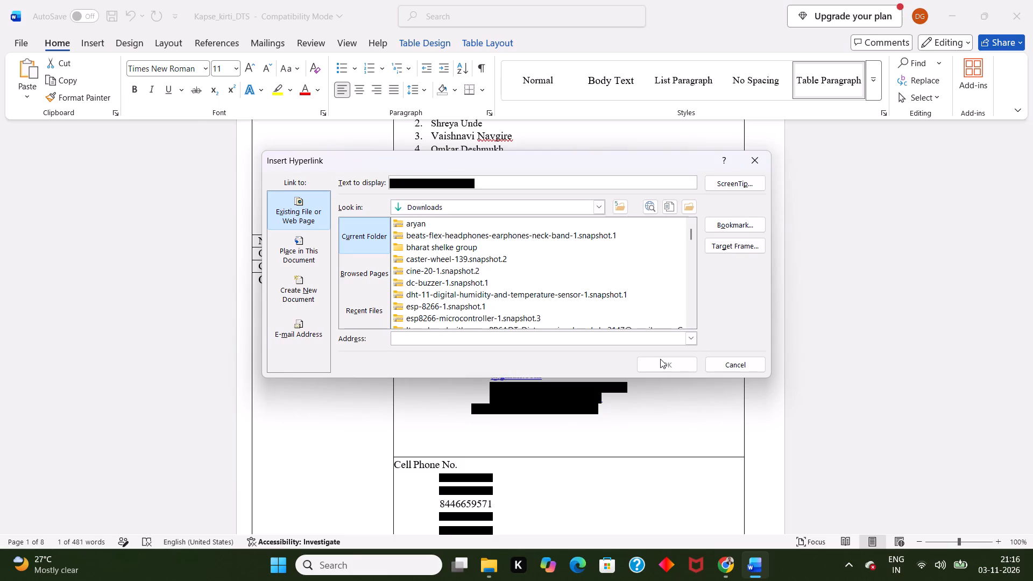
left_click(662, 364)
left_click_drag(479, 180, 459, 180)
left_click_drag(459, 180, 390, 182)
key("ctrl+c")
left_click(442, 341)
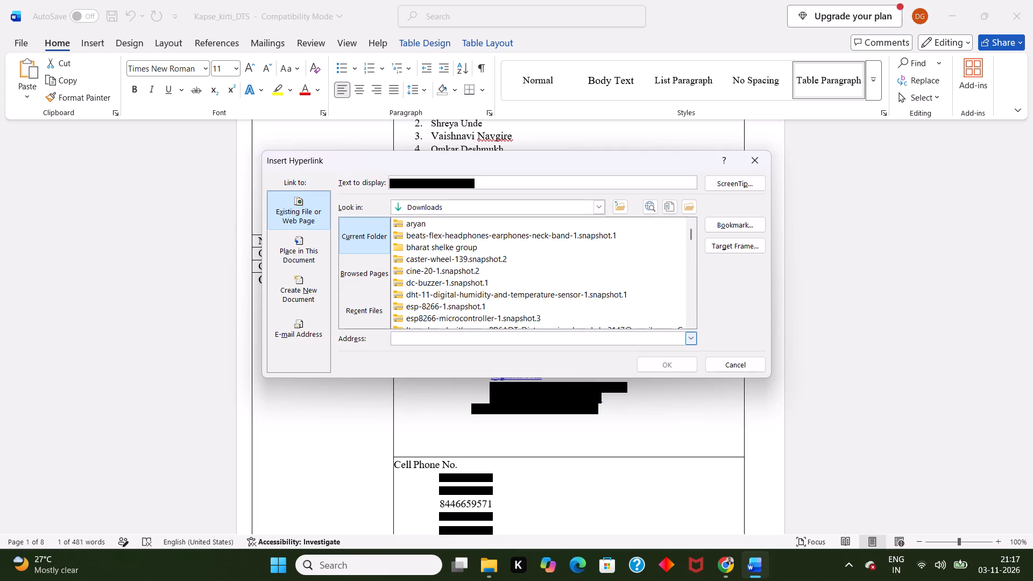
key("ctrl+v")
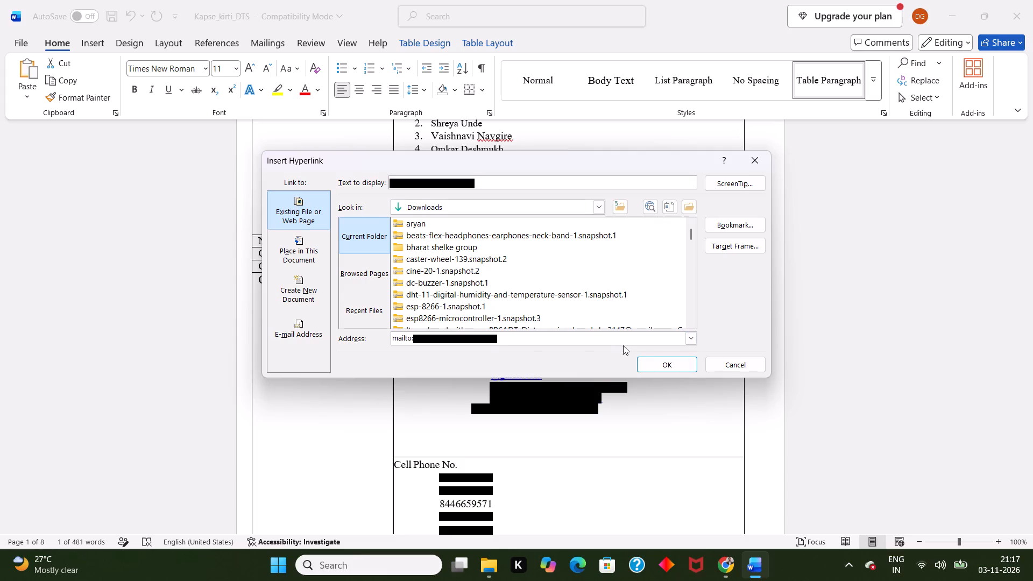
left_click(643, 362)
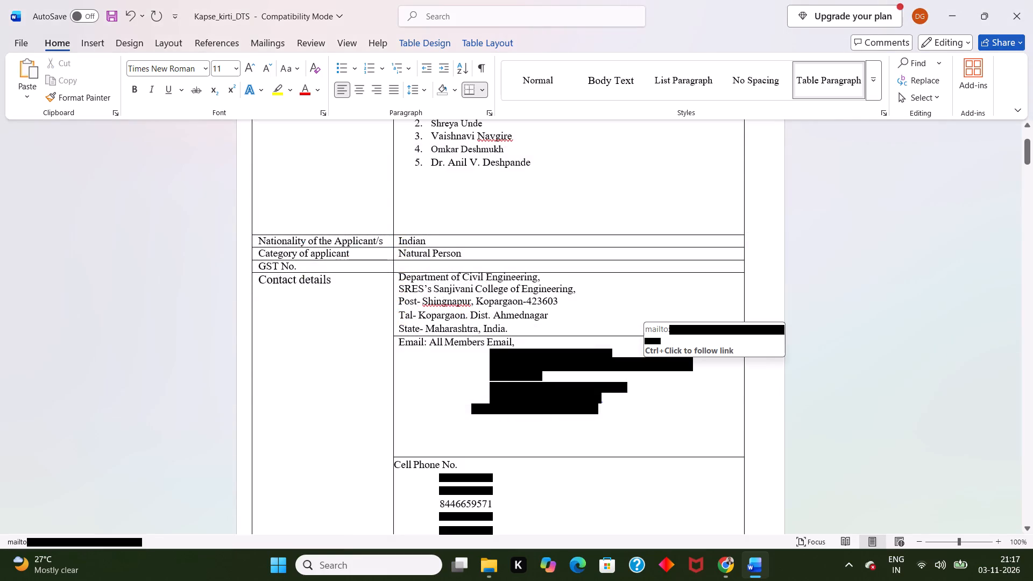
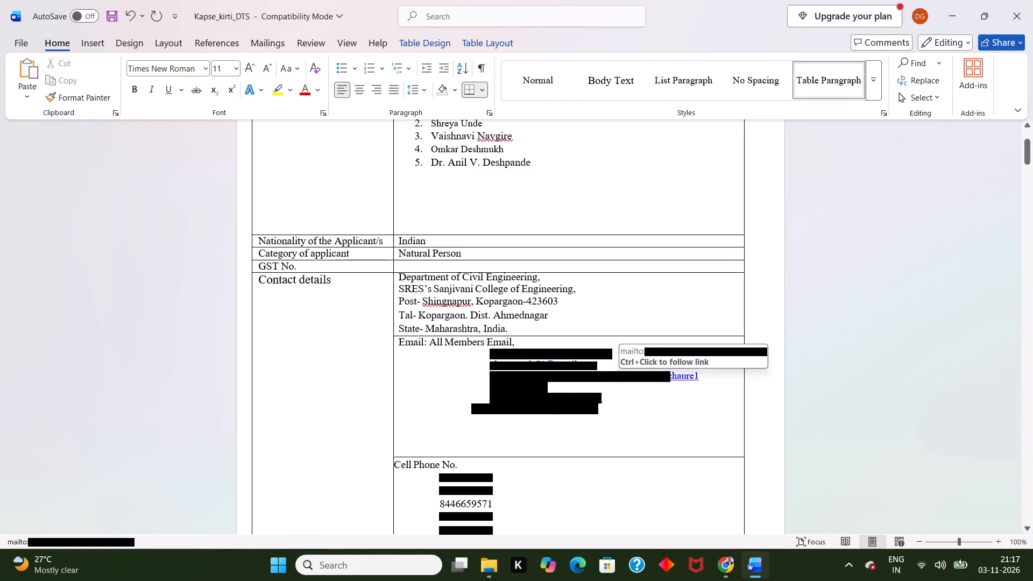
Hyperlink the new e-mail address at the start of the third member's entry, using its display text as the link address.
left_click_drag(619, 380, 491, 372)
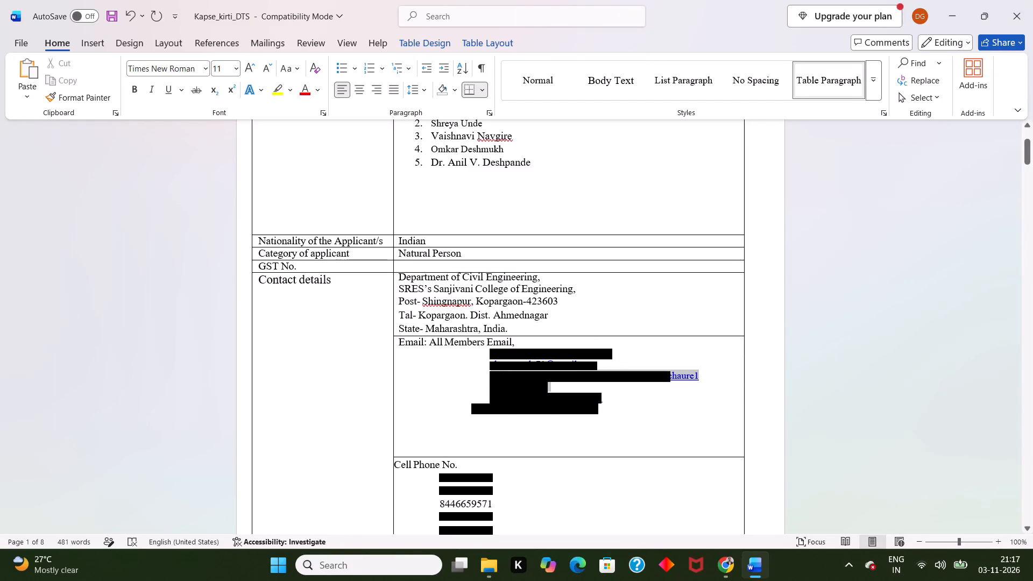
left_click_drag(491, 372, 491, 373)
left_click(501, 377)
left_click_drag(491, 375, 581, 375)
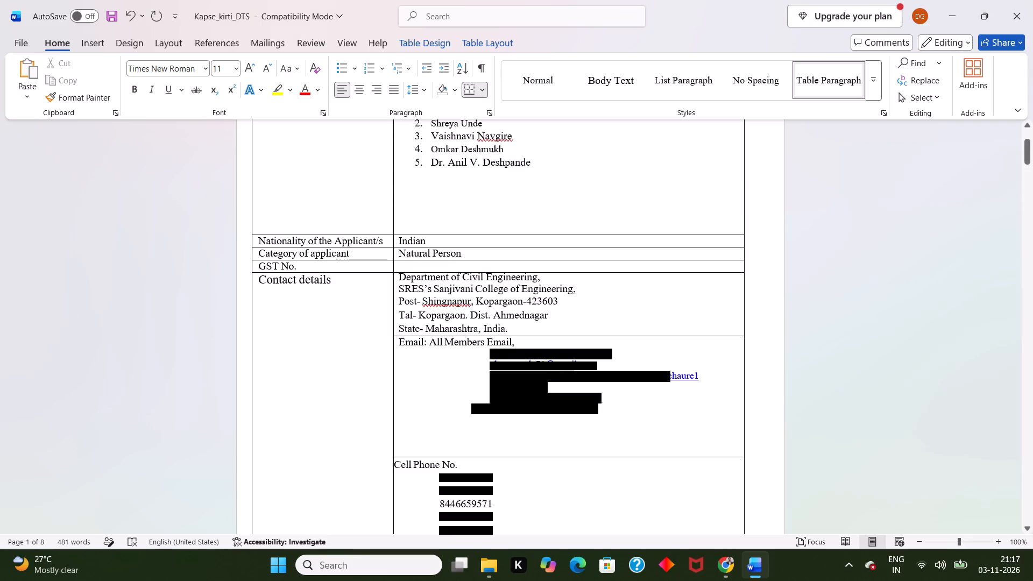
left_click_drag(581, 375, 617, 374)
left_click_drag(617, 374, 617, 375)
key("ctrl+k")
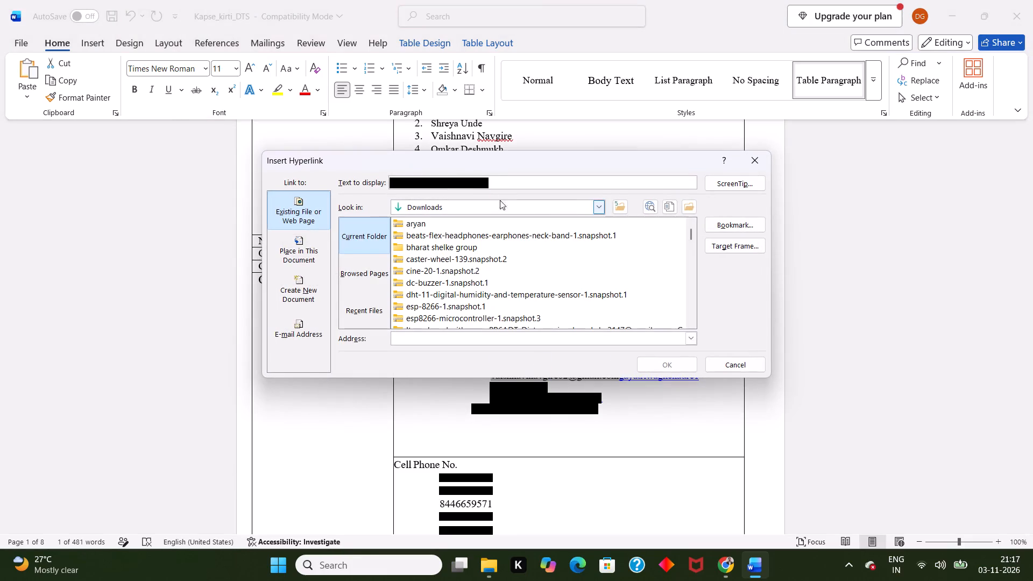
left_click_drag(499, 182, 390, 190)
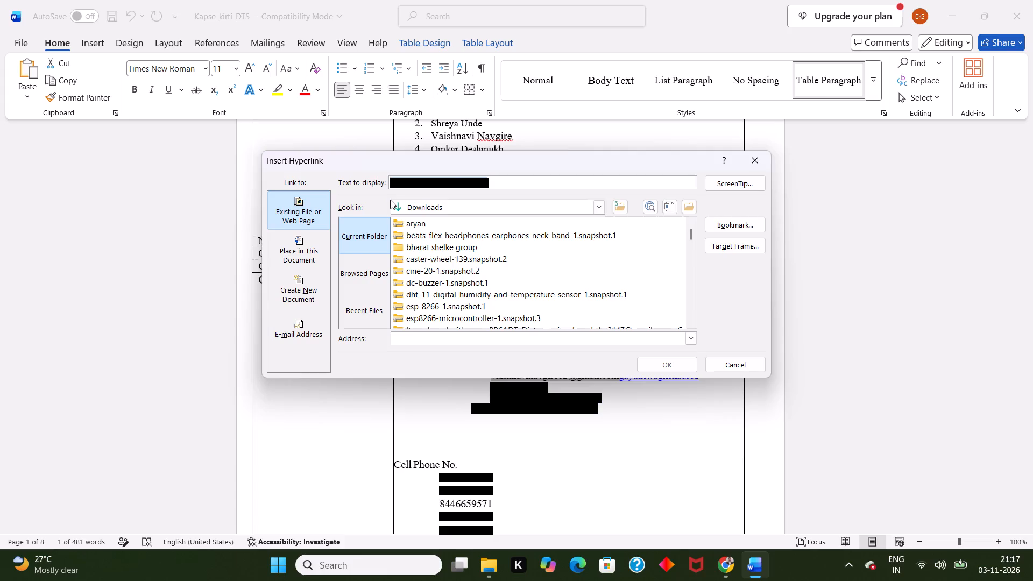
key("ctrl+c")
left_click(429, 335)
right_click(429, 336)
left_click(467, 372)
left_click(657, 366)
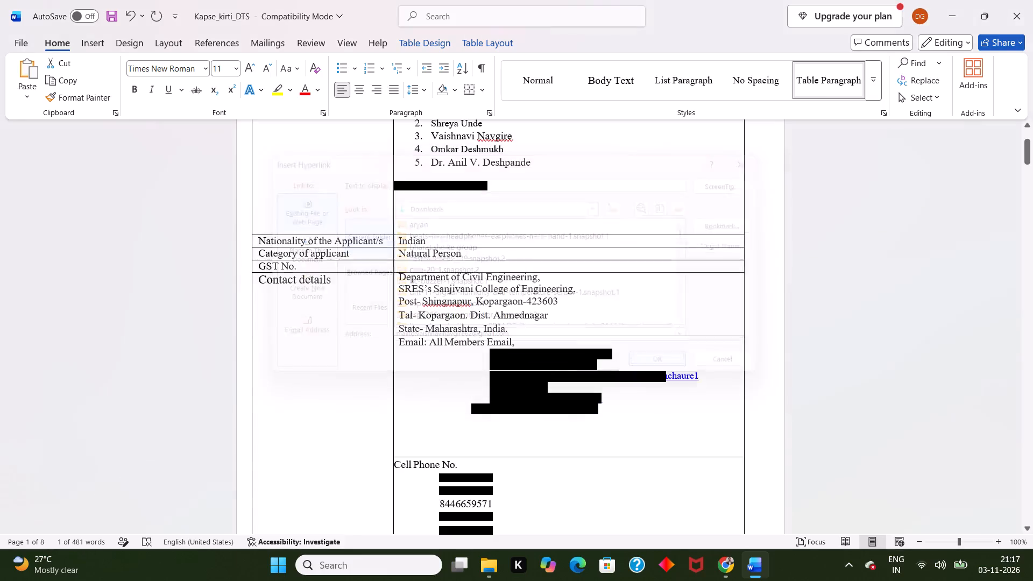
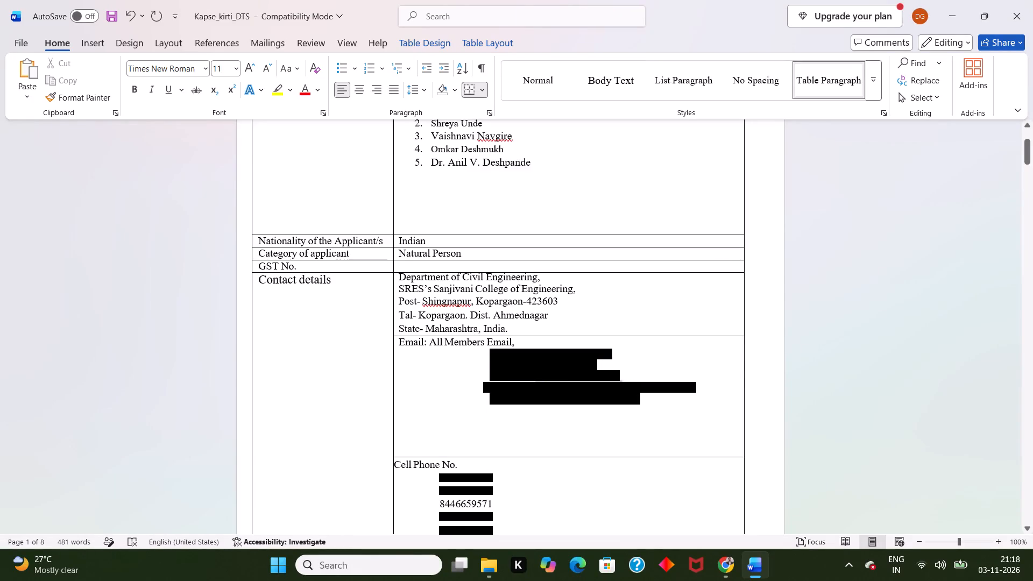
Hyperlink the new e-mail address at the start of the fourth member's entry, using its display text as the link address.
left_click_drag(526, 388, 483, 384)
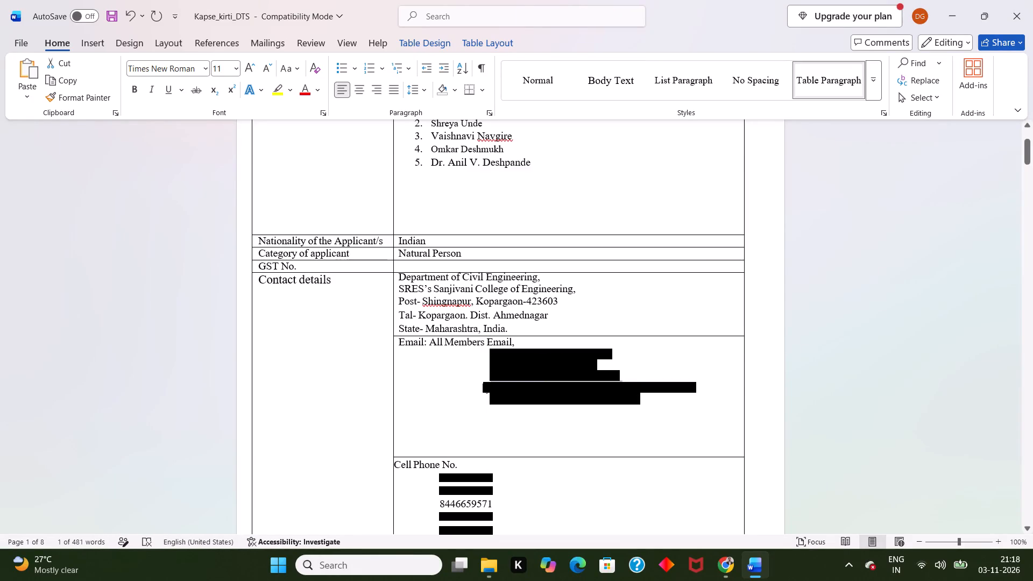
key("ctrl+k")
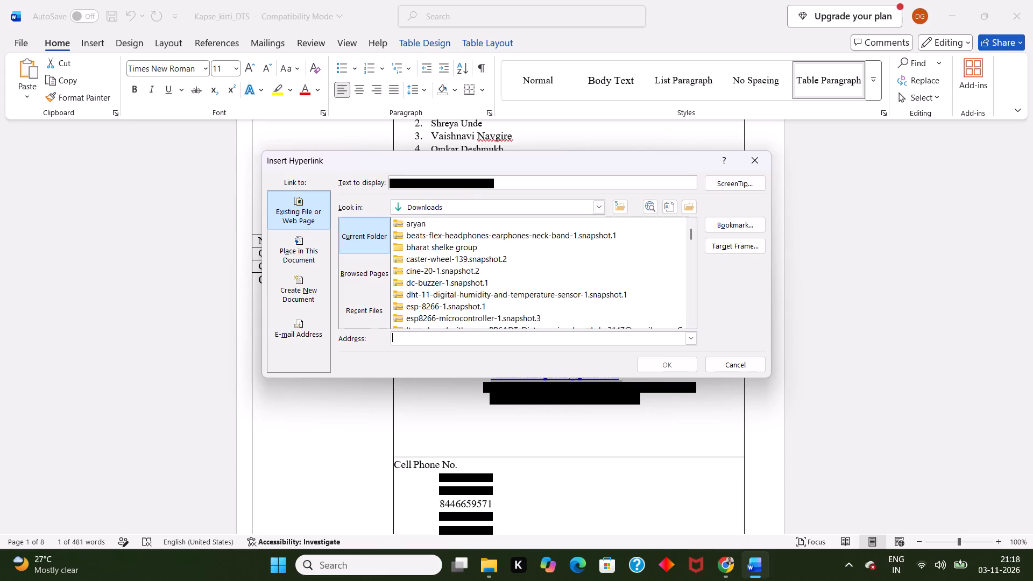
left_click_drag(496, 183, 370, 202)
key("ctrl+c")
left_click(456, 338)
key("ctrl+v")
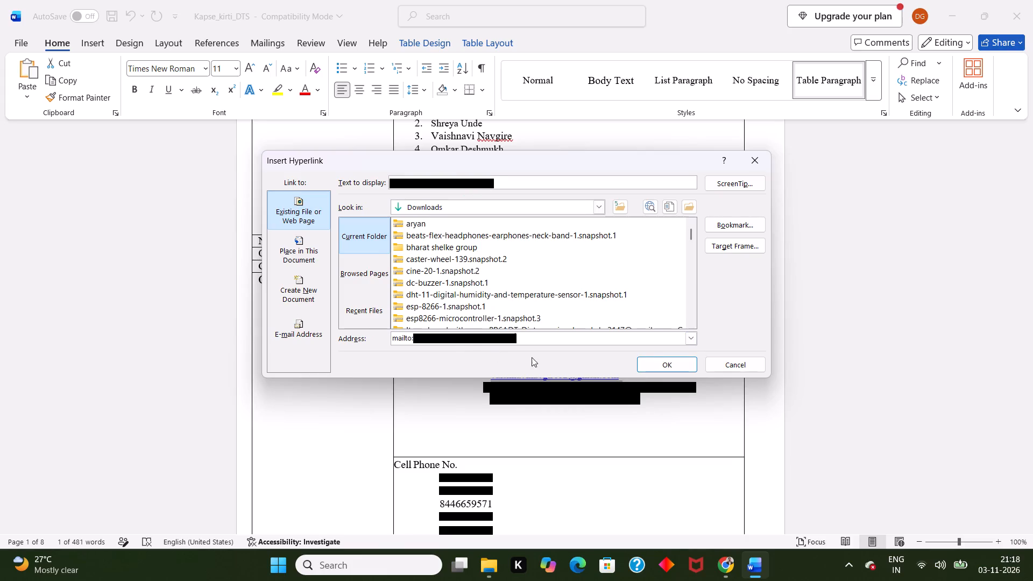
left_click(655, 365)
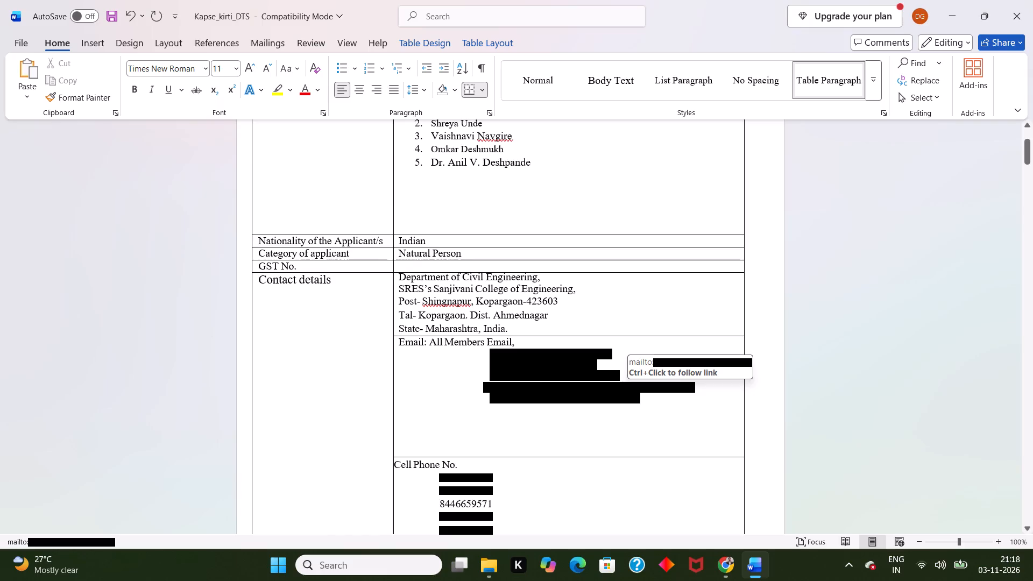
Split the old e-mail address off after the fourth member's new link and delete it, leaving one address per line.
key("Return")
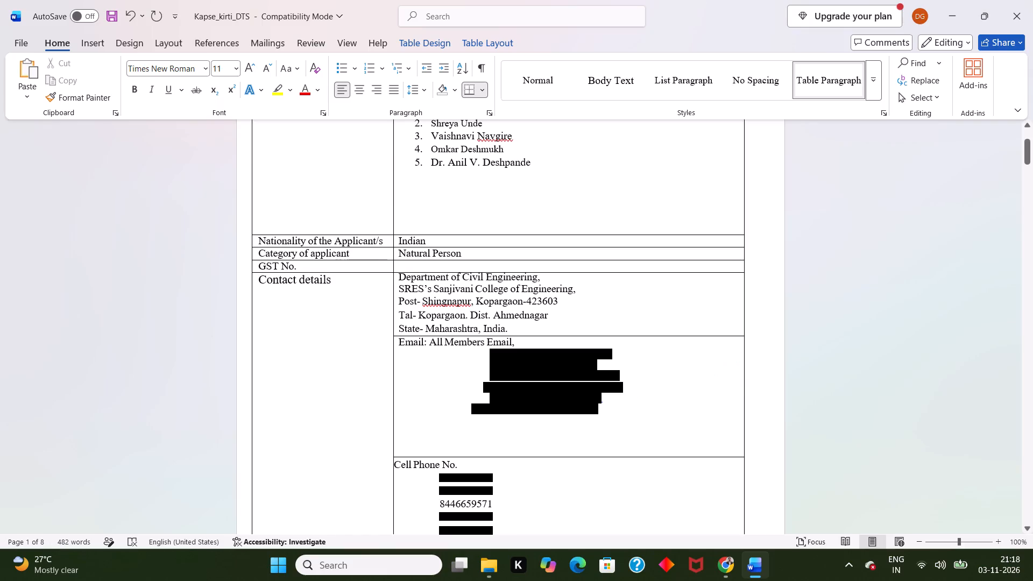
left_click(607, 399)
key("BackSpace")
key("BackSpace")
key("BackSpace")
key("BackSpace")
key("BackSpace")
key("BackSpace")
key("BackSpace")
key("BackSpace")
key("BackSpace")
key("BackSpace")
key("BackSpace")
key("BackSpace")
key("BackSpace")
key("BackSpace")
key("BackSpace")
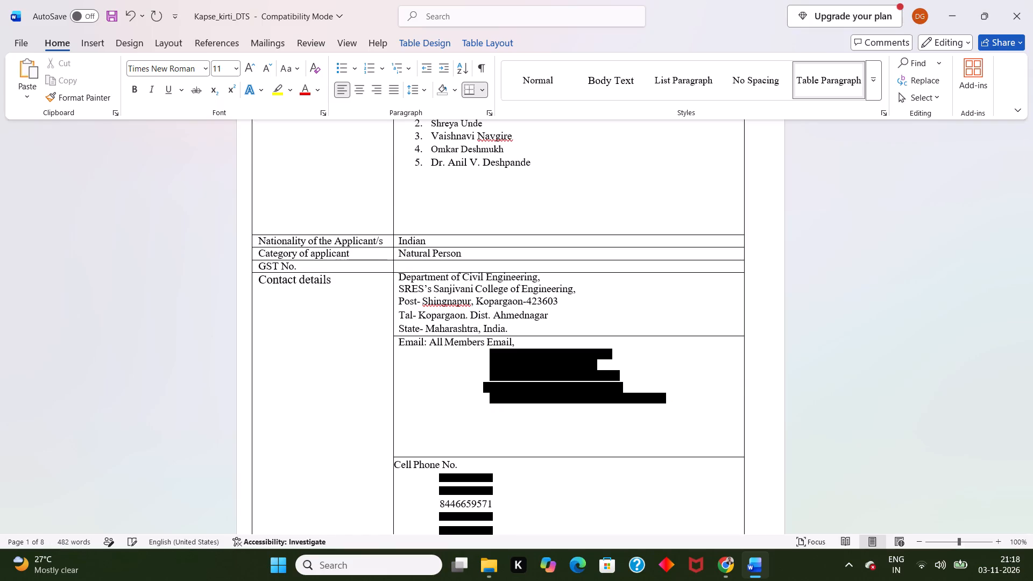
key("BackSpace")
key("BackSpace")
key("BackSpace")
key("BackSpace")
key("BackSpace")
key("BackSpace")
key("BackSpace")
key("BackSpace")
key("BackSpace")
key("BackSpace")
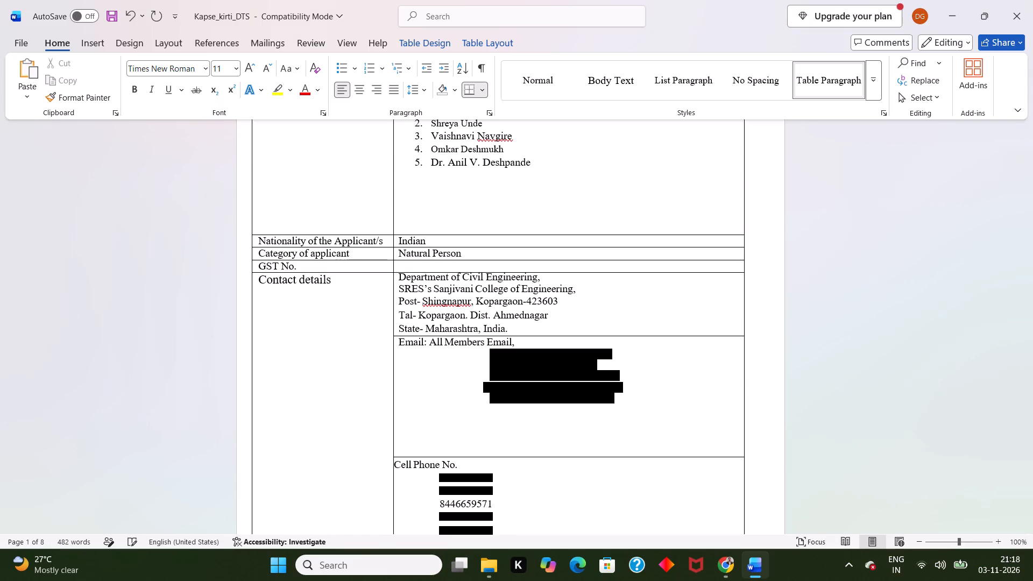
key("BackSpace")
key("BackSpace")
key("BackSpace")
key("BackSpace")
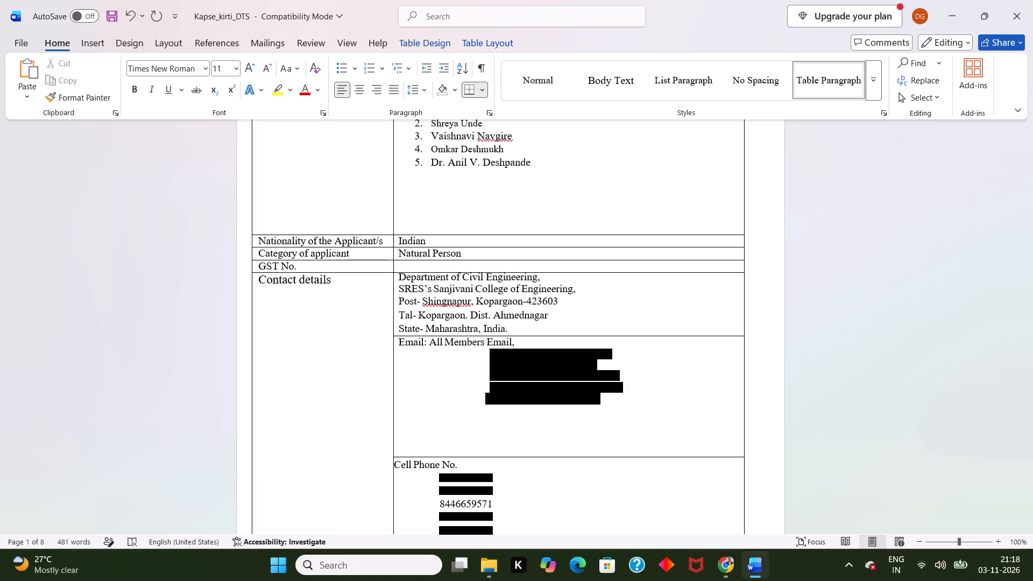
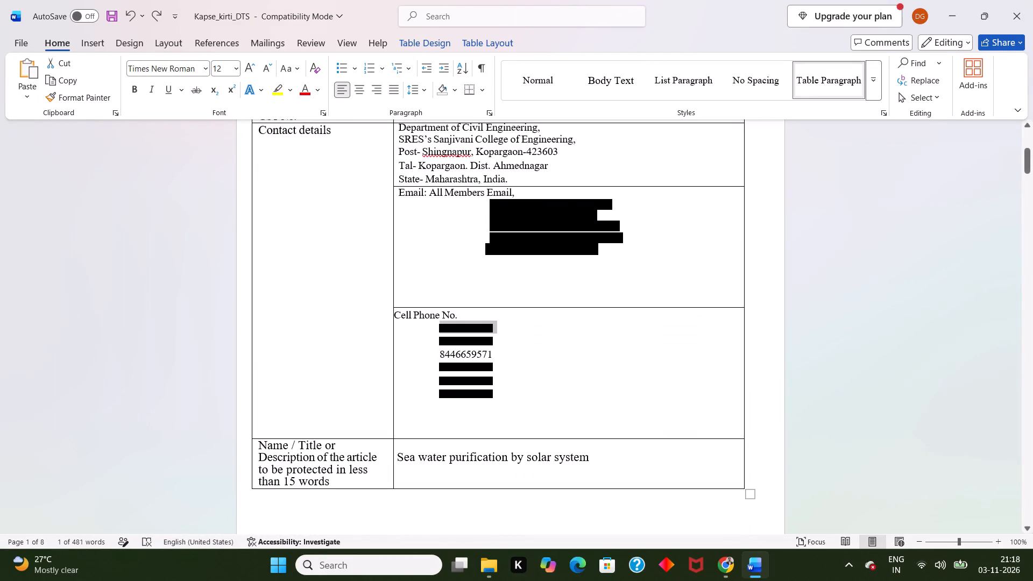
Place the text cursor after the fourth name in the applicants' numbered list at the start of the form.
scroll(527, 296, "up", 9)
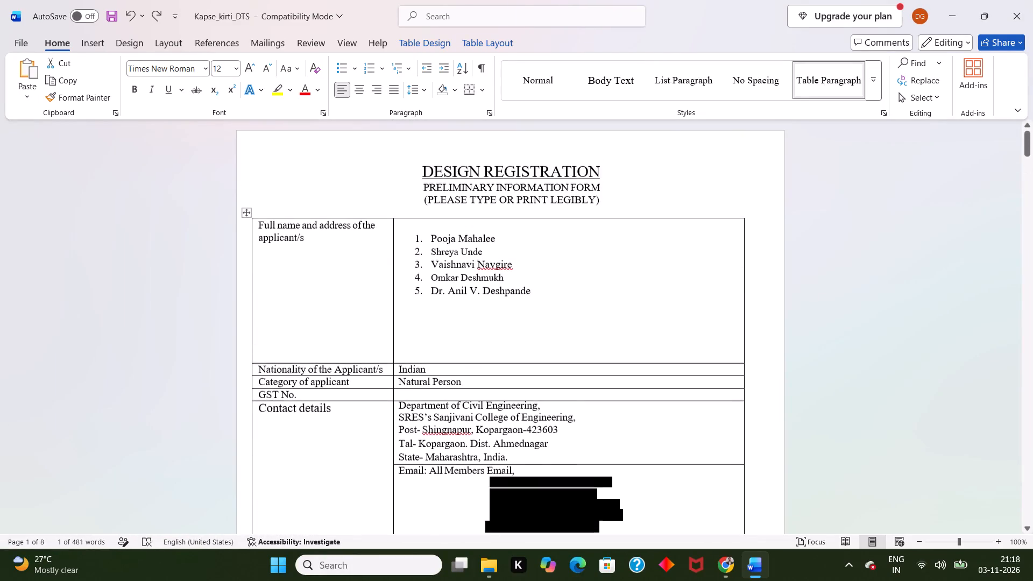
left_click(569, 283)
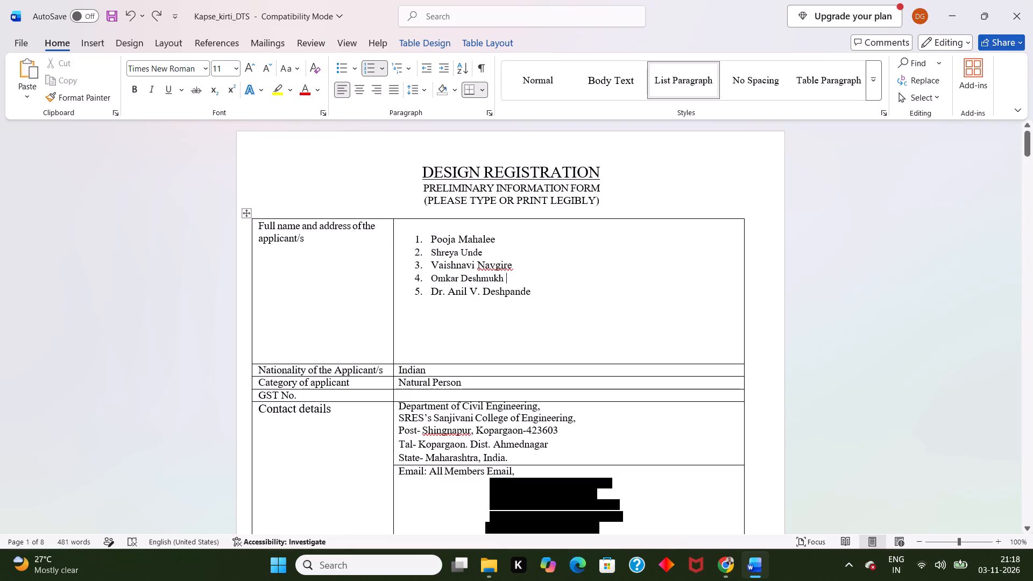
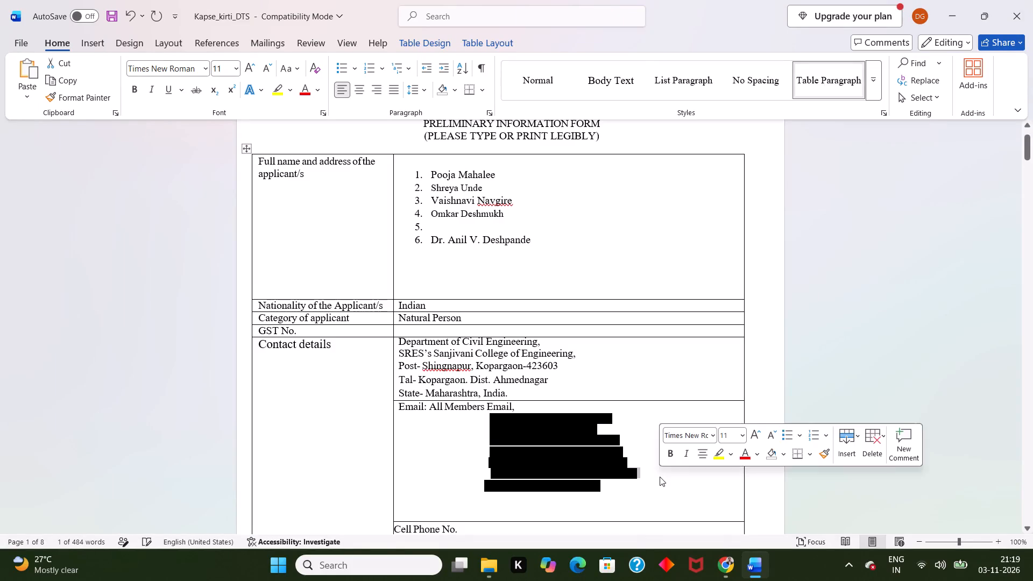
Apply a hyperlink to the selected address in the members' e-mail list, keeping the suggested link target.
key("ctrl+k")
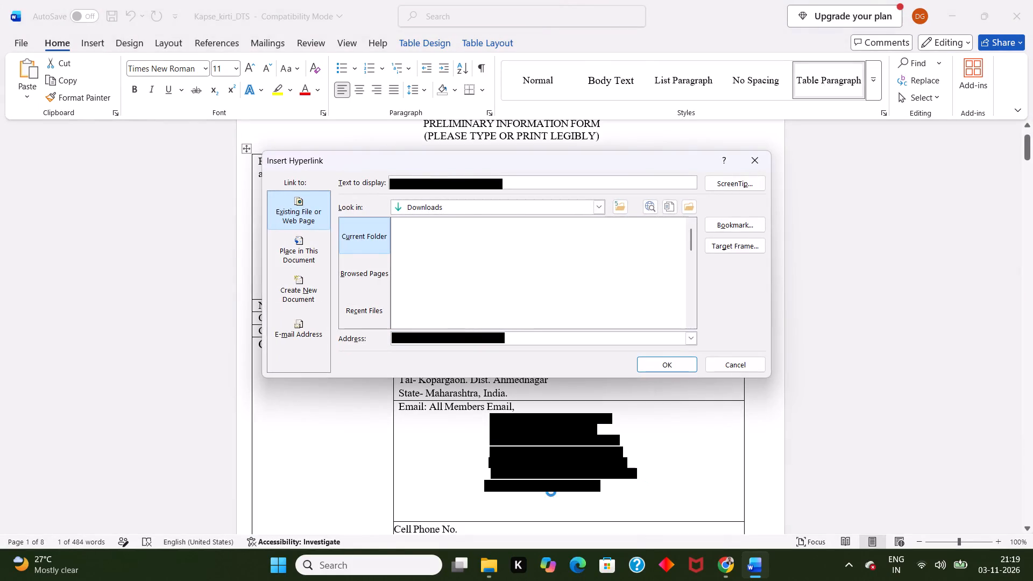
left_click(679, 366)
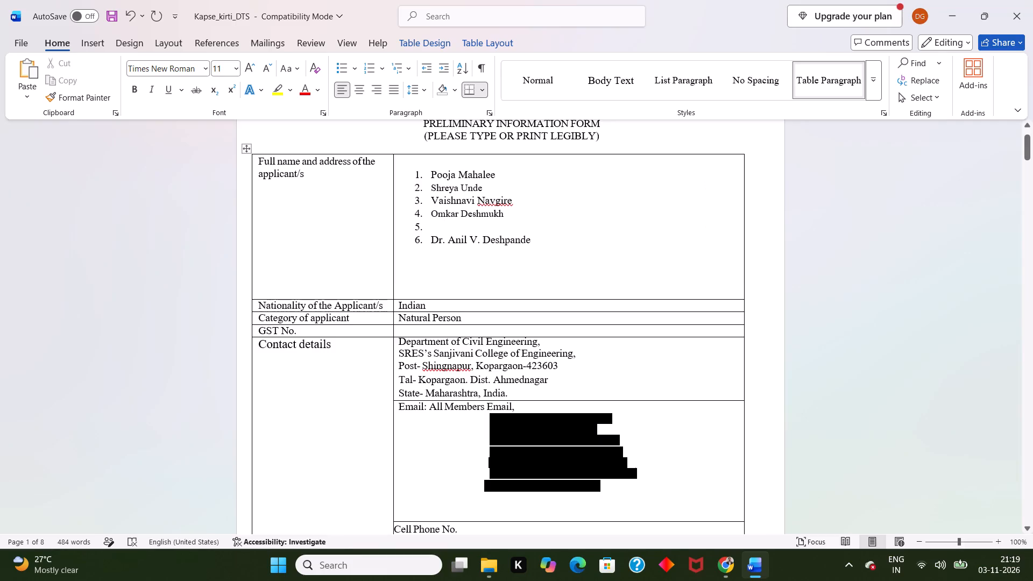
Enter the fifth applicant's first name and surname, both capitalised, in the empty fifth entry of the applicants' numbered list.
left_click(435, 225)
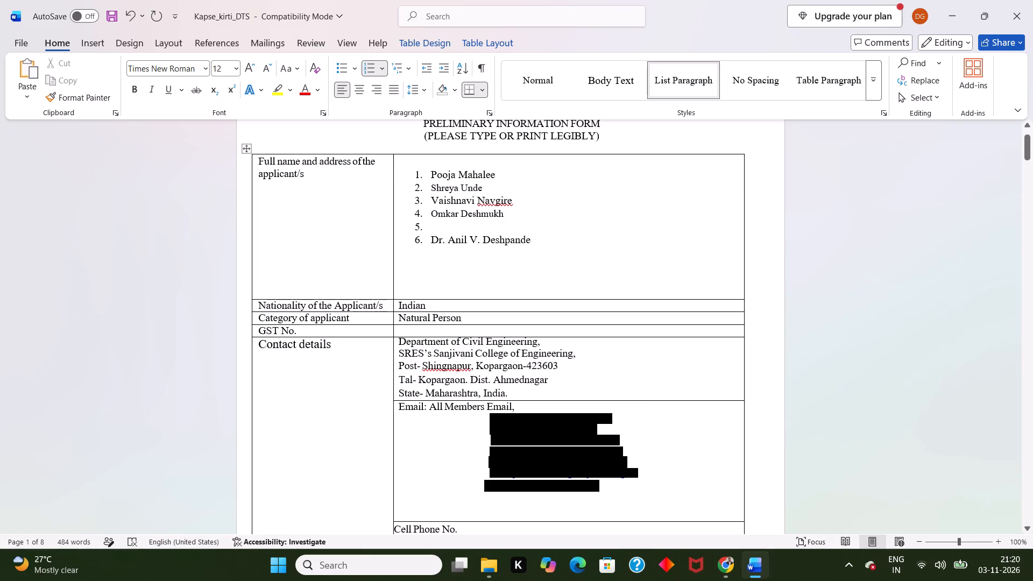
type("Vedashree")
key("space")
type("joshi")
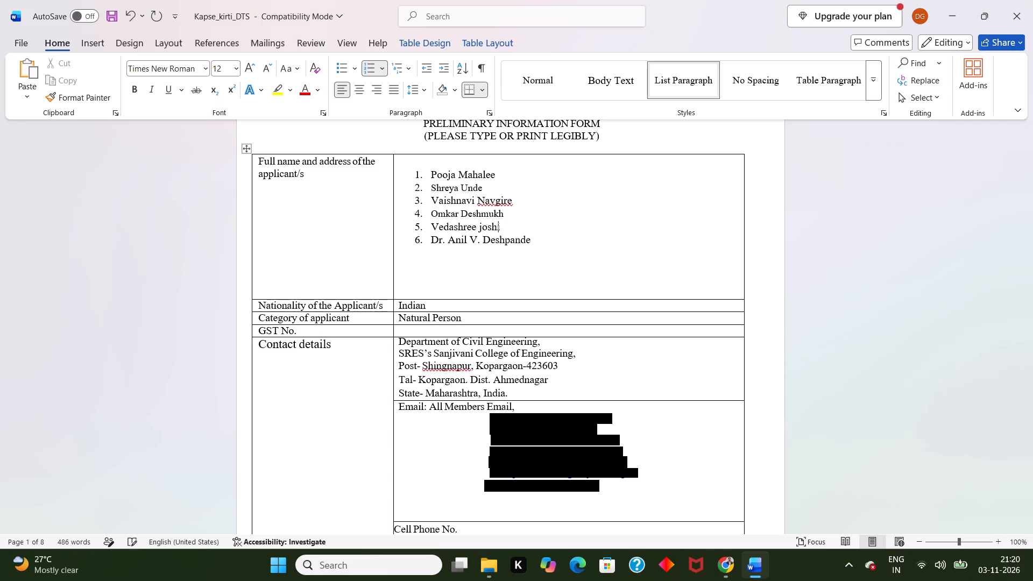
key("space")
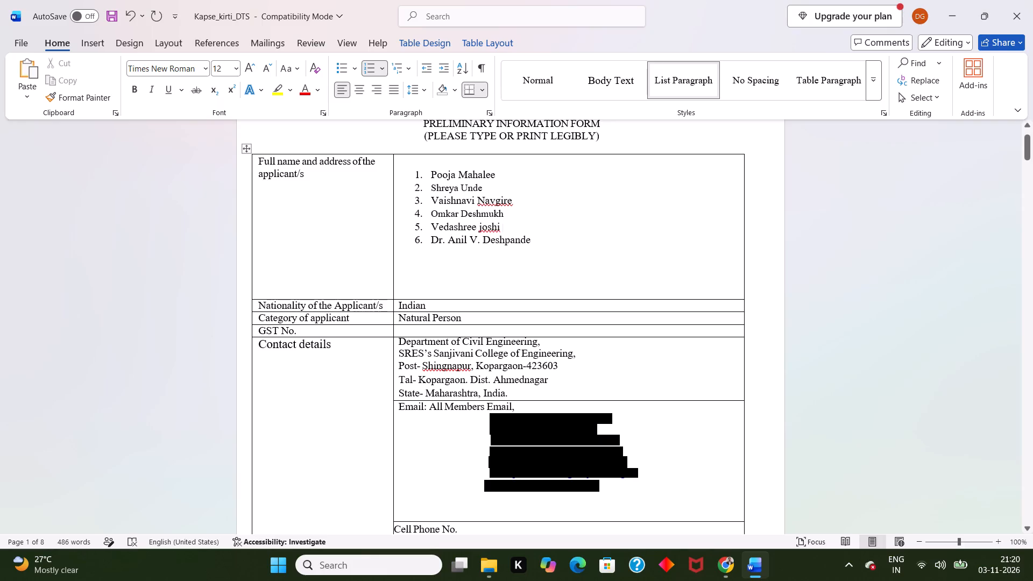
left_click(483, 227)
key("BackSpace")
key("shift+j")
left_click(514, 229)
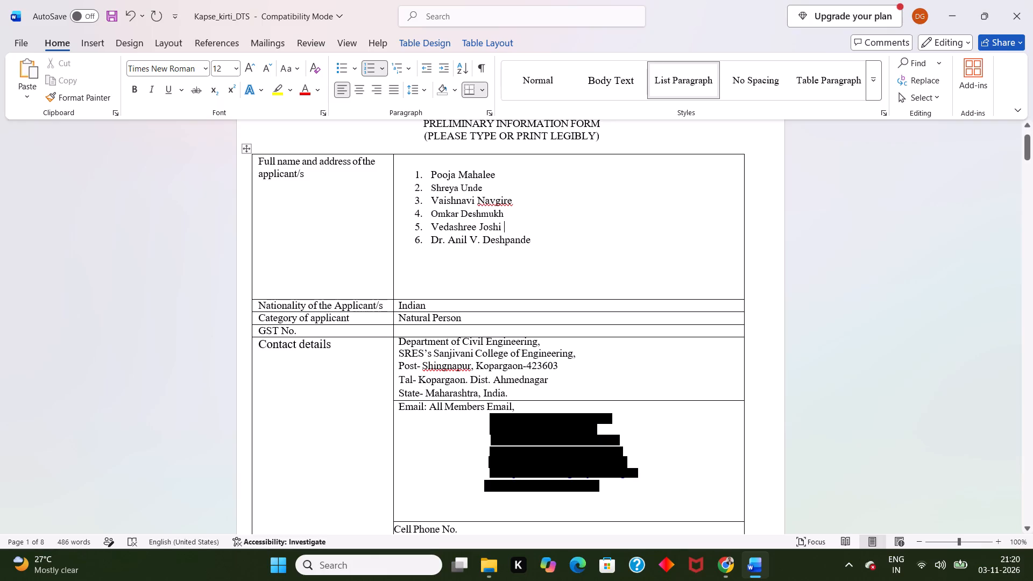
Insert a new sixth entry above the doctor's name in the applicants' list and enter the sixth applicant's name.
key("Return")
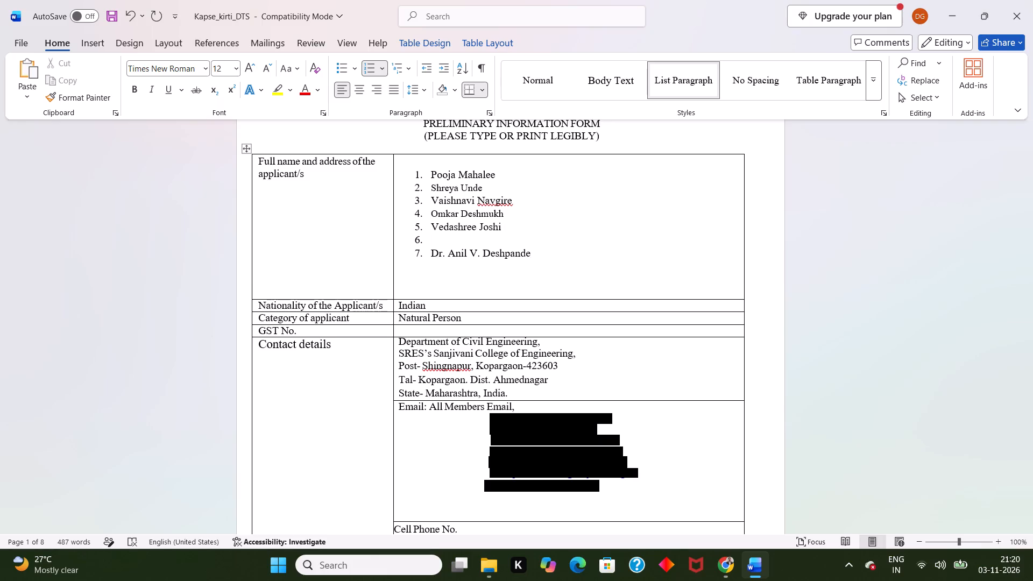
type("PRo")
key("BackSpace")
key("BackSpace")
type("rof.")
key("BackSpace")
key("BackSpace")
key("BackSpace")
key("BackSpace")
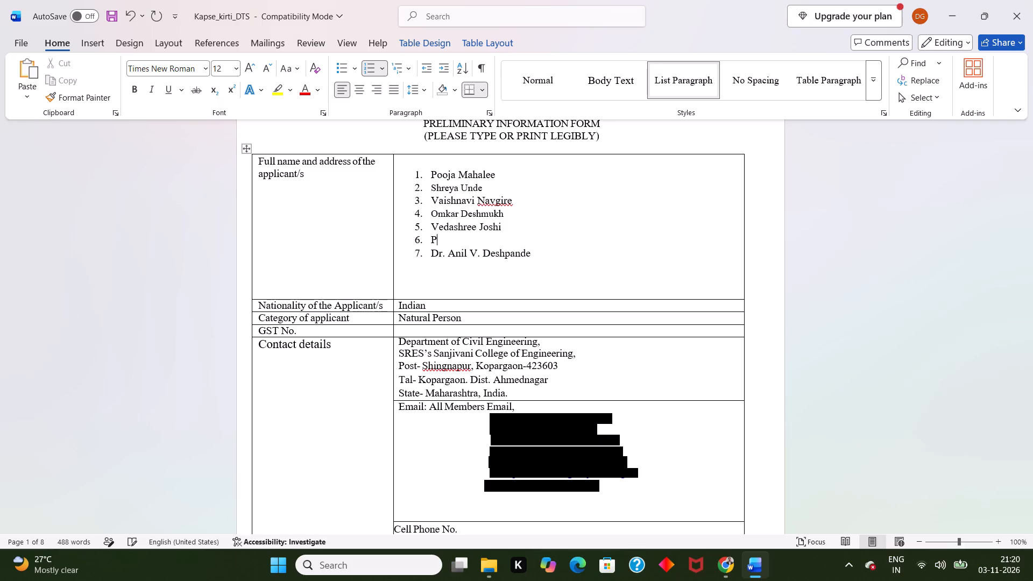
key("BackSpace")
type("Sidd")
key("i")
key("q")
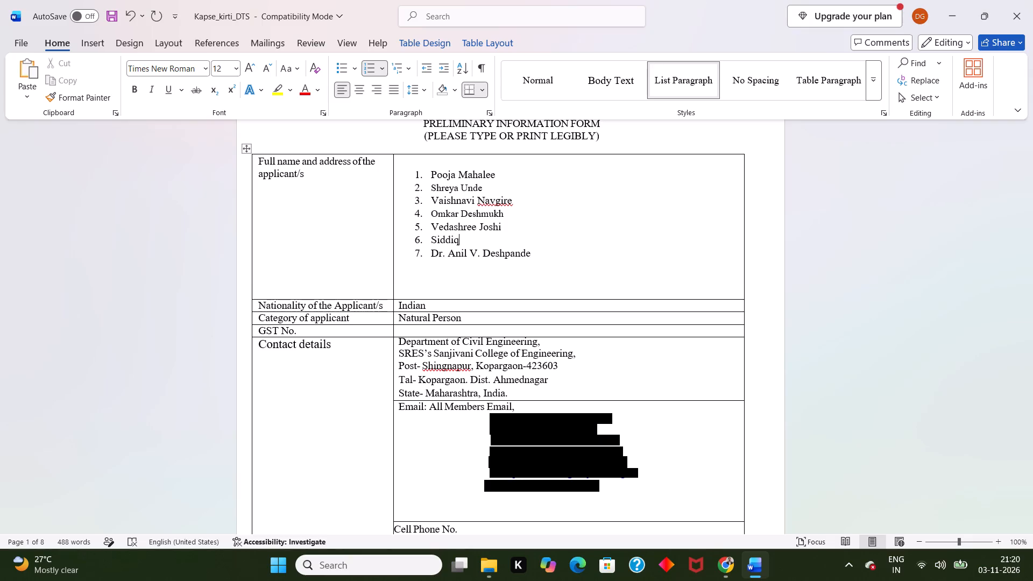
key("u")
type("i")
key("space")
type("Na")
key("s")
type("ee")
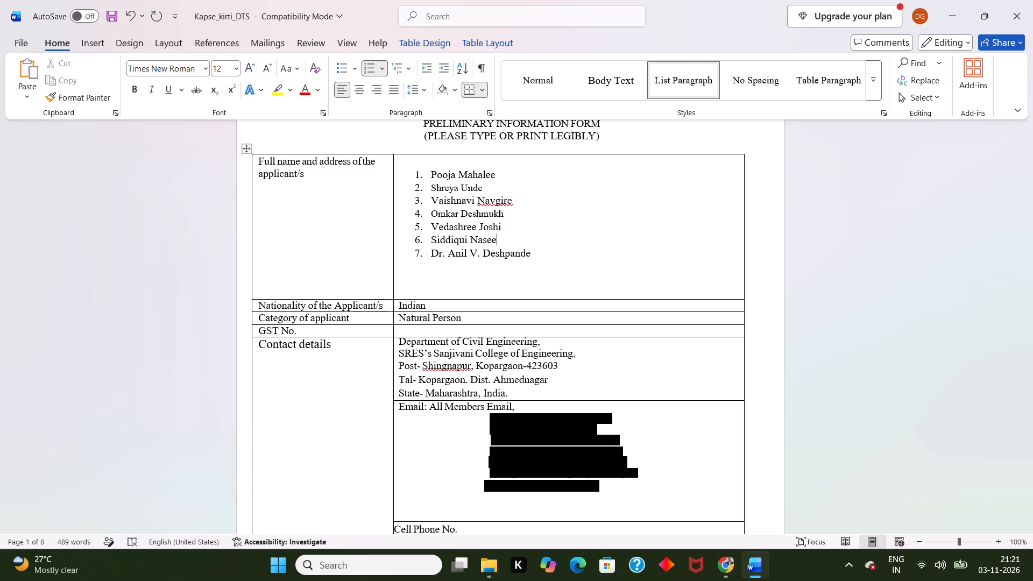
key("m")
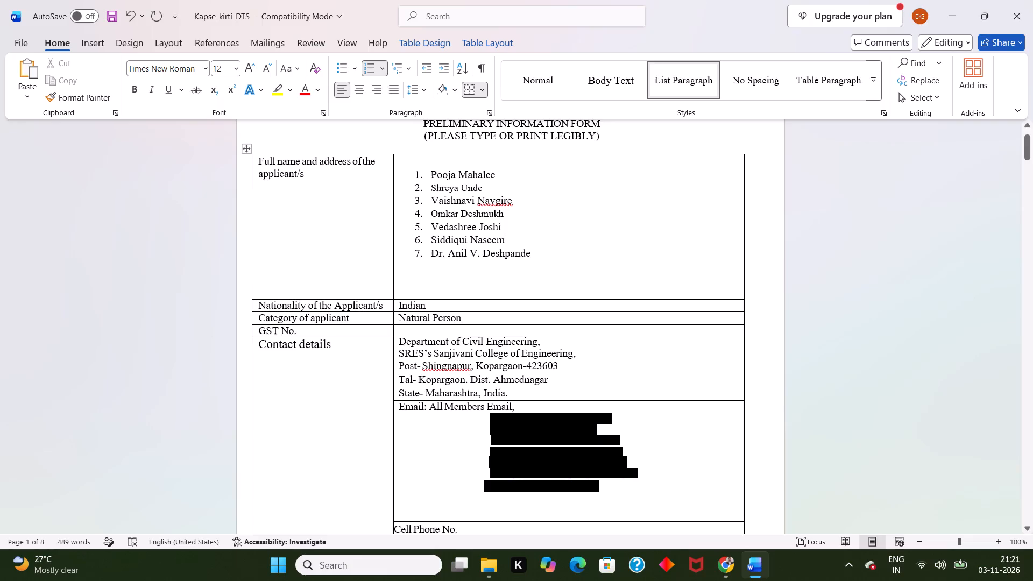
Change the department in the contact details address from Civil to Computer, so it reads "Department of Computer Engineering".
scroll(557, 308, "down", 2)
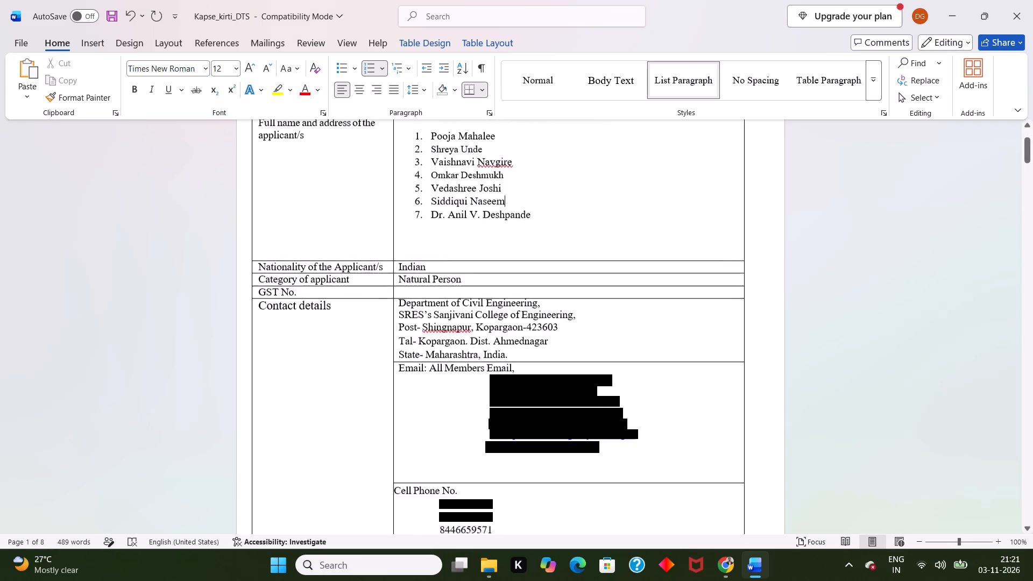
scroll(557, 308, "up", 3)
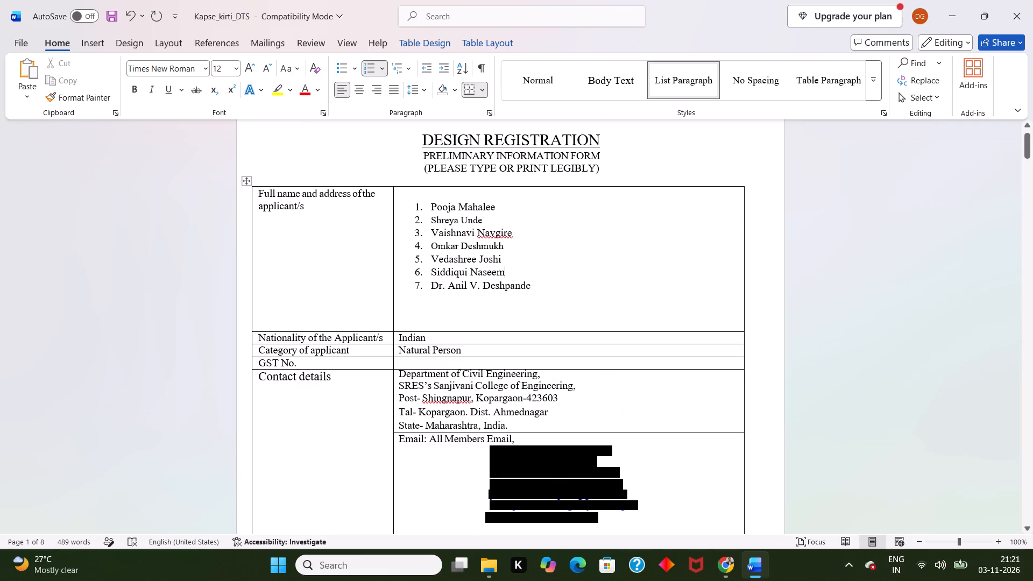
scroll(524, 311, "down", 1)
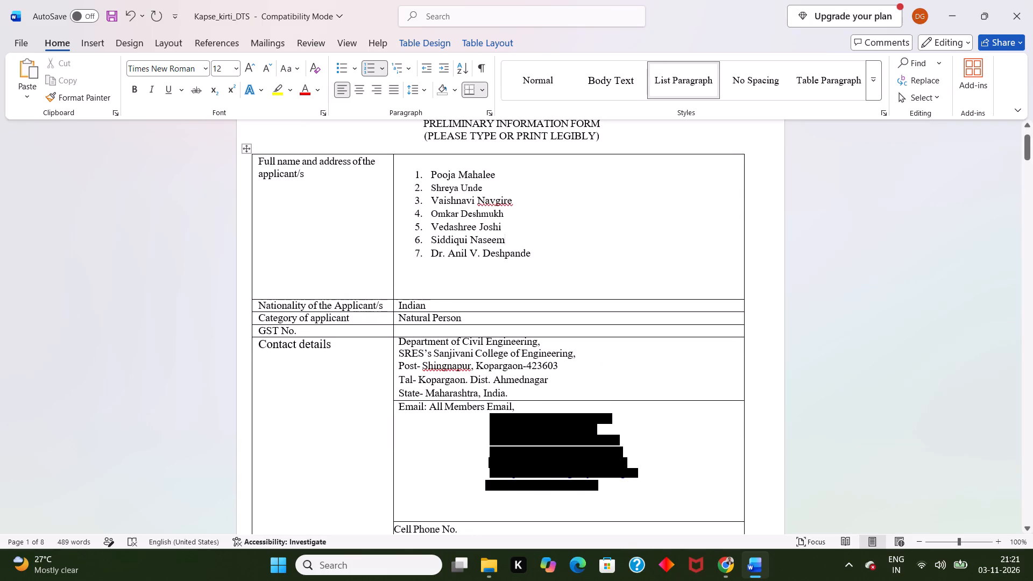
scroll(530, 336, "down", 1)
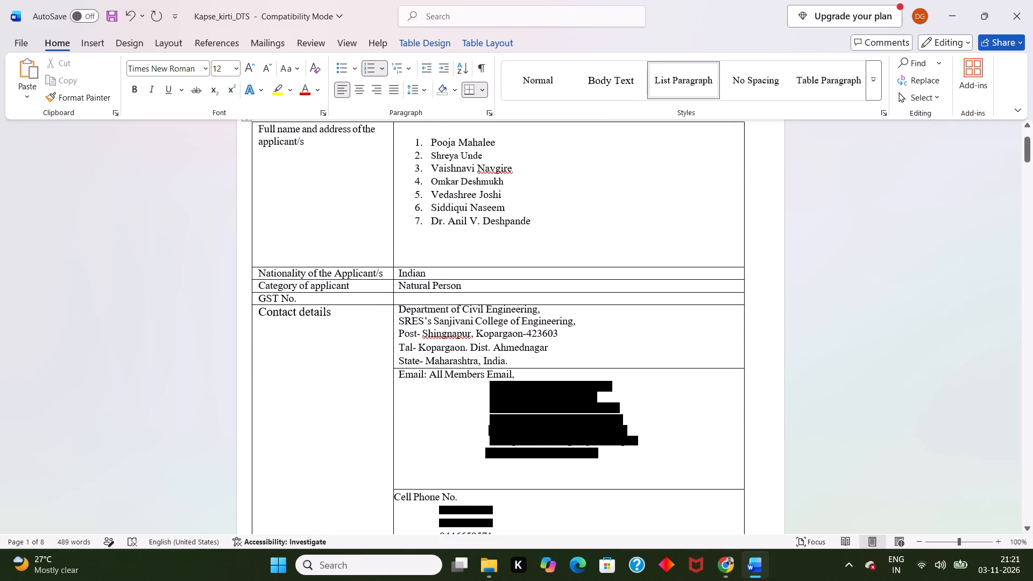
left_click(486, 308)
key("BackSpace")
key("BackSpace")
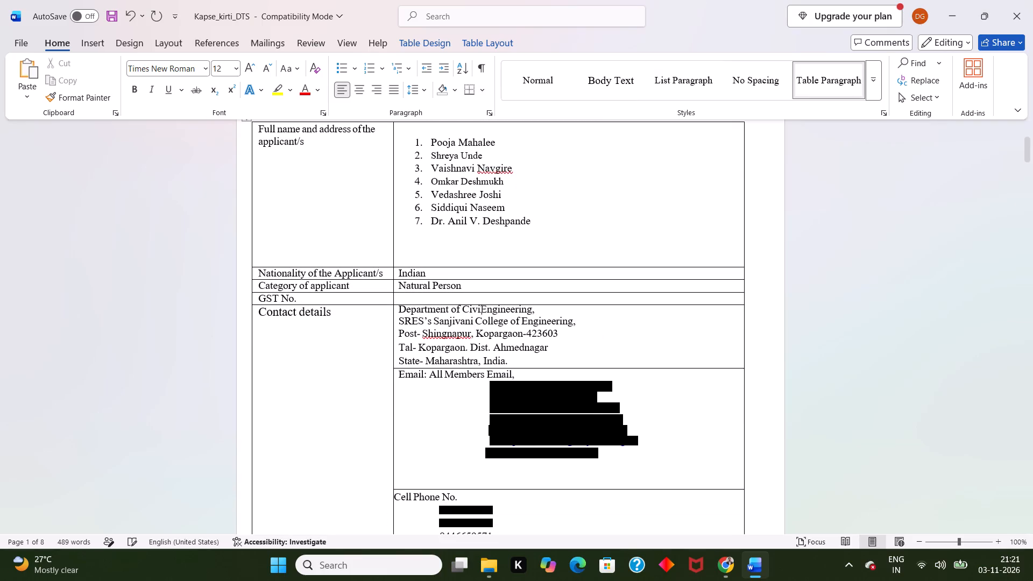
key("BackSpace")
key("BackSpace")
key("BackSpace")
key("BackSpace")
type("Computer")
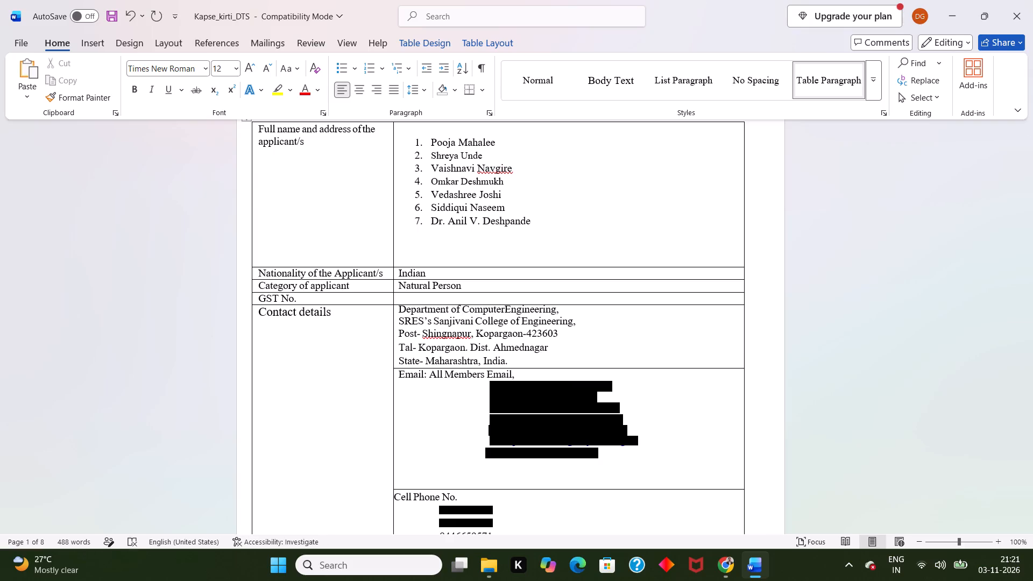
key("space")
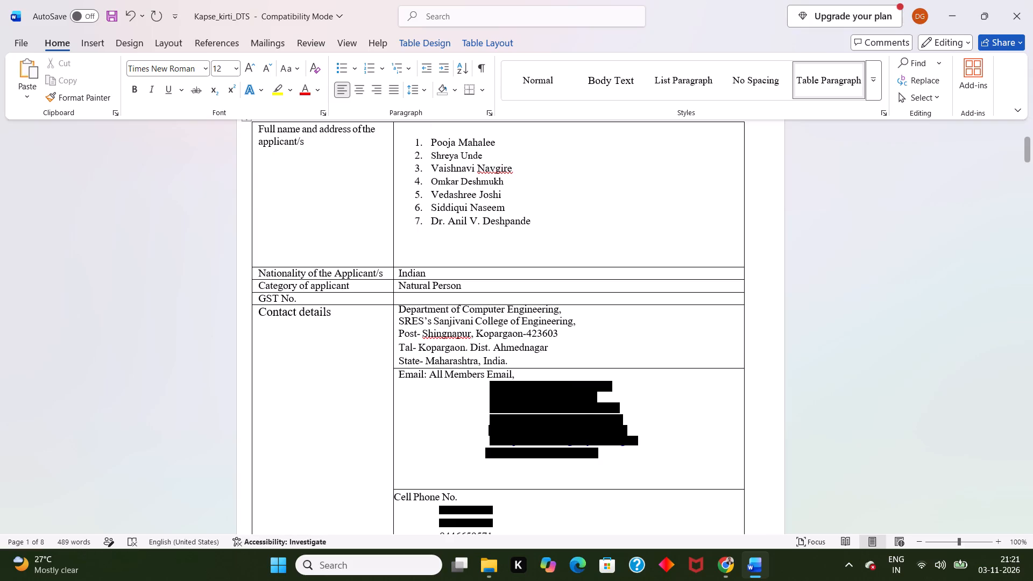
Insert a new first entry above the existing names in the applicants' numbered list and enter "Sanjivani College OF Engineering".
scroll(484, 247, "up", 2)
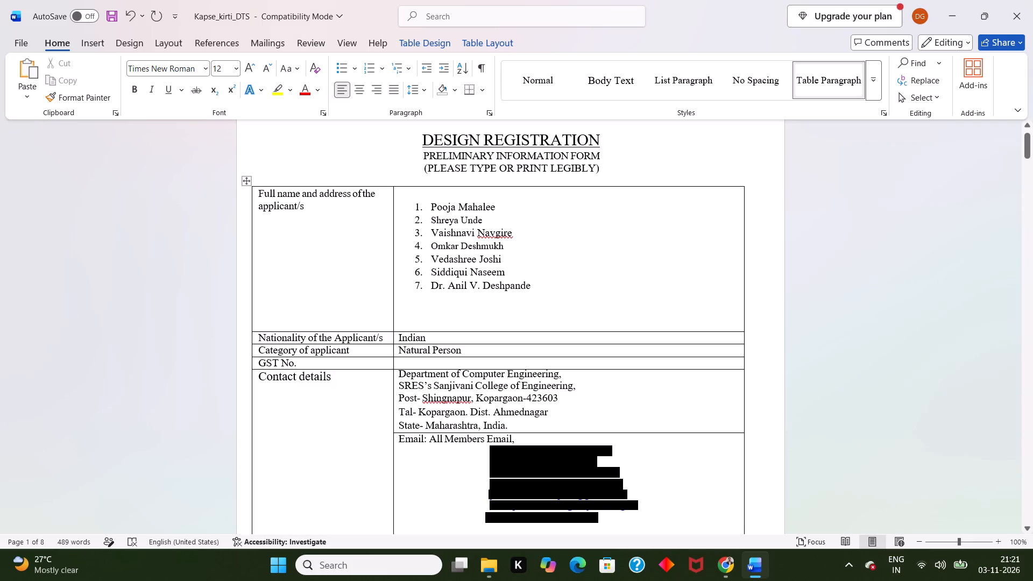
left_click(513, 277)
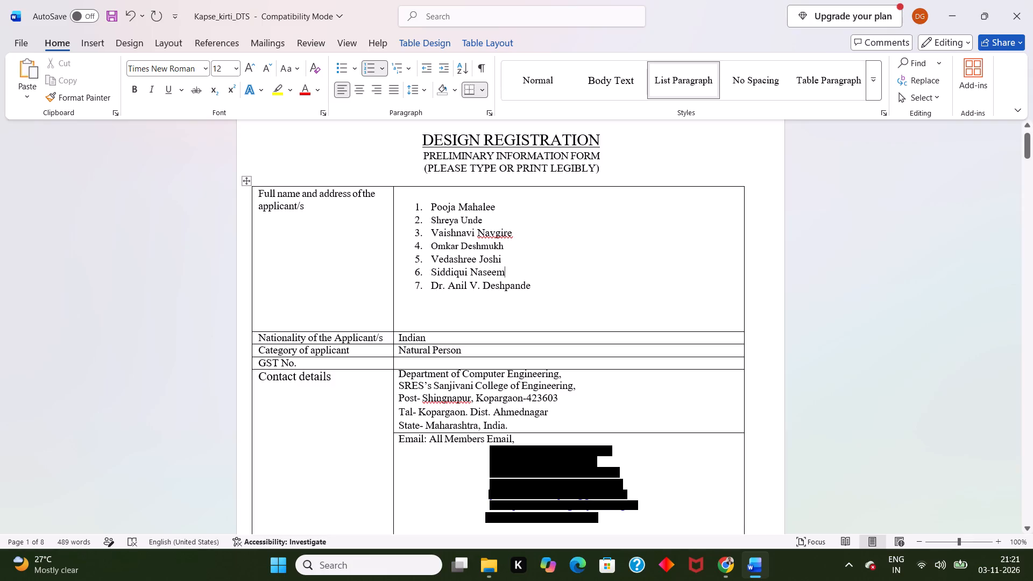
left_click(430, 202)
key("Return")
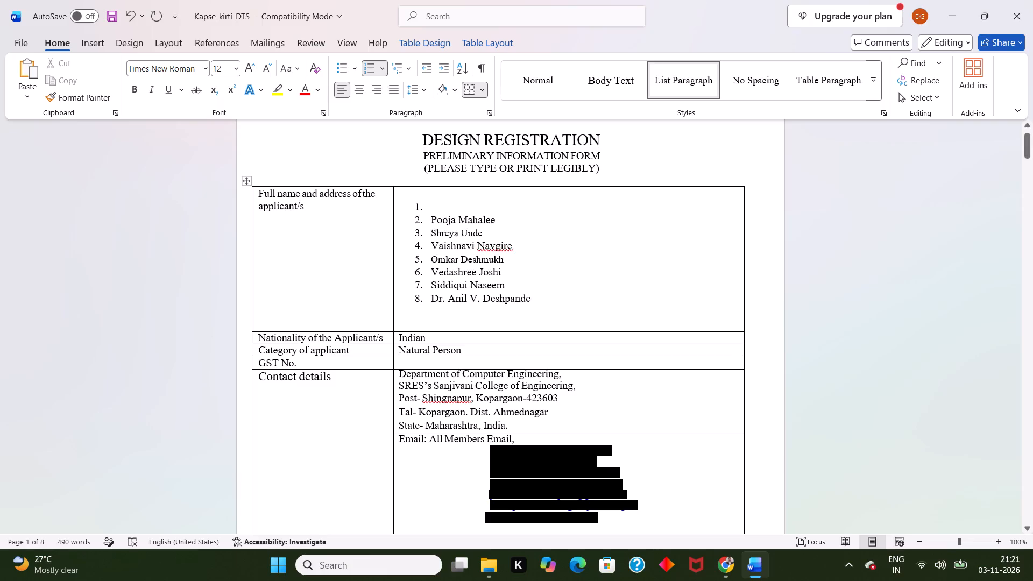
left_click(426, 205)
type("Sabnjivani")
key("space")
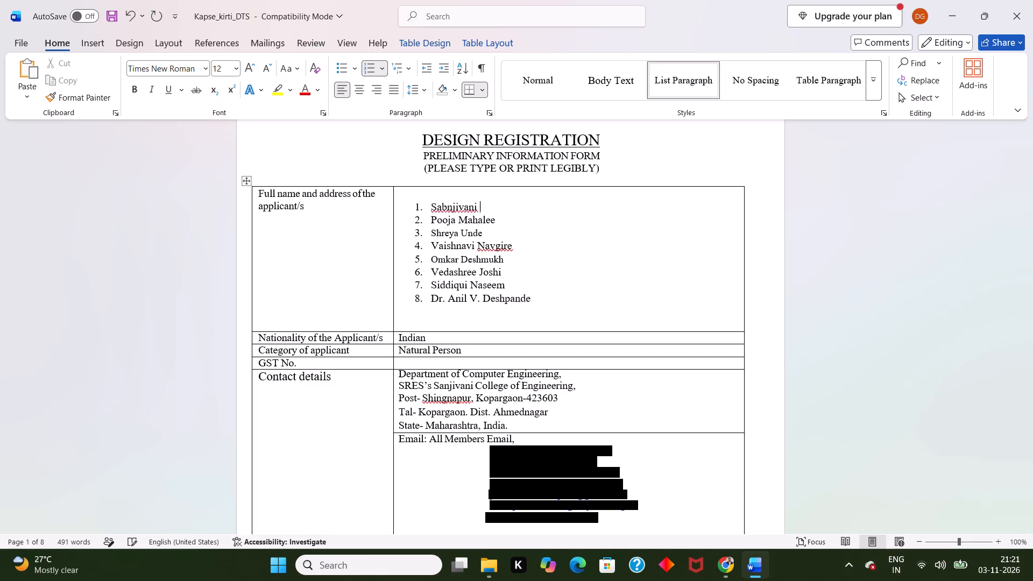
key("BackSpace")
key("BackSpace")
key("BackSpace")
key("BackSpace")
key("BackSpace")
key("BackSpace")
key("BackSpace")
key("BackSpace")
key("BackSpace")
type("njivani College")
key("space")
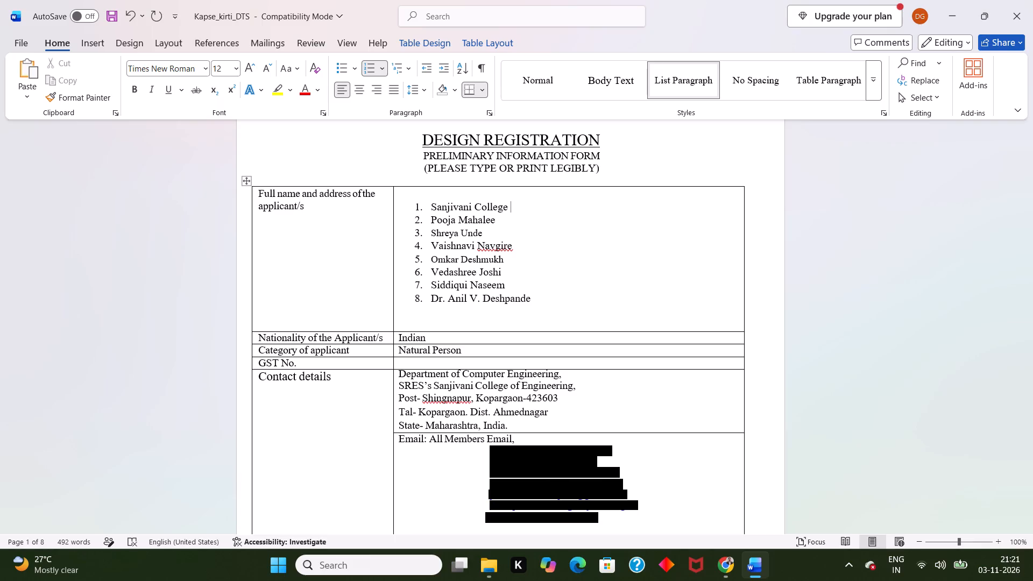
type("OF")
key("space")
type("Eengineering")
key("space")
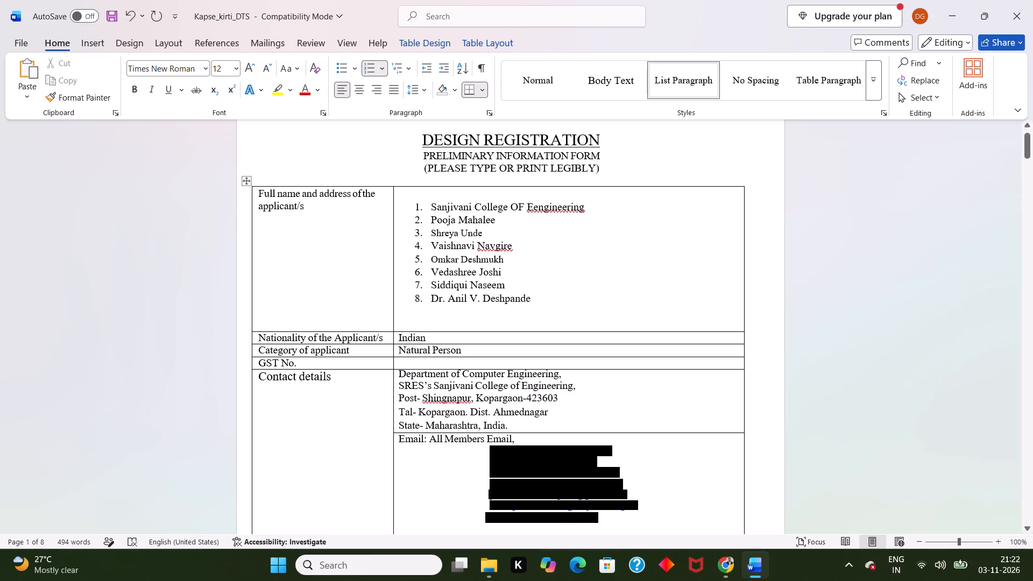
left_click(543, 203)
key("BackSpace")
key("BackSpace")
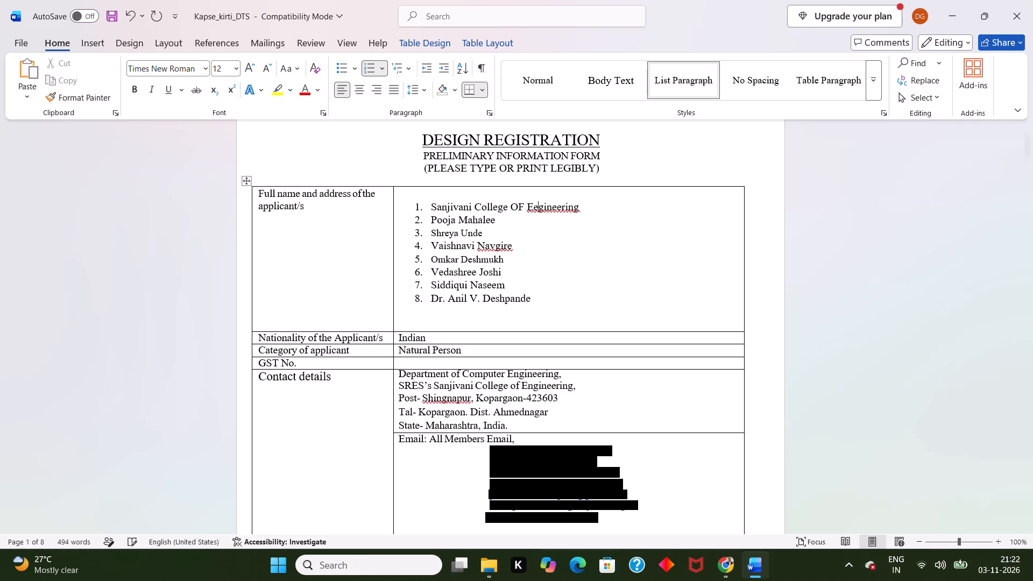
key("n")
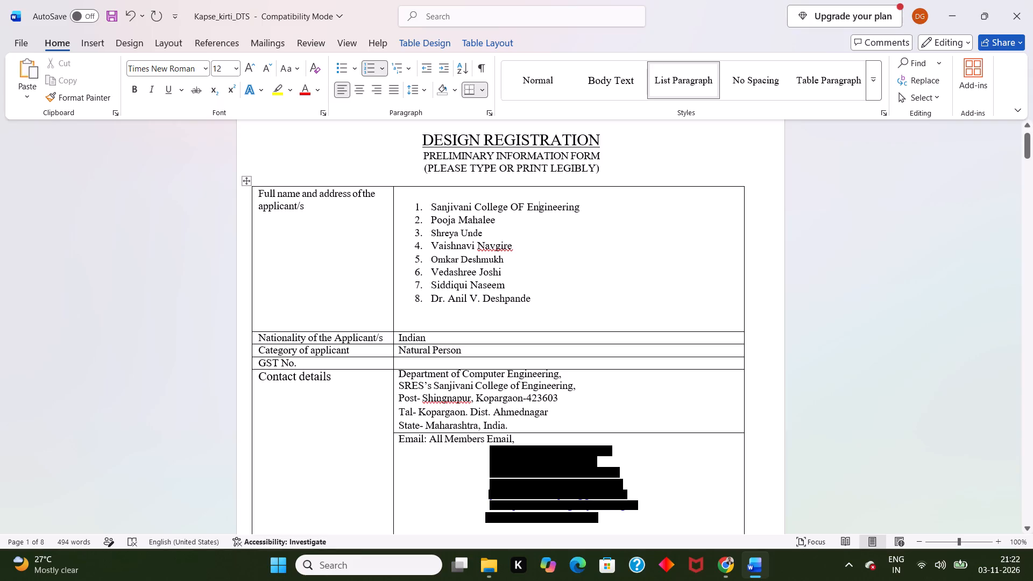
Remove the extra final "e" from the surname in the second entry of the applicants' list.
left_click(495, 221)
key("BackSpace")
Replace the trailing space after the fourth entry's surname in the applicants' list with a period.
left_click(514, 248)
key("BackSpace")
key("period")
Review the contact details and the row for the name or title of the article to be protected.
scroll(522, 406, "down", 2)
scroll(558, 492, "down", 1)
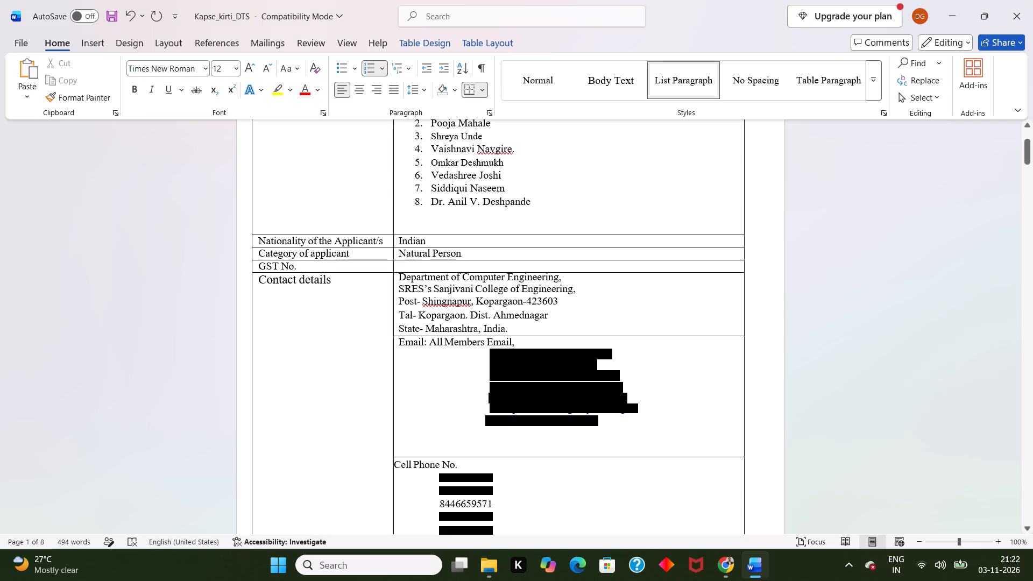
scroll(515, 421, "down", 2)
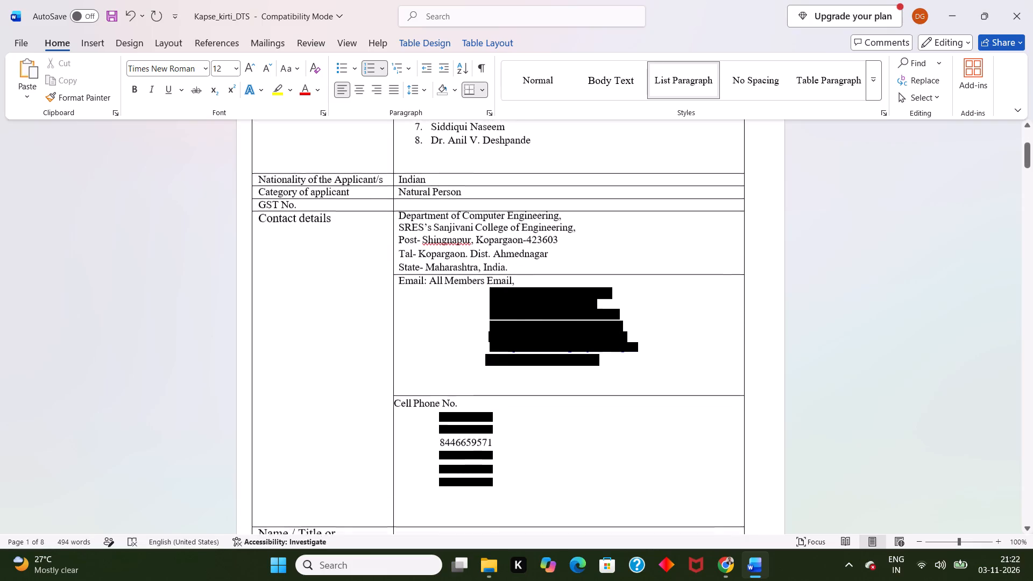
scroll(480, 471, "down", 3)
scroll(534, 506, "down", 3)
scroll(463, 453, "down", 1)
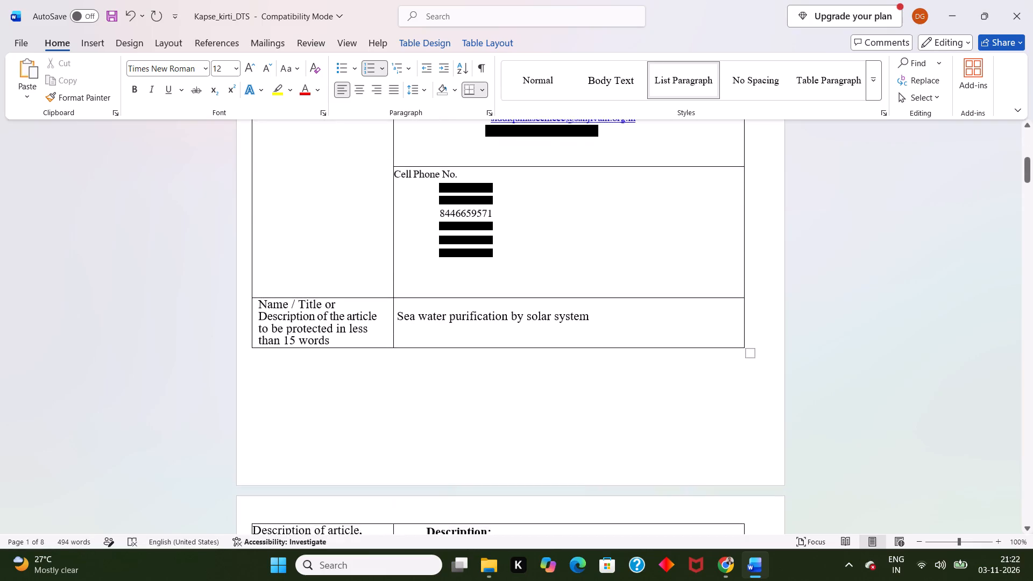
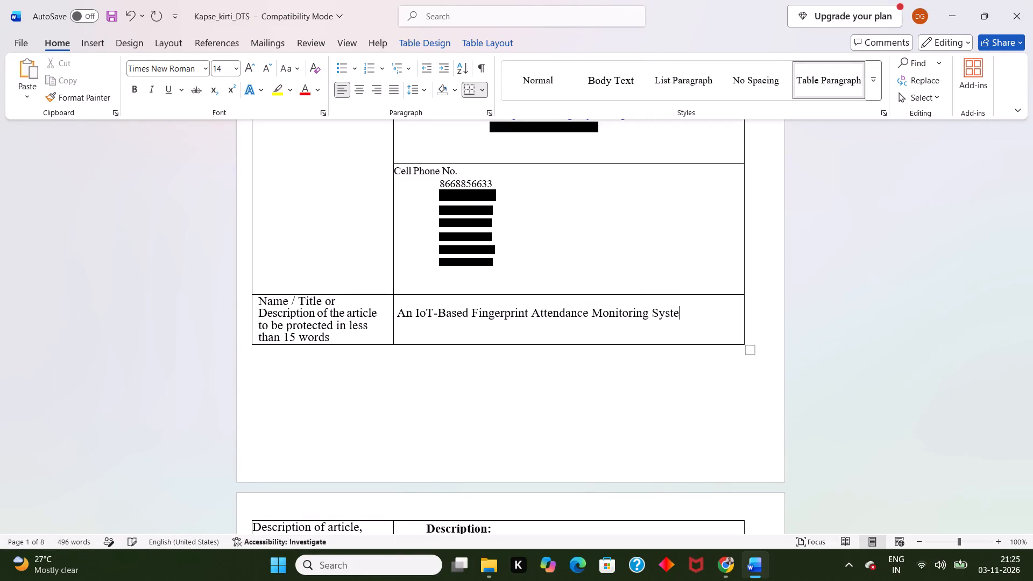
Undo the last deletion in the article's title about the IoT-based fingerprint attendance monitoring system.
key("ctrl+z")
scroll(676, 314, "down", 1)
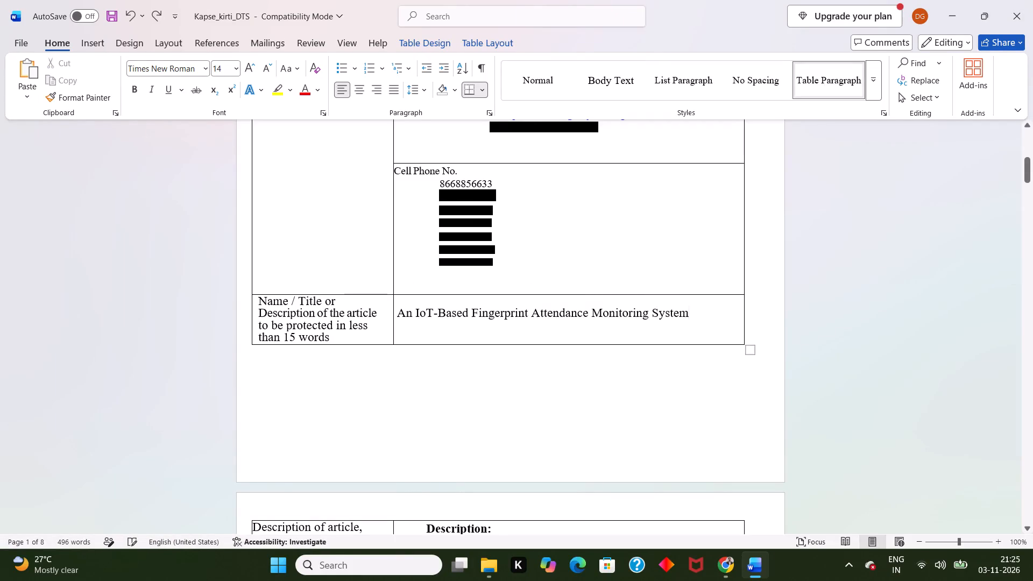
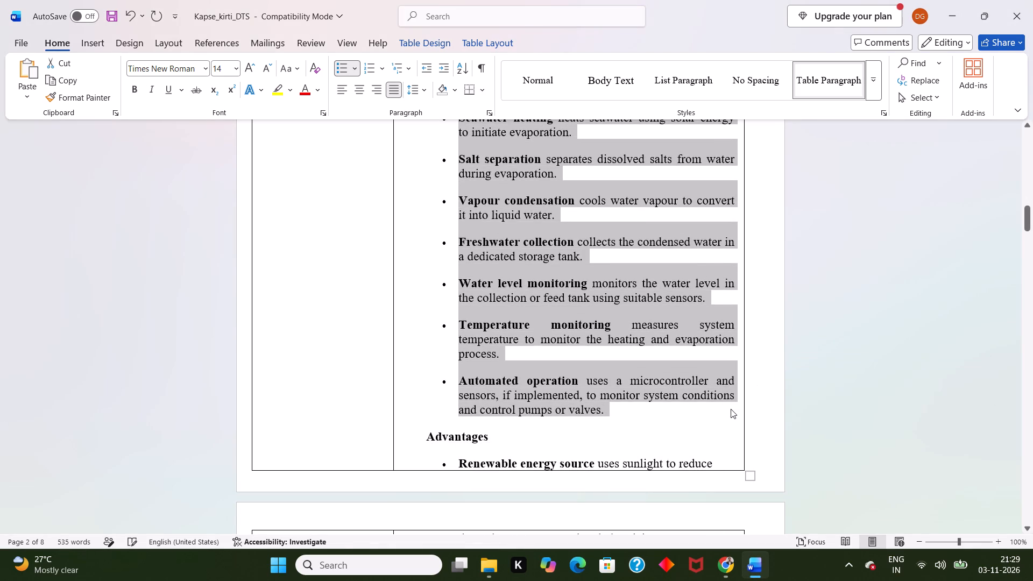
key("ctrl+v")
Remove the stray box characters in front of all seven pasted Functionality points, from Fingerprint Registration to Error Notification.
scroll(670, 354, "up", 4)
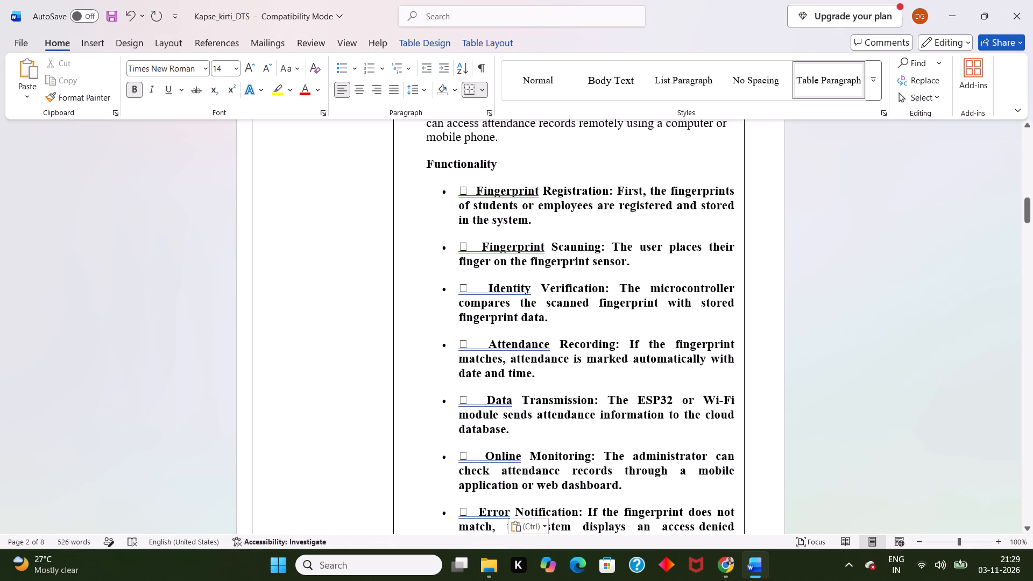
left_click(472, 190)
key("BackSpace")
key("BackSpace")
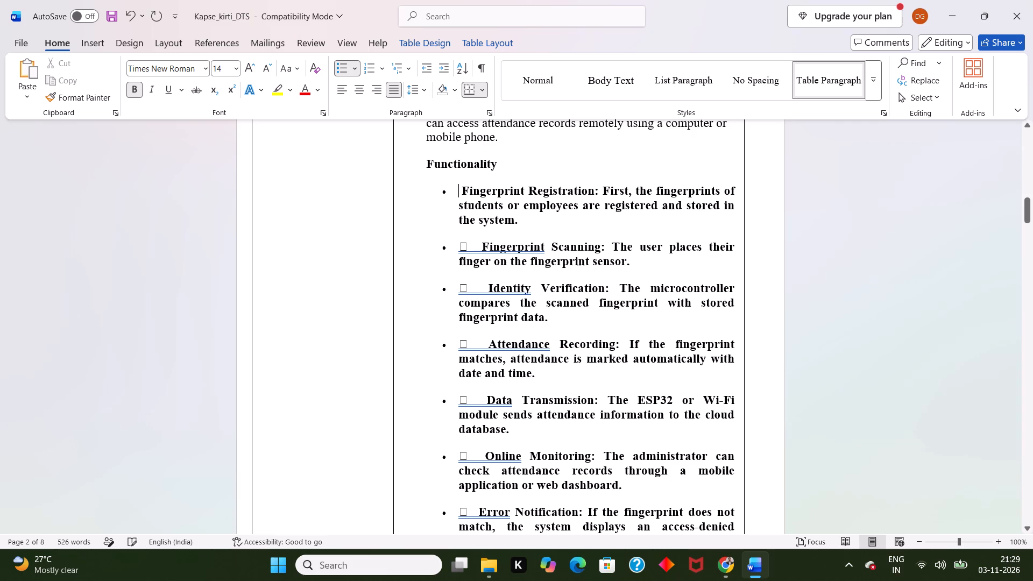
left_click(481, 237)
key("BackSpace")
key("BackSpace")
key("BackSpace")
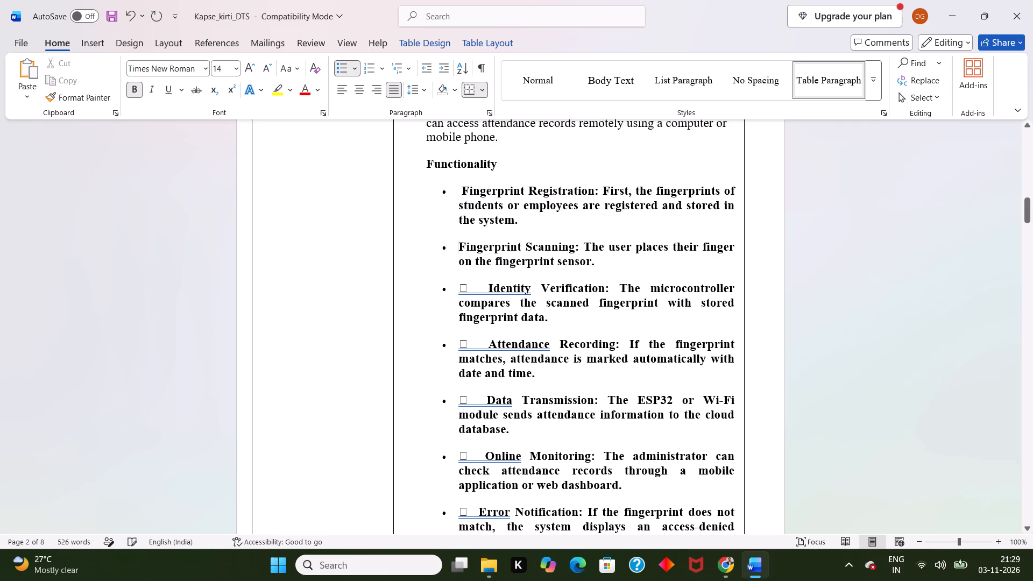
left_click(476, 294)
key("BackSpace")
key("BackSpace")
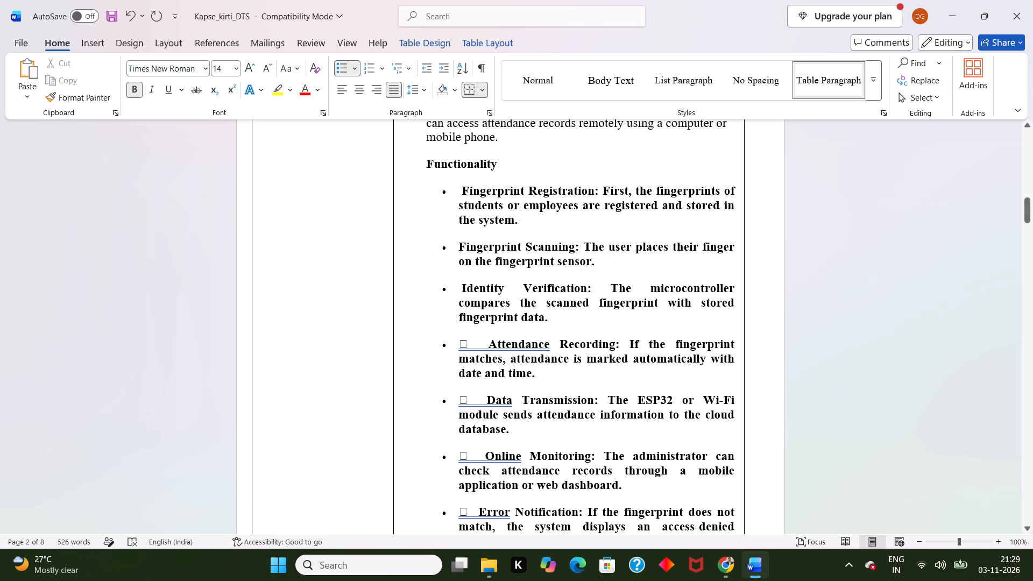
left_click(472, 343)
key("BackSpace")
left_click(473, 399)
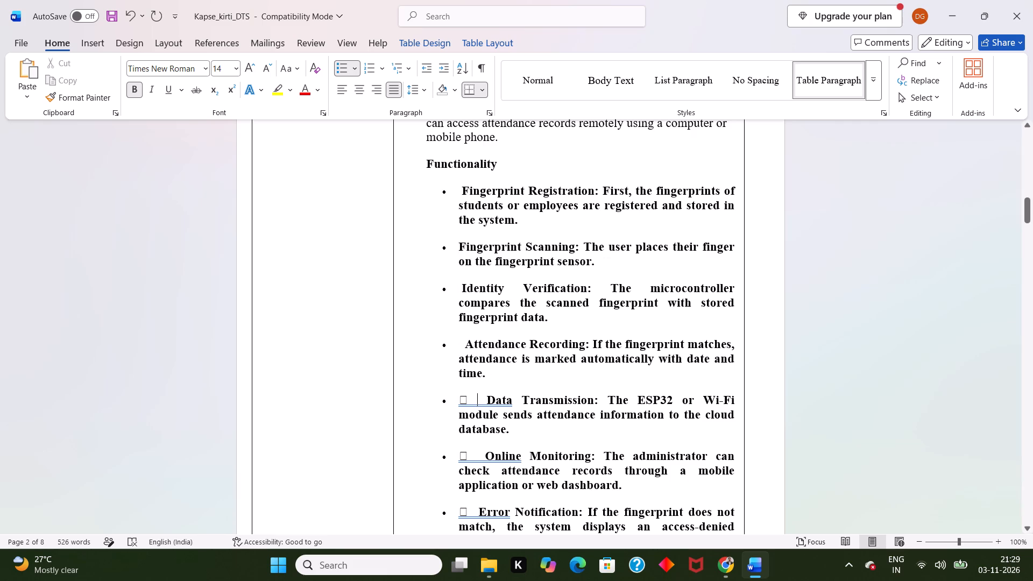
key("BackSpace")
key("BackSpace")
left_click(472, 456)
key("BackSpace")
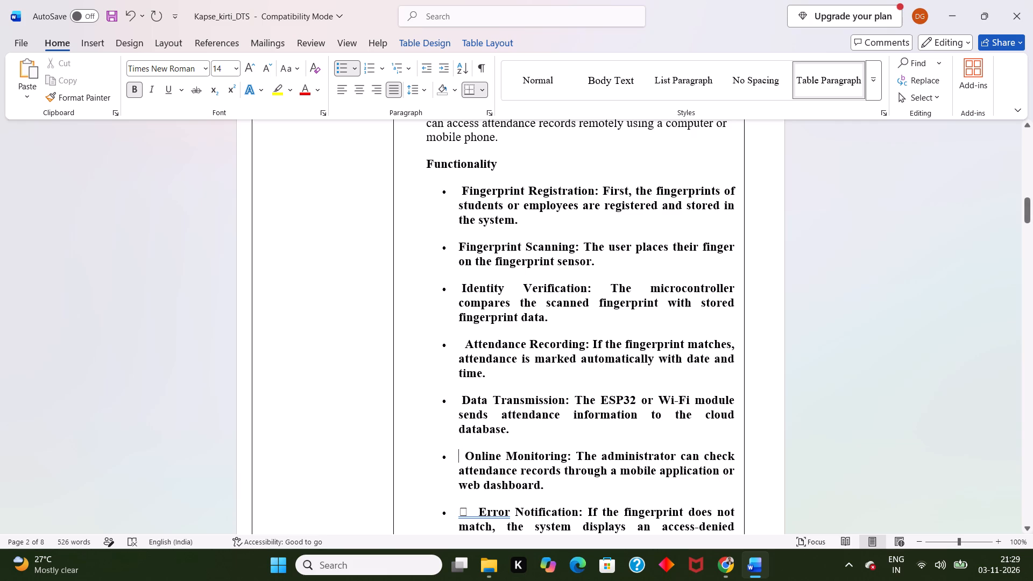
scroll(490, 490, "down", 1)
left_click(477, 483)
key("BackSpace")
key("BackSpace")
key("BackSpace")
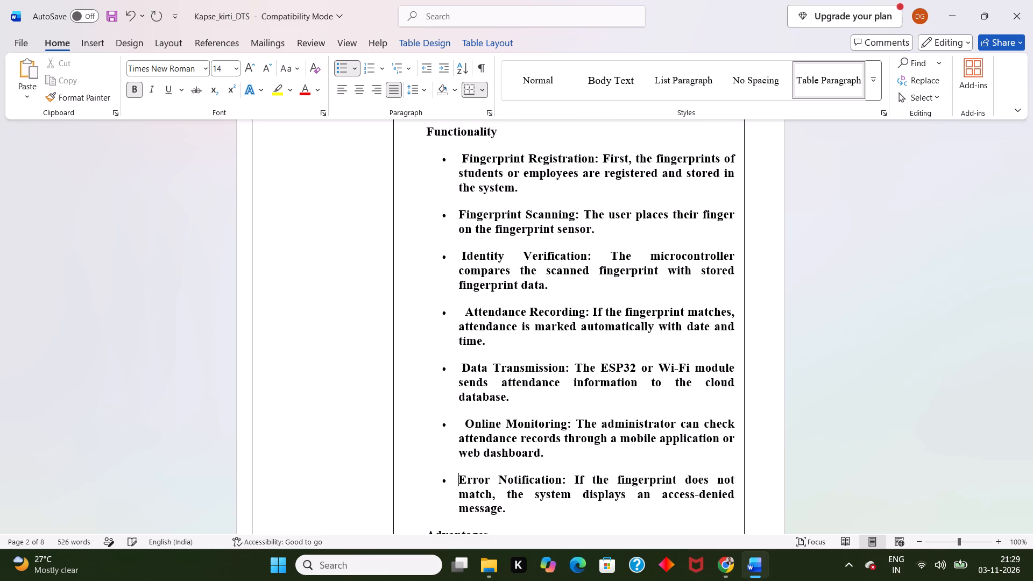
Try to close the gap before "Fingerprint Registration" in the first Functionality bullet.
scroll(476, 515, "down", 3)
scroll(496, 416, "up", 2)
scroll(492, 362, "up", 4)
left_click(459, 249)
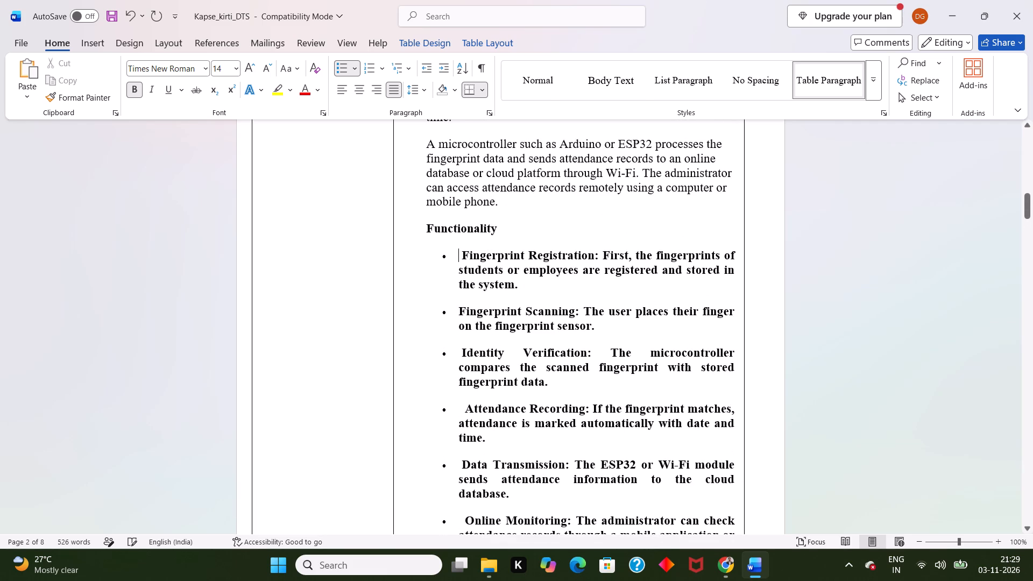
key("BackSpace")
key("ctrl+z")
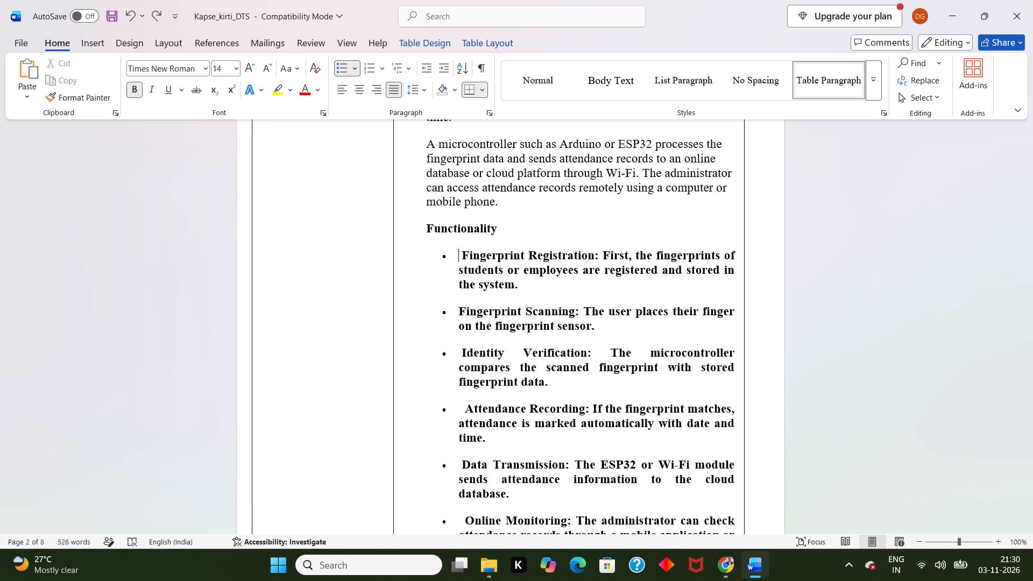
Reduce the indent of the Functionality and Advantages bullet lists slightly by moving their bullets outward.
scroll(544, 327, "down", 8)
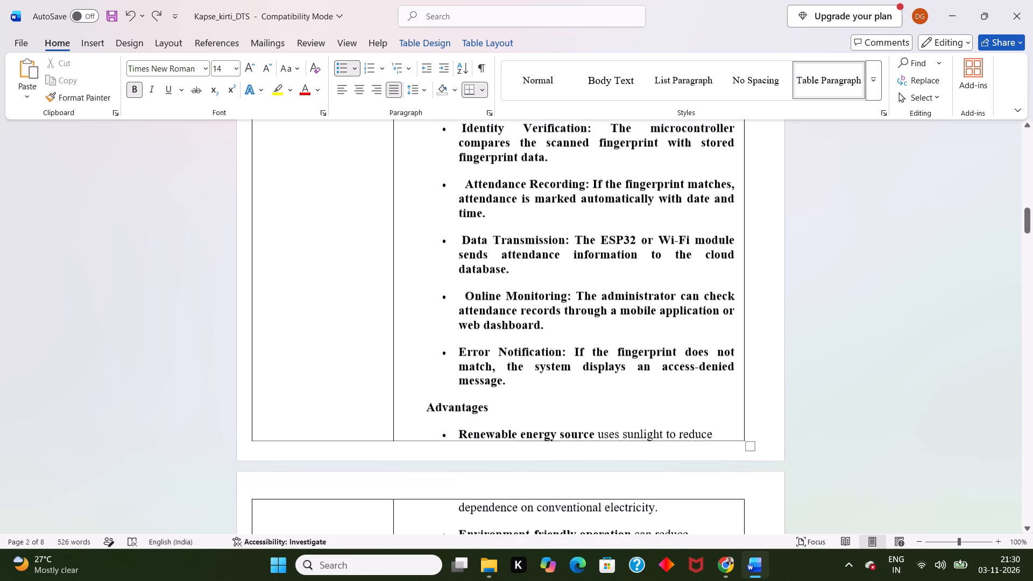
scroll(540, 325, "down", 5)
scroll(549, 259, "down", 1)
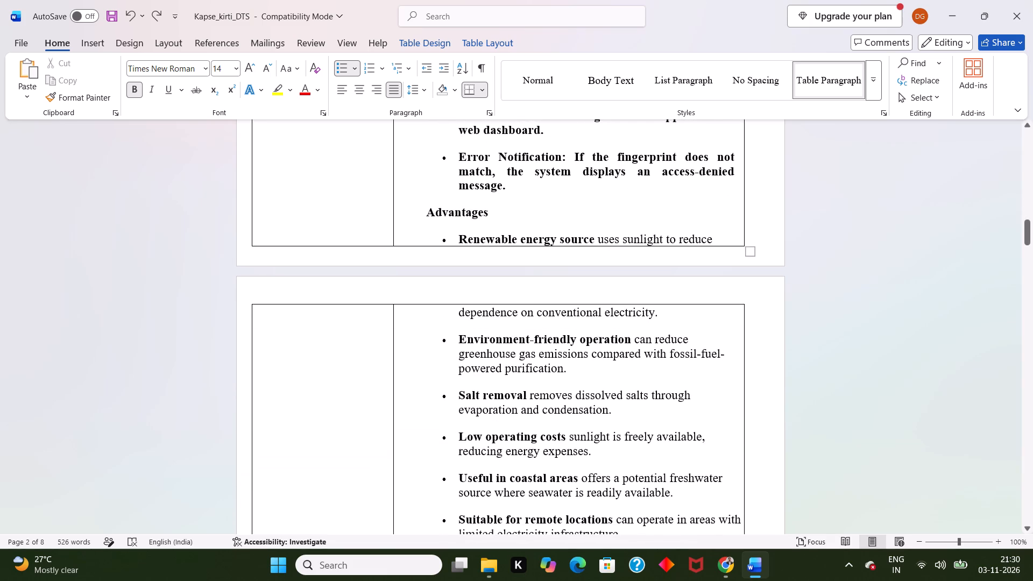
scroll(549, 259, "down", 1)
scroll(547, 262, "up", 6)
scroll(504, 250, "up", 2)
left_click_drag(443, 230, 561, 319)
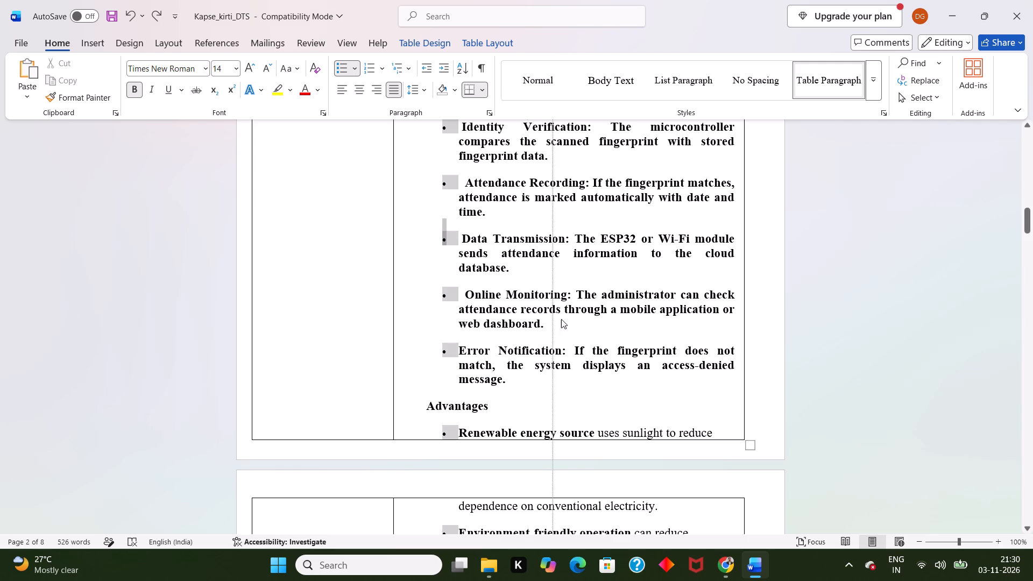
left_click_drag(561, 319, 436, 313)
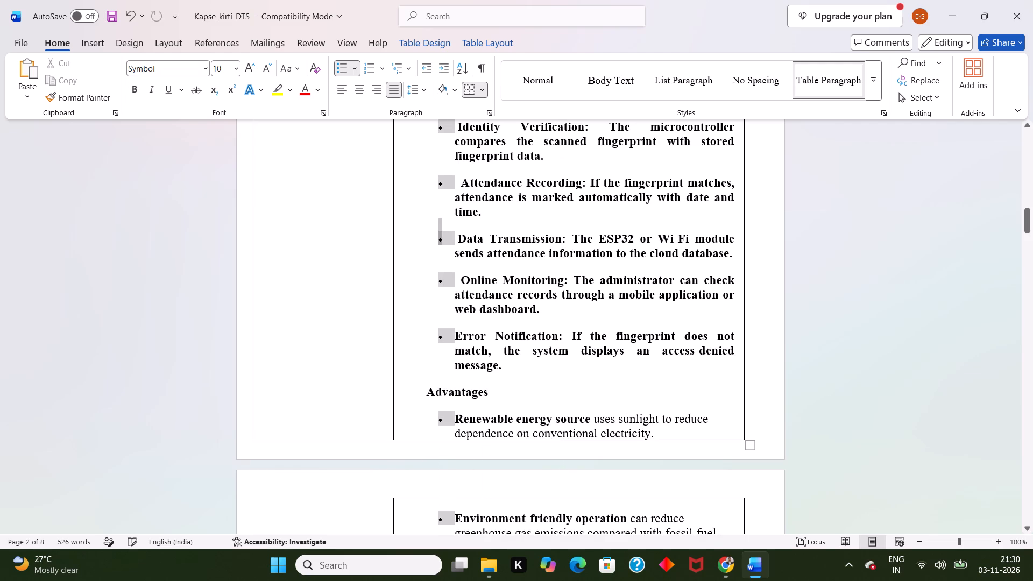
Delete the Error Notification bullet from Functionality, along with the full stop after "web dashboard" in the Online Monitoring point.
left_click(508, 356)
left_click(509, 370)
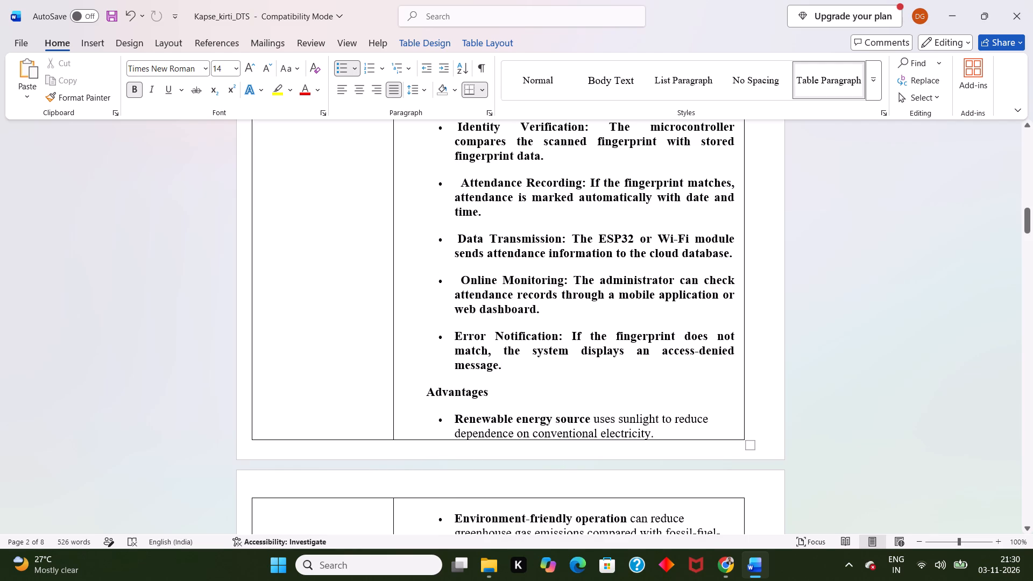
key("BackSpace")
key("BackSpace")
key("BackSpace")
key("BackSpace")
key("BackSpace")
key("BackSpace")
key("BackSpace")
key("BackSpace")
key("BackSpace")
key("BackSpace")
key("BackSpace")
key("BackSpace")
key("BackSpace")
key("BackSpace")
key("BackSpace")
key("BackSpace")
key("BackSpace")
key("BackSpace")
key("BackSpace")
key("BackSpace")
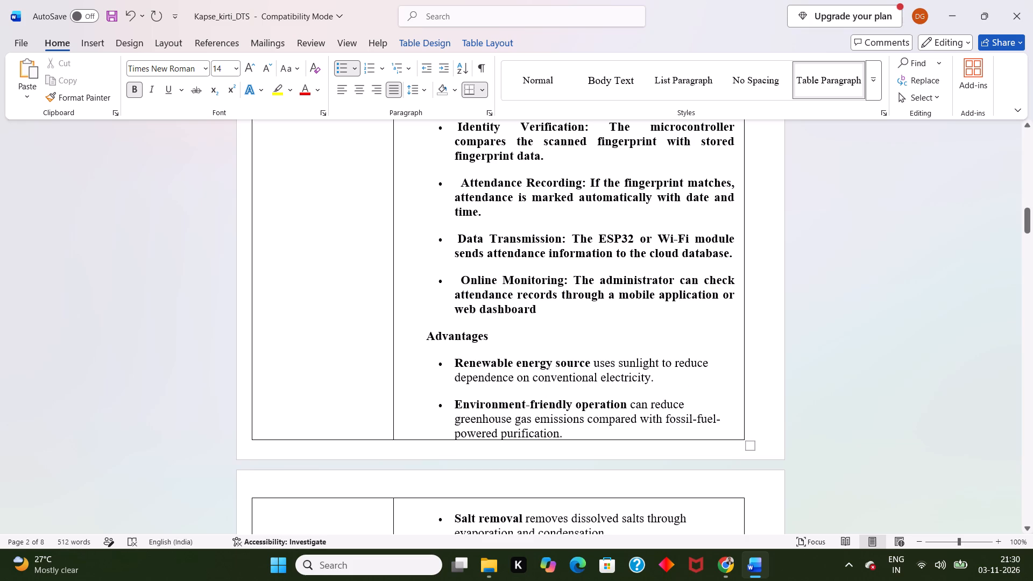
scroll(409, 390, "down", 2)
scroll(498, 378, "down", 12)
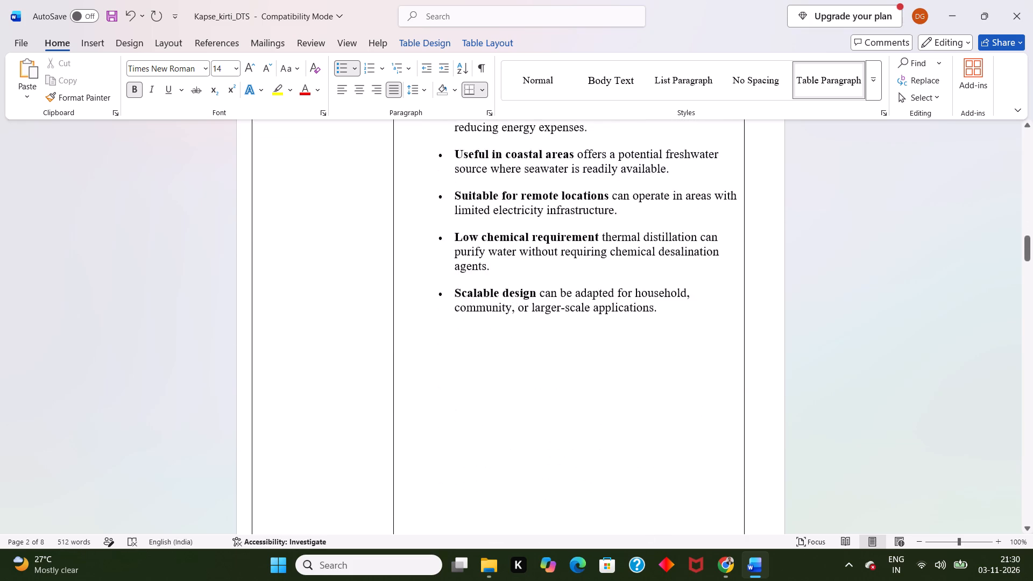
scroll(512, 382, "up", 10)
scroll(522, 348, "down", 3)
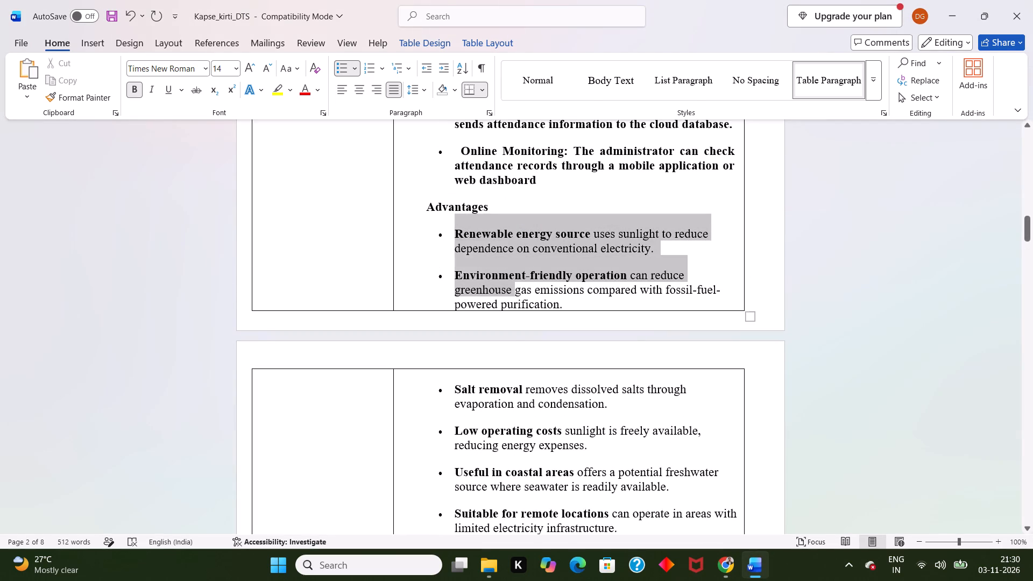
left_click_drag(507, 329, 720, 491)
scroll(542, 439, "down", 4)
scroll(660, 476, "down", 3)
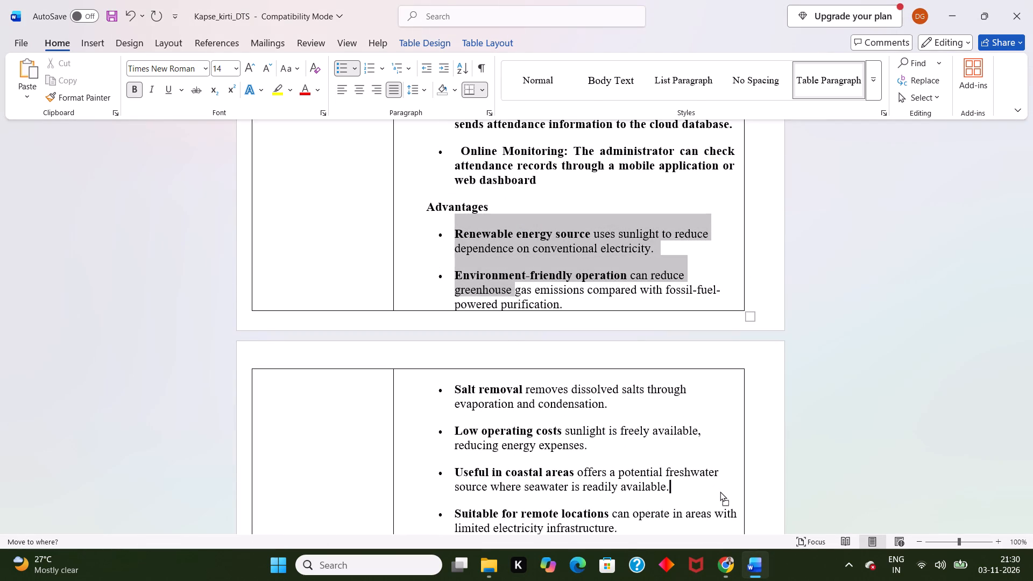
left_click_drag(720, 491, 720, 476)
scroll(518, 277, "up", 2)
scroll(506, 284, "down", 2)
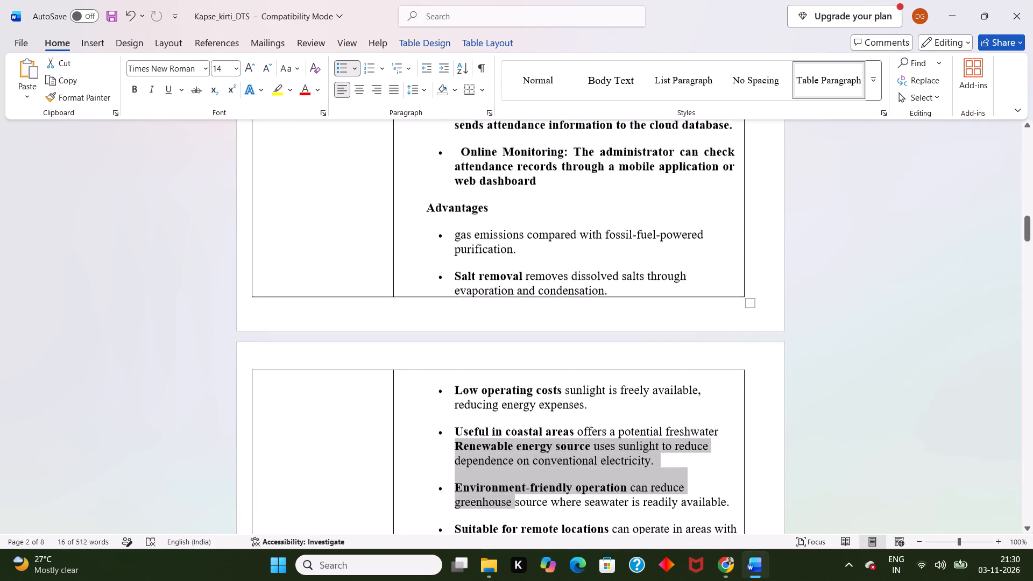
scroll(498, 328, "down", 6)
left_click(667, 451)
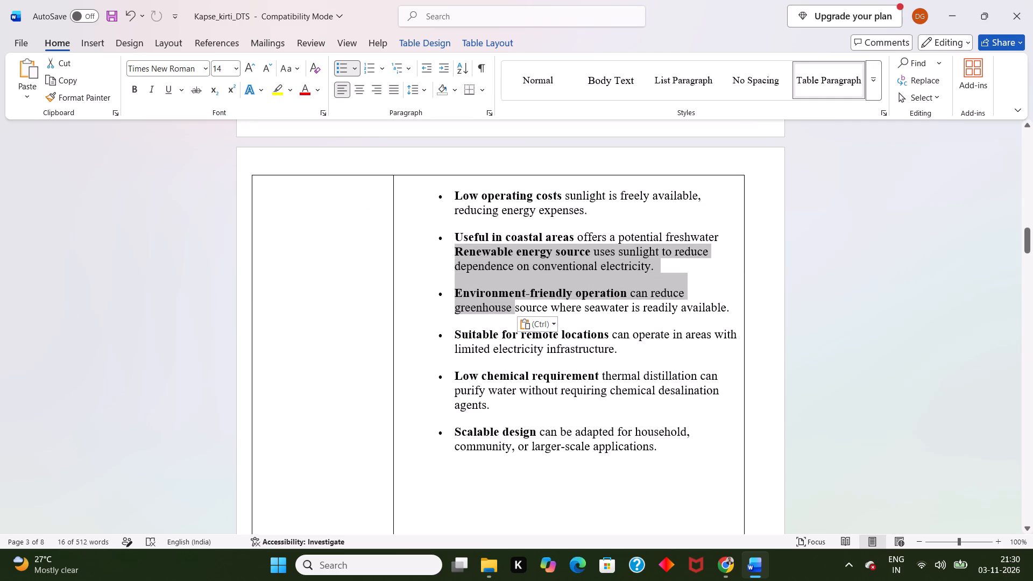
key("BackSpace")
key("BackSpace")
key("BackSpace")
key("BackSpace")
key("BackSpace")
key("BackSpace")
key("BackSpace")
key("BackSpace")
key("BackSpace")
key("BackSpace")
key("BackSpace")
key("BackSpace")
key("BackSpace")
key("BackSpace")
key("BackSpace")
key("BackSpace")
key("BackSpace")
key("BackSpace")
key("BackSpace")
key("BackSpace")
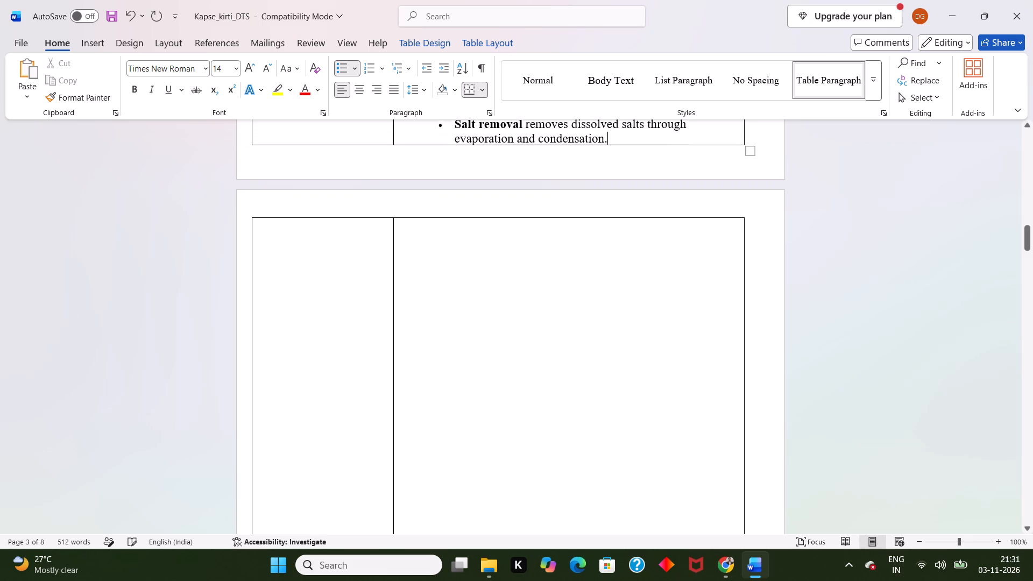
key("BackSpace")
key("BackSpace")
key("BackSpace")
key("BackSpace")
key("BackSpace")
key("BackSpace")
key("BackSpace")
key("BackSpace")
key("BackSpace")
key("BackSpace")
key("BackSpace")
key("BackSpace")
key("BackSpace")
key("BackSpace")
key("BackSpace")
key("BackSpace")
key("BackSpace")
key("BackSpace")
key("BackSpace")
key("BackSpace")
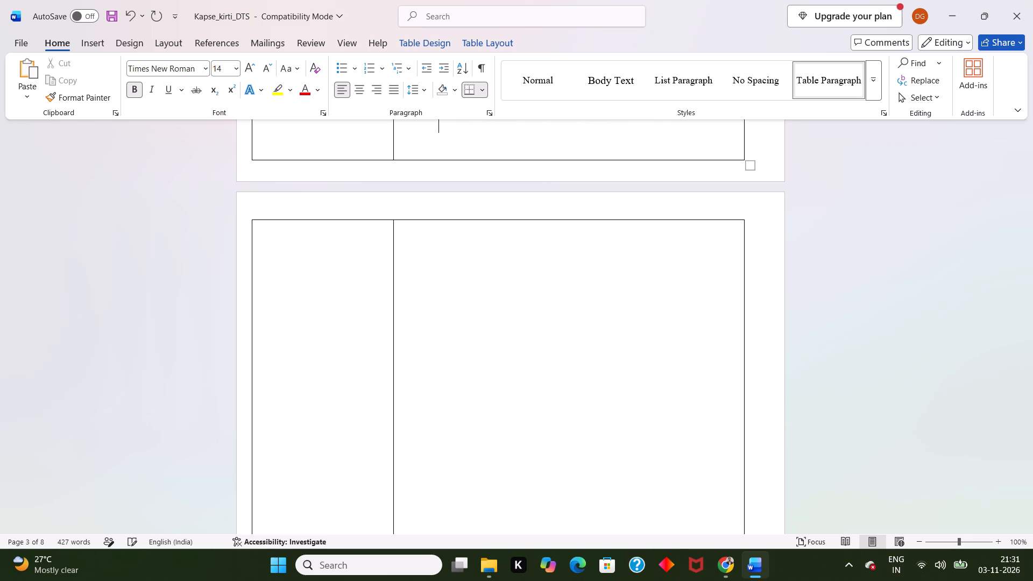
Delete the leftover "gas emissions compared with fossil-fuel-powered purification" bullet beneath the Advantages heading.
right_click(668, 451)
scroll(668, 452, "up", 4)
left_click(469, 229)
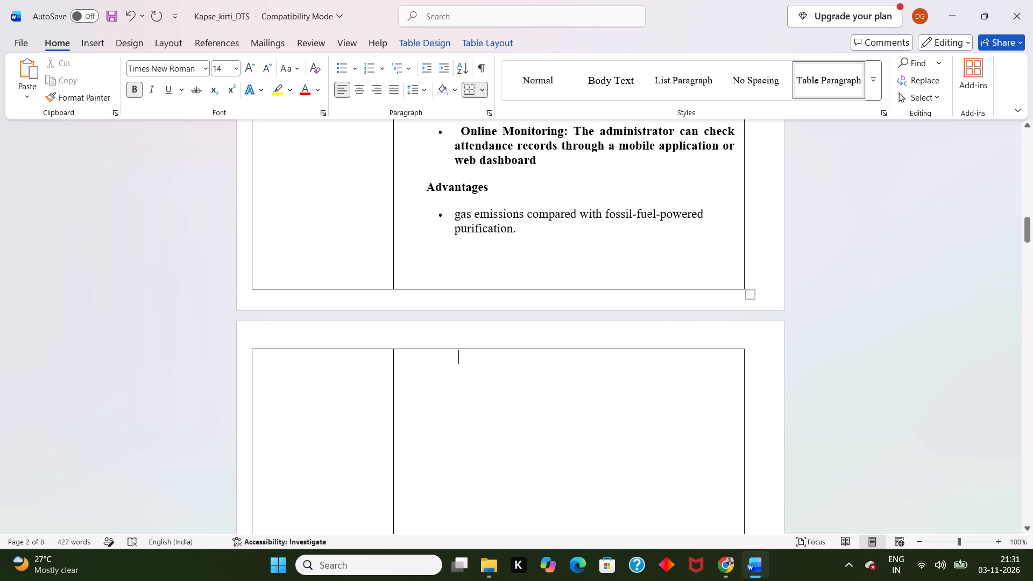
left_click(512, 232)
left_click(519, 231)
key("BackSpace")
key("BackSpace")
key("BackSpace")
key("BackSpace")
key("BackSpace")
key("BackSpace")
key("BackSpace")
key("BackSpace")
key("BackSpace")
key("BackSpace")
key("BackSpace")
key("BackSpace")
key("BackSpace")
key("BackSpace")
key("BackSpace")
key("BackSpace")
key("BackSpace")
key("BackSpace")
key("BackSpace")
key("BackSpace")
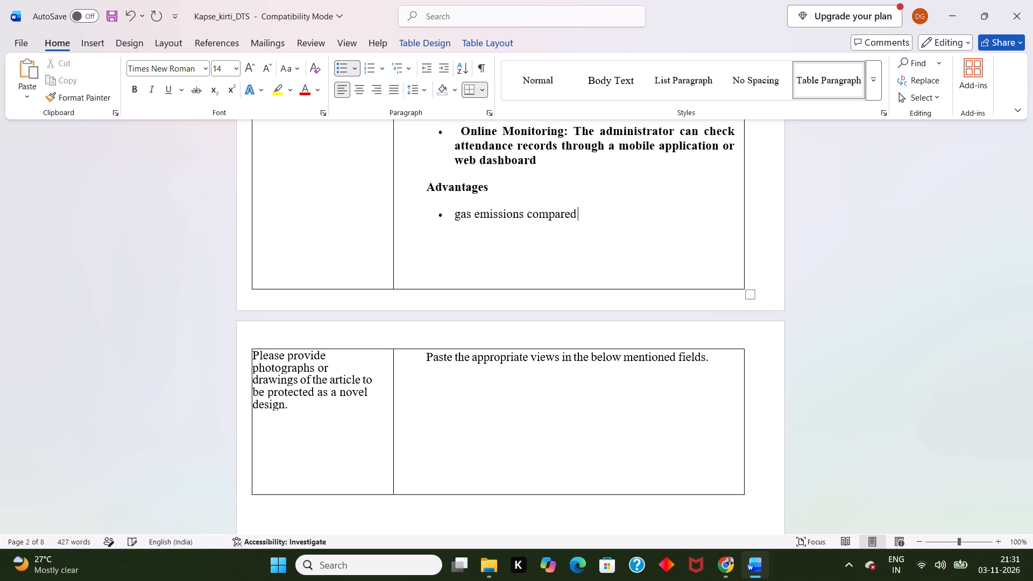
key("BackSpace")
key("BackSpace")
key("BackSpace")
key("BackSpace")
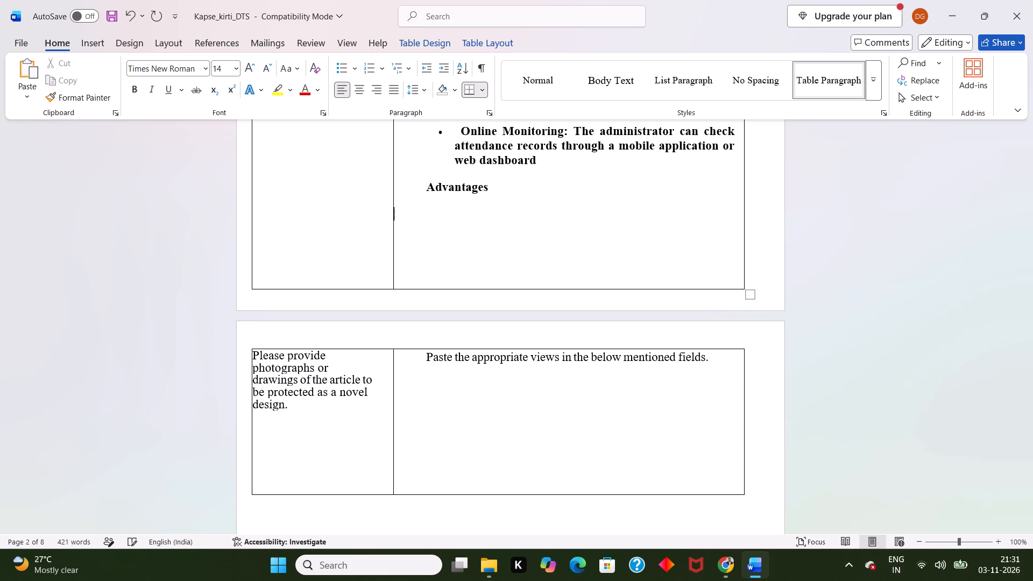
Paste the ten copied Advantages points, from Time Saving to Remote Accessibility, beneath the Advantages heading.
left_click(557, 196)
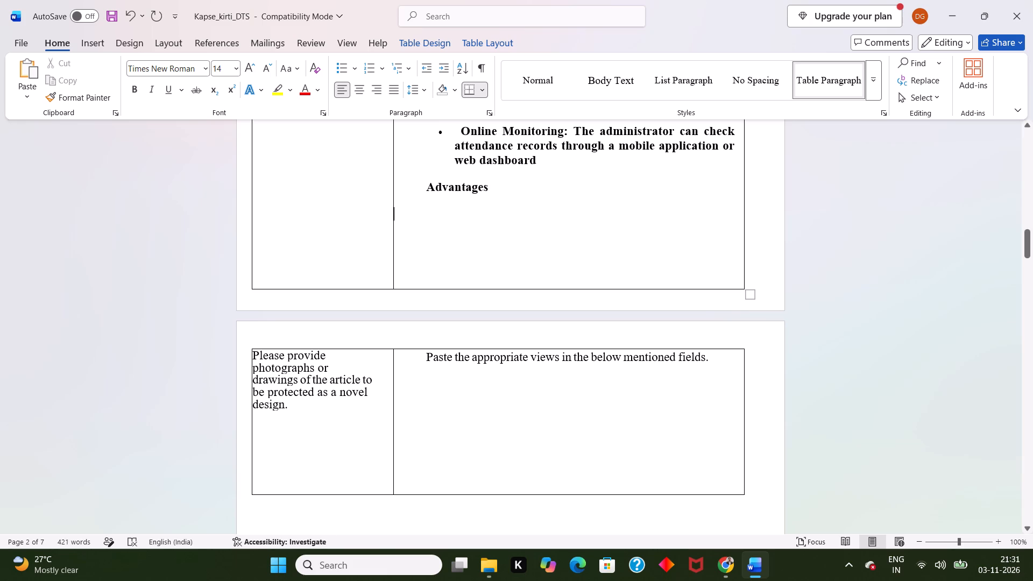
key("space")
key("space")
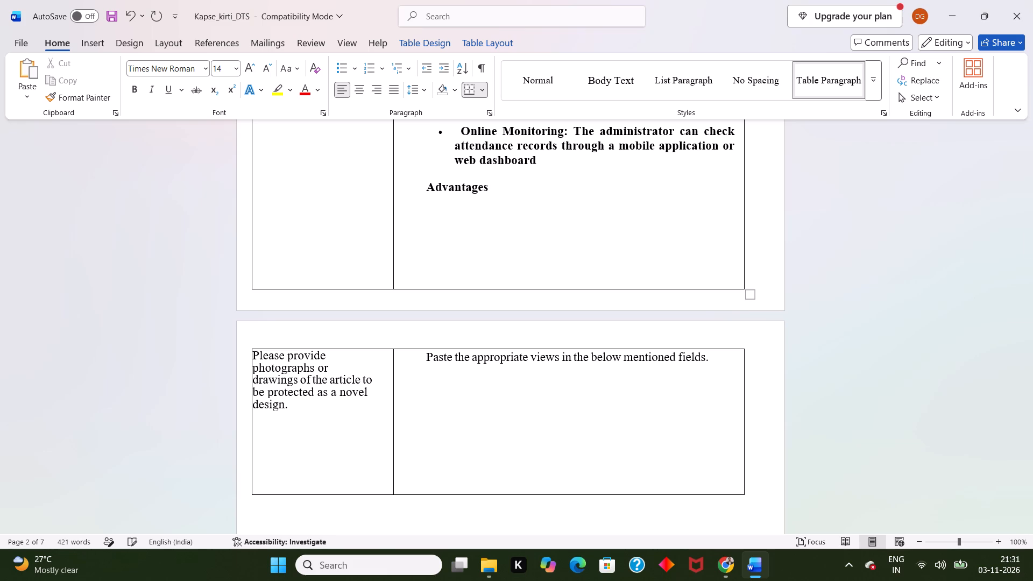
key("ctrl+v")
Cut the old machine picture from the Perspective view cell.
scroll(468, 345, "down", 7)
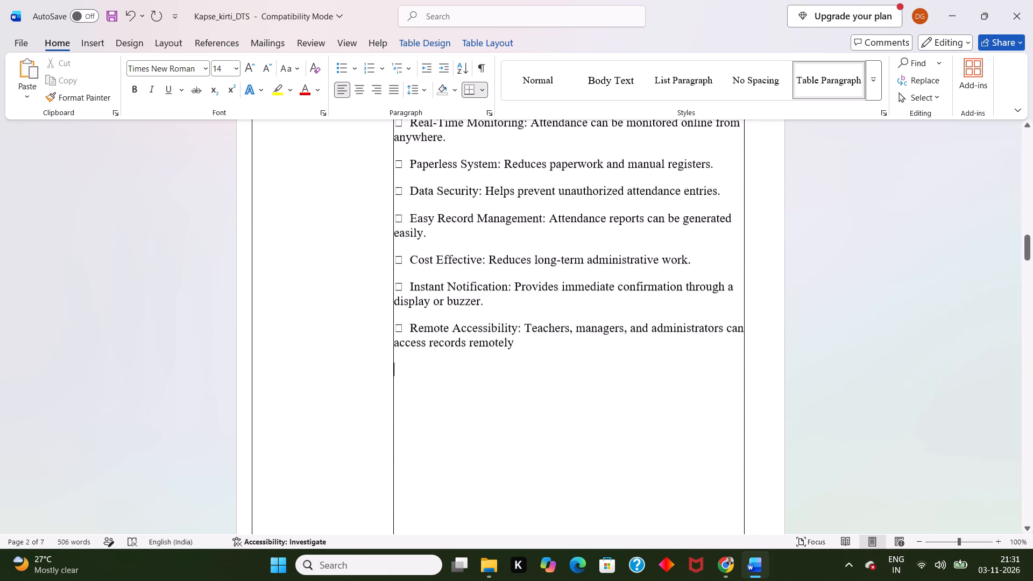
scroll(468, 358, "down", 2)
scroll(471, 381, "up", 2)
scroll(423, 293, "down", 11)
scroll(436, 521, "up", 1)
scroll(436, 521, "down", 2)
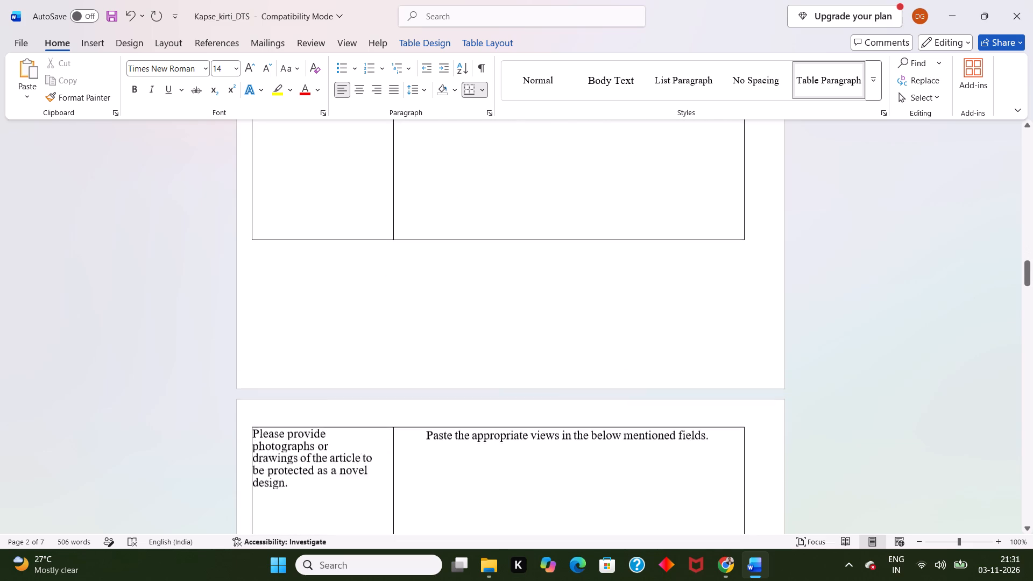
scroll(436, 521, "down", 4)
scroll(443, 491, "down", 20)
scroll(443, 491, "down", 9)
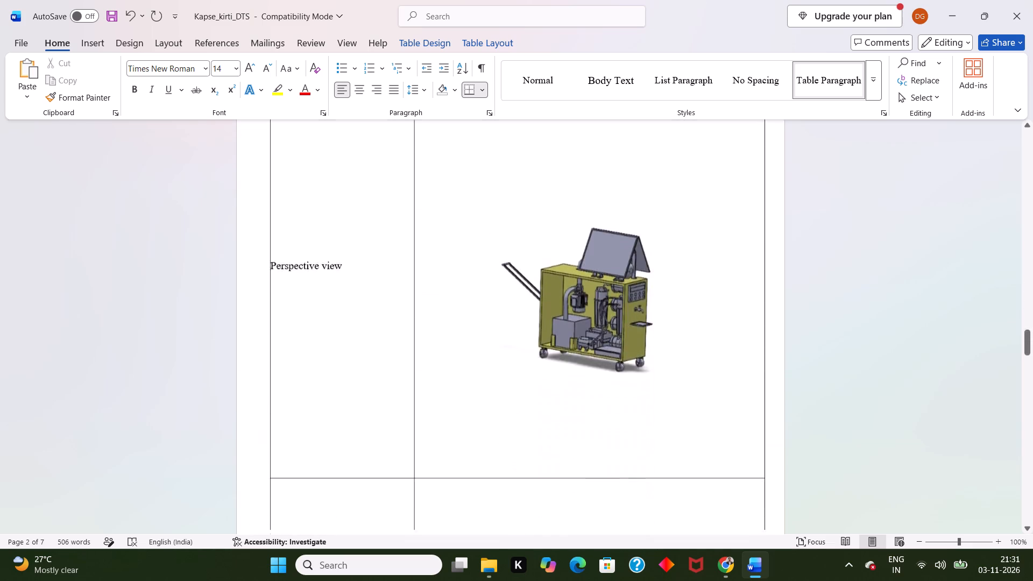
scroll(450, 472, "down", 1)
scroll(450, 471, "up", 4)
left_click(596, 394)
right_click(596, 394)
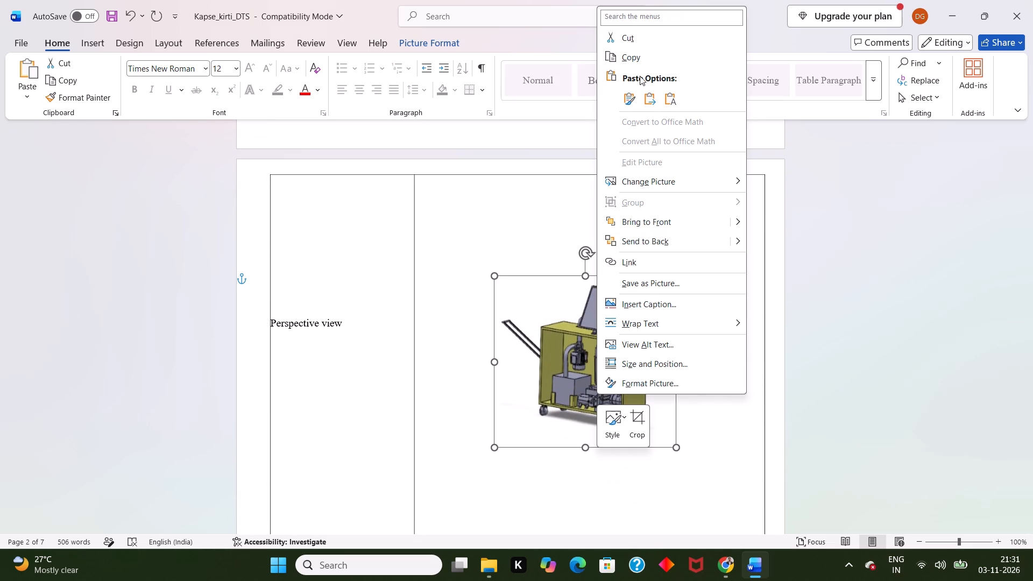
left_click(635, 39)
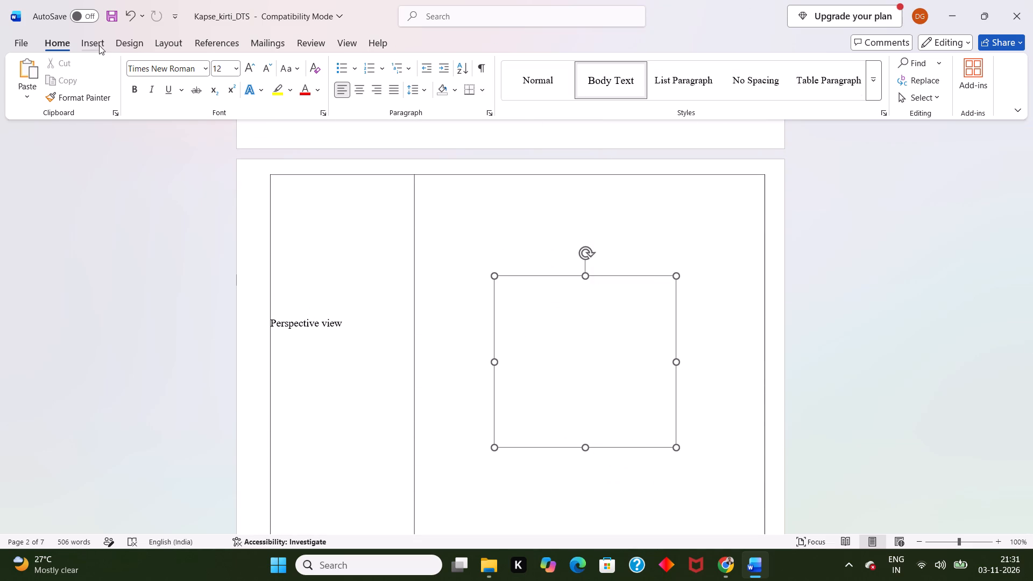
left_click(99, 45)
left_click(162, 81)
left_click(149, 90)
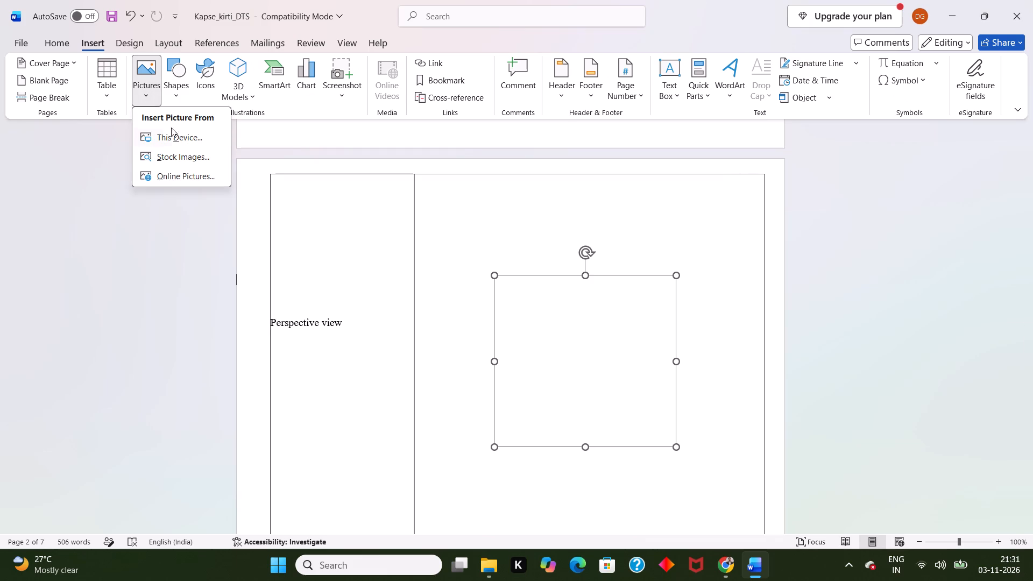
left_click(176, 132)
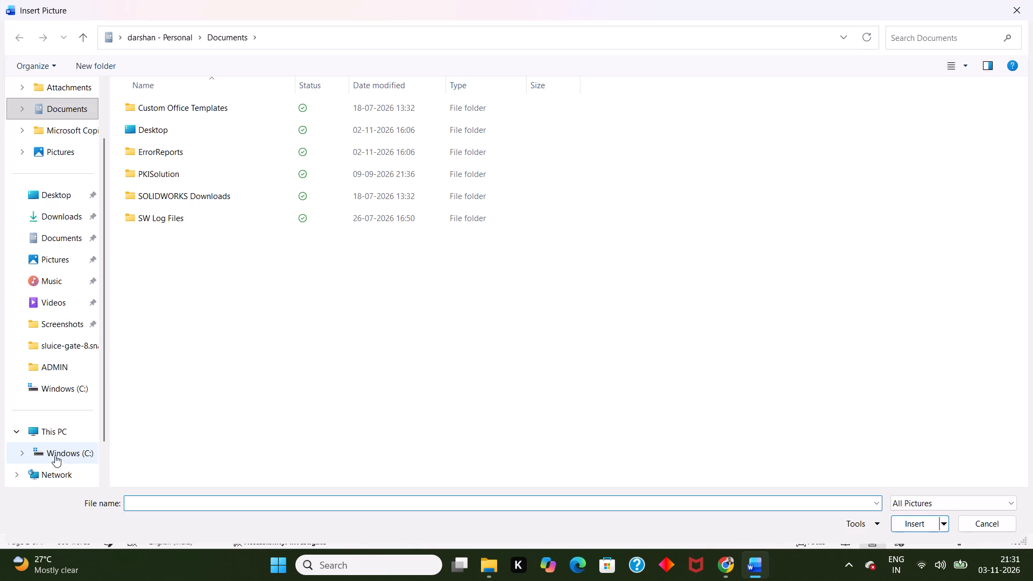
left_click(66, 327)
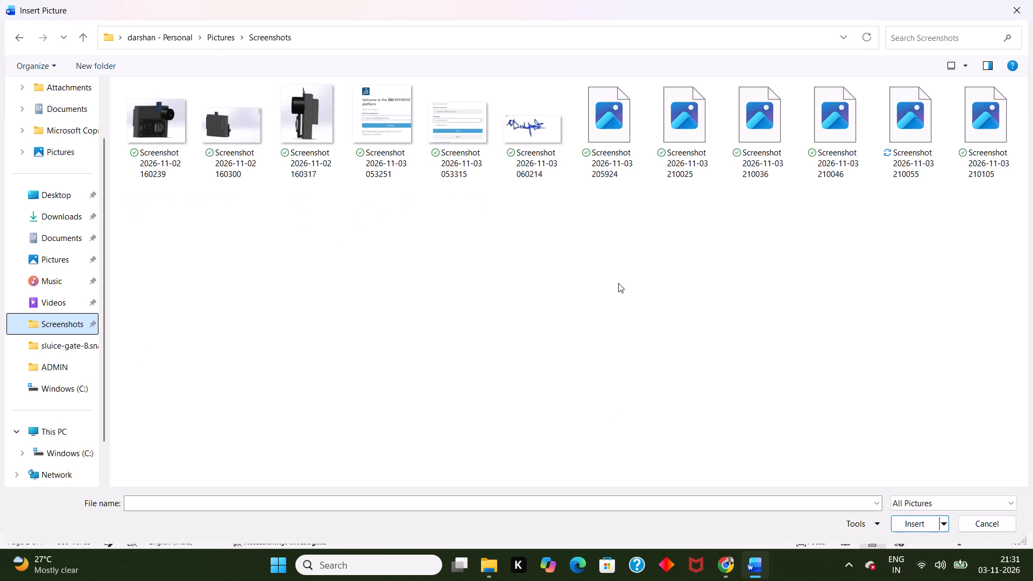
left_click(619, 139)
left_click(902, 522)
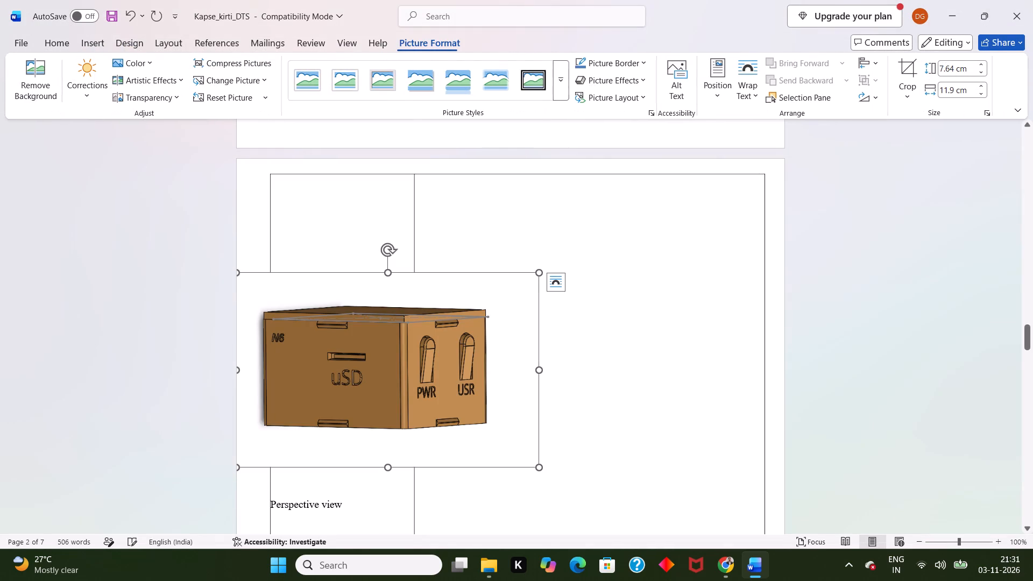
Set the new box picture in front of text and move it into the Perspective view's picture cell.
left_click(387, 388)
left_click(551, 280)
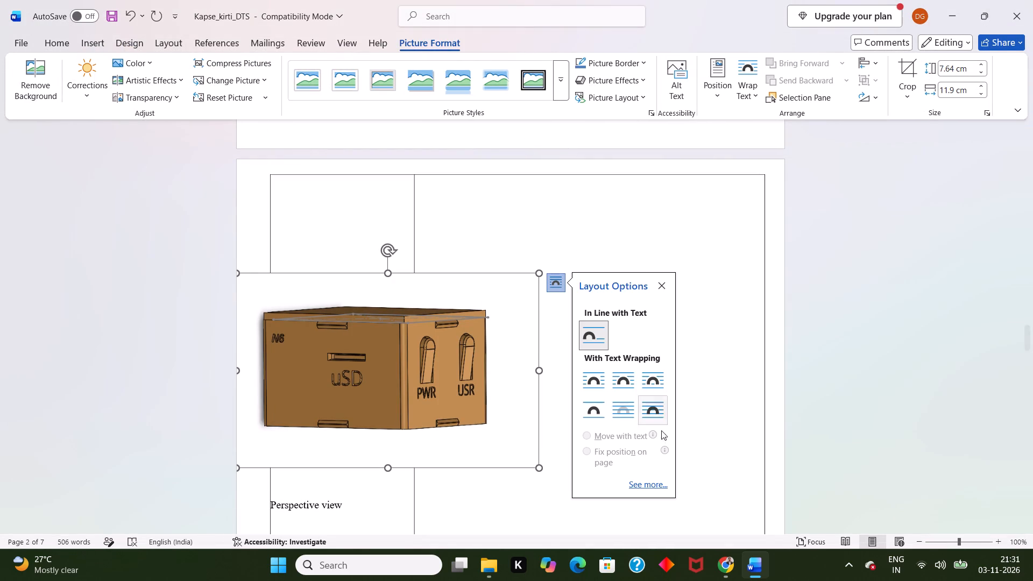
left_click(655, 403)
left_click_drag(405, 396, 592, 391)
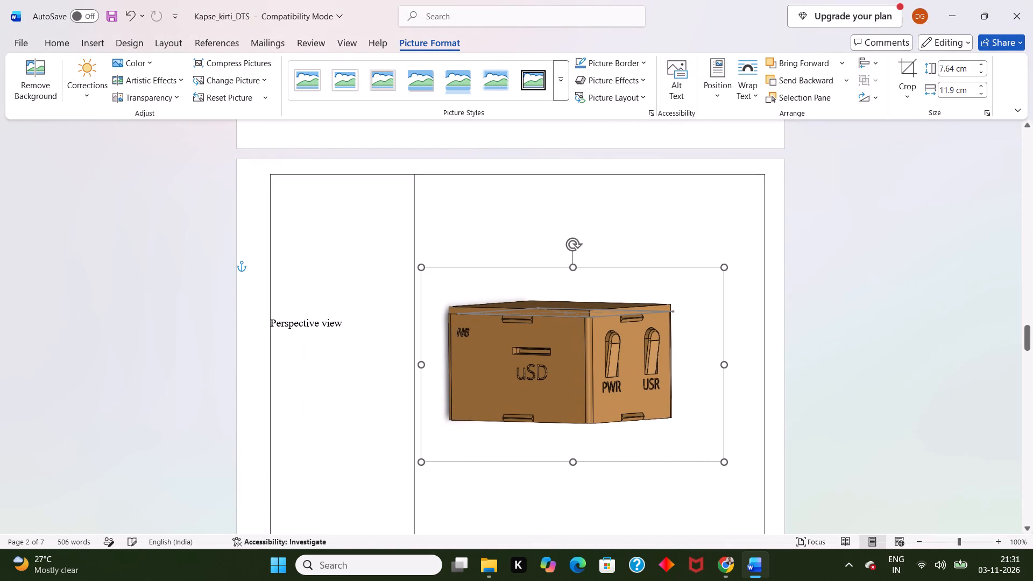
left_click(592, 391)
left_click_drag(592, 391, 606, 389)
left_click(606, 389)
left_click(638, 487)
Cut the old machine picture from the Front view cell.
scroll(634, 481, "down", 4)
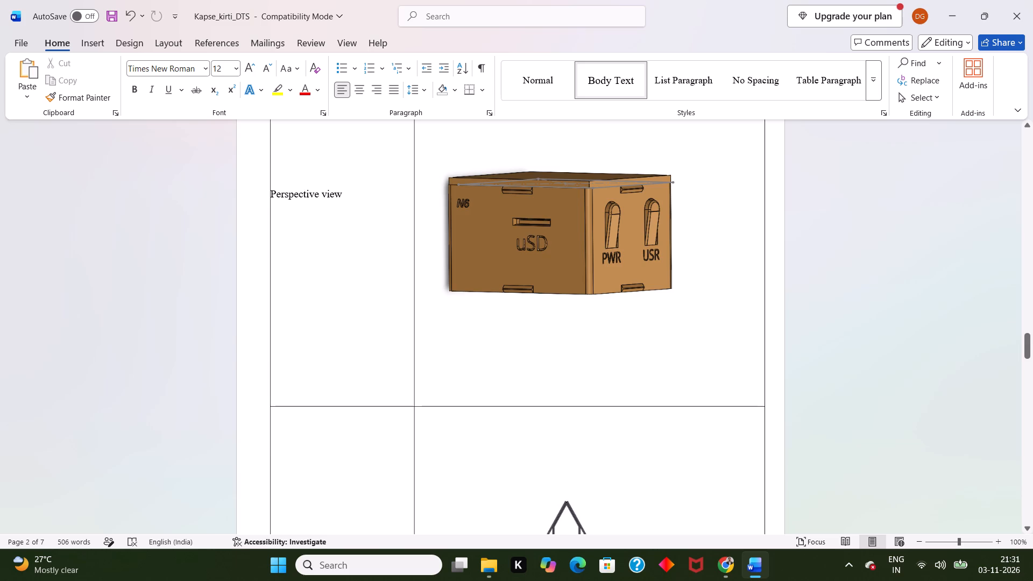
scroll(634, 481, "down", 7)
left_click(545, 407)
right_click(545, 407)
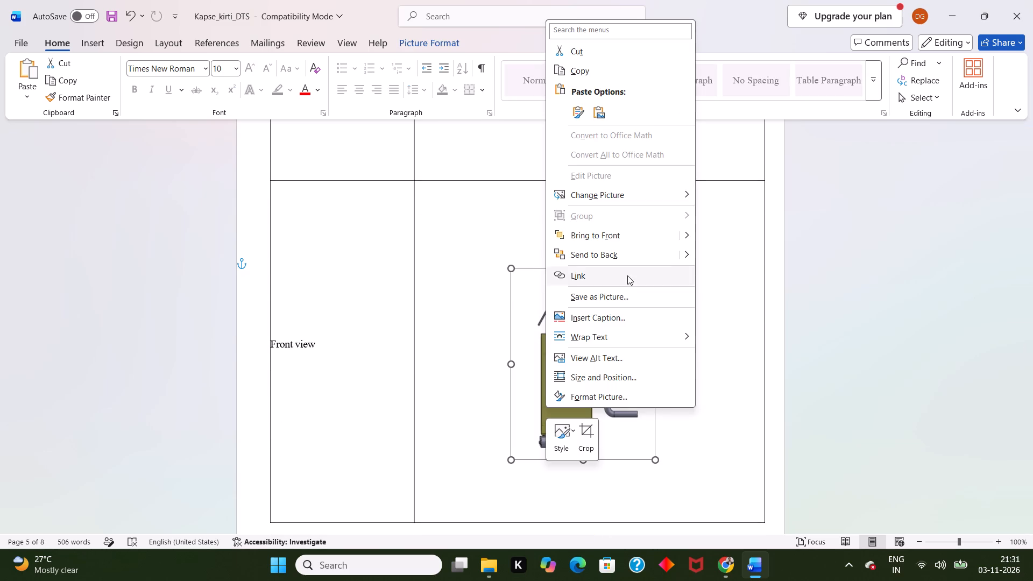
left_click(600, 43)
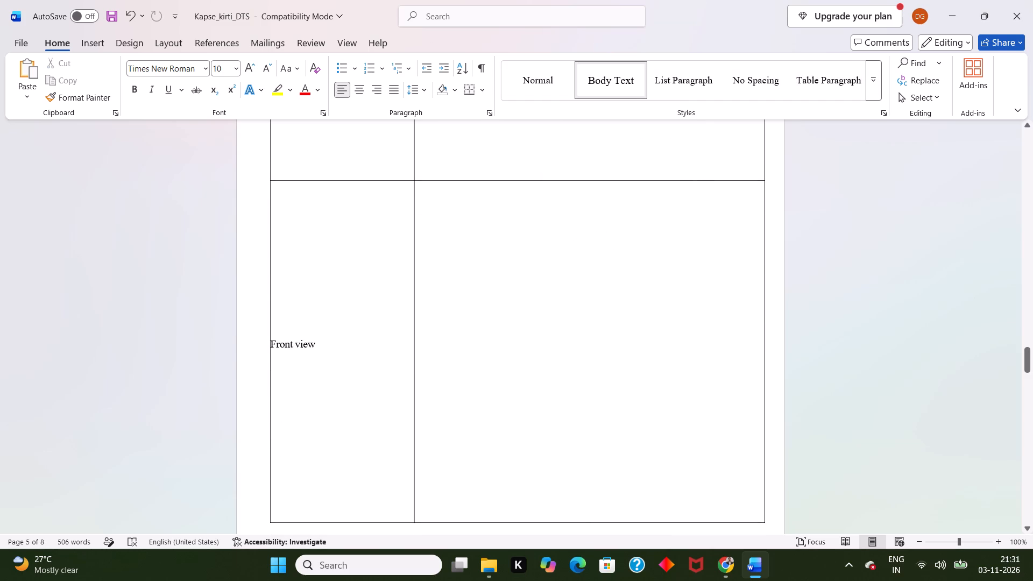
left_click(100, 39)
left_click(143, 94)
left_click(155, 141)
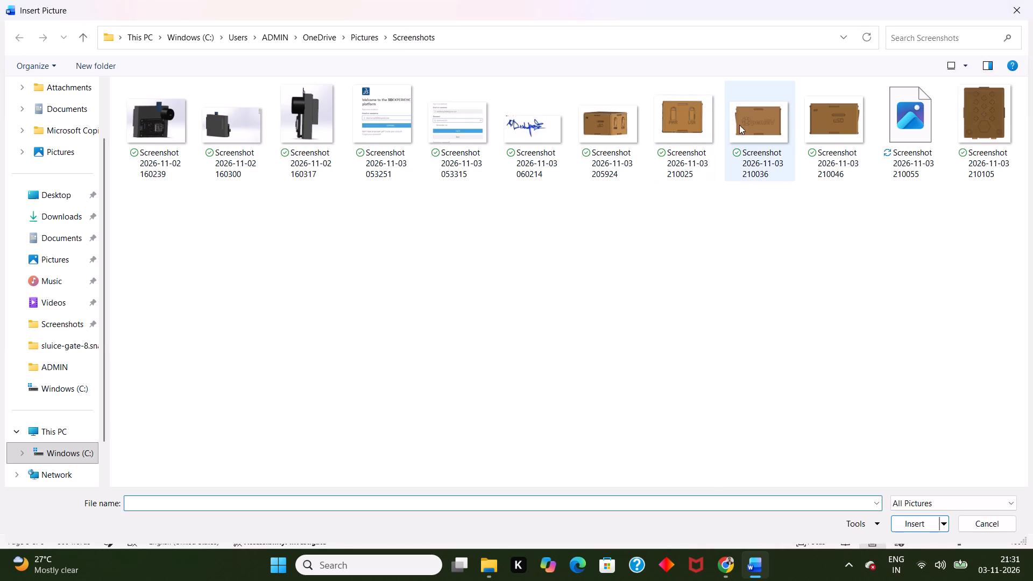
left_click(672, 124)
left_click(919, 523)
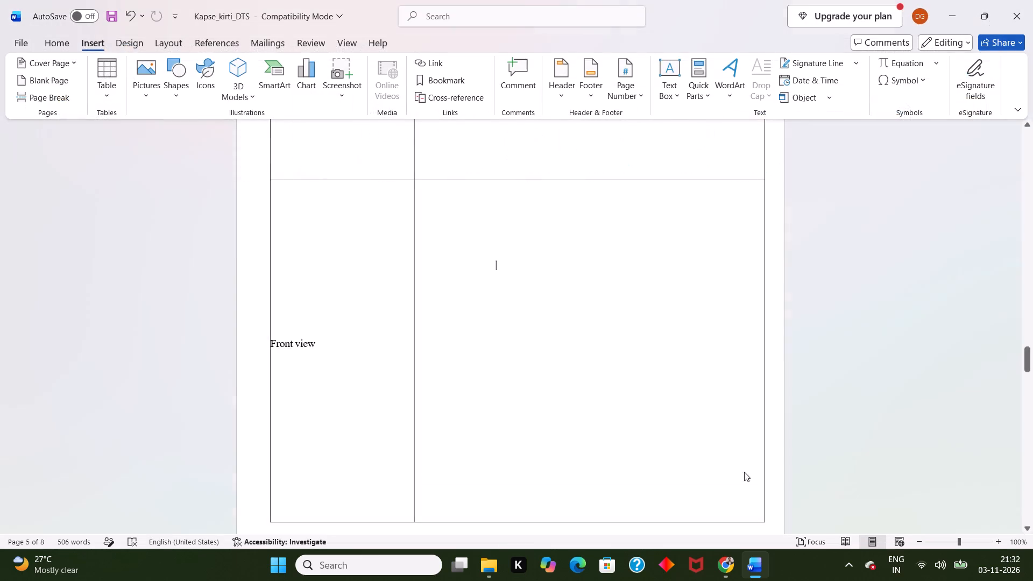
Set the PWR/USR box picture in front of text and move it into the Front view's picture cell.
left_click(568, 263)
left_click(665, 397)
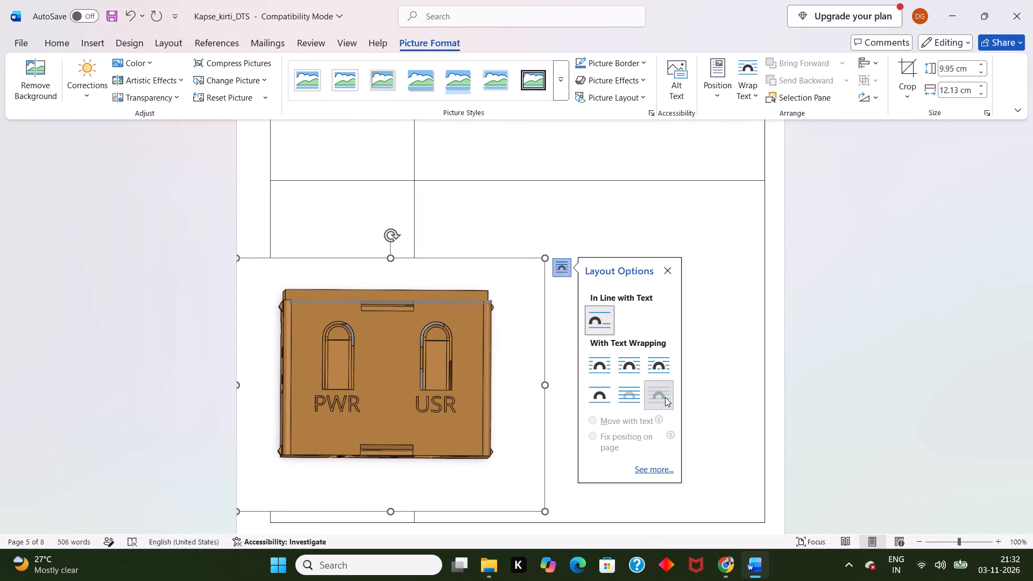
left_click_drag(386, 394, 545, 369)
left_click_drag(547, 369, 606, 363)
left_click(606, 363)
left_click(622, 511)
Cut the old machine picture from the Rear/Back View cell.
scroll(621, 508, "down", 14)
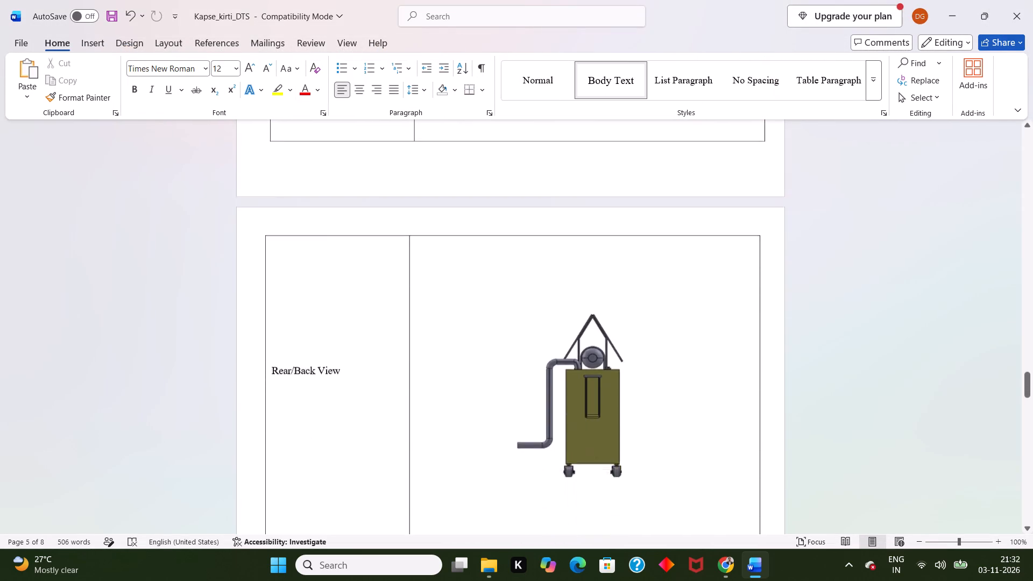
left_click(569, 342)
right_click(569, 342)
left_click(603, 184)
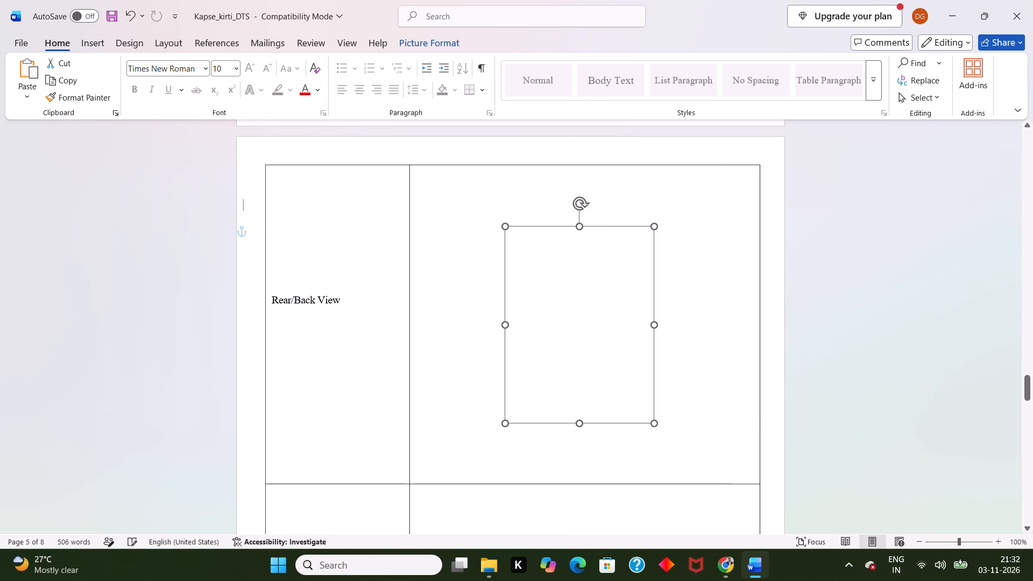
left_click(96, 44)
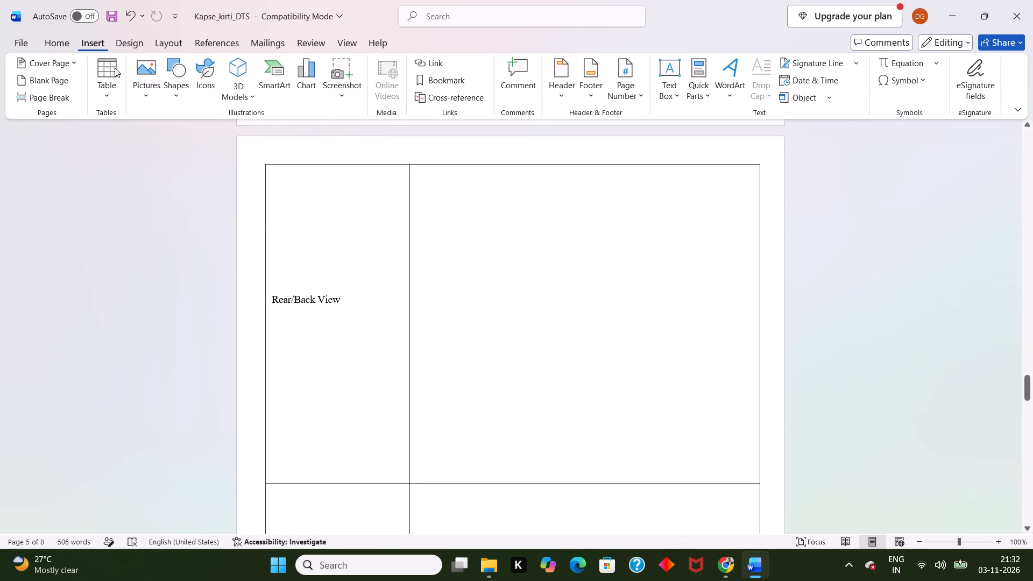
left_click(147, 94)
left_click(162, 133)
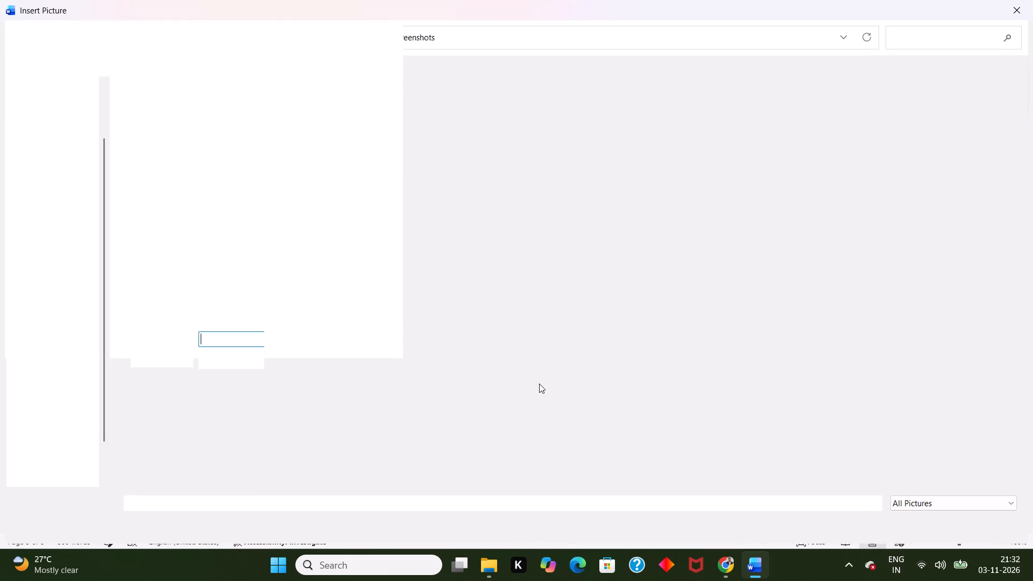
left_click(839, 122)
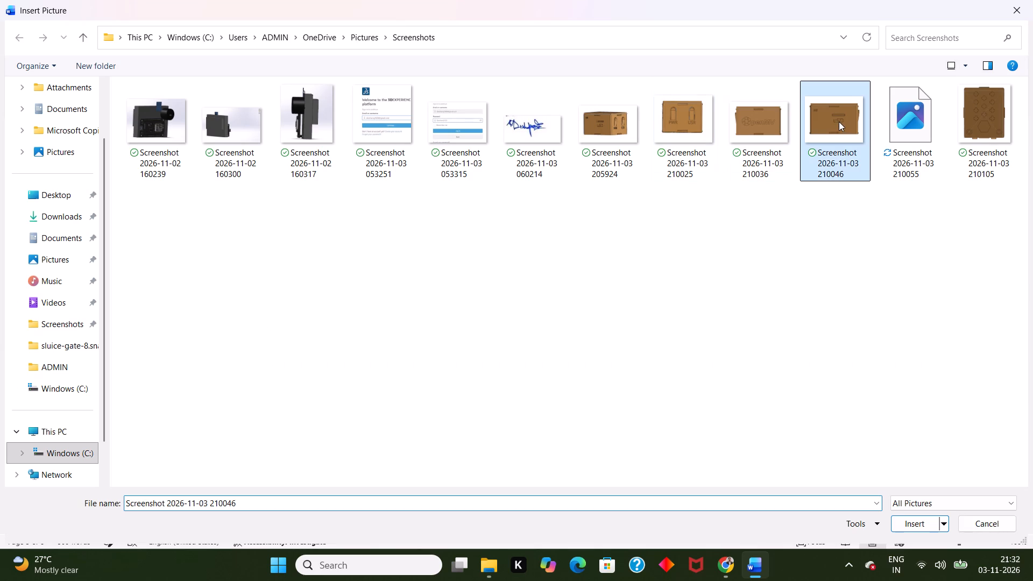
left_click(911, 527)
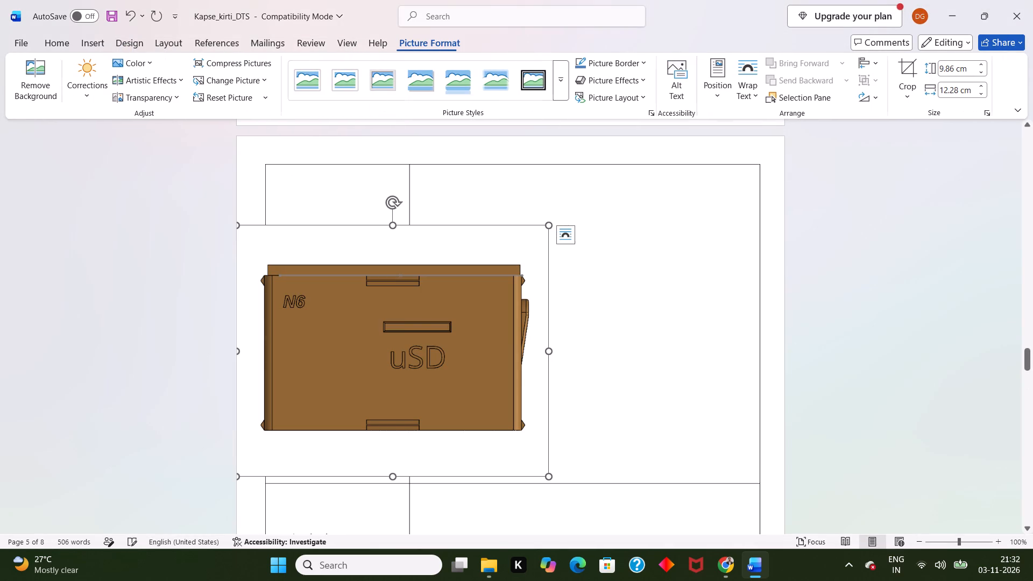
Set the inserted uSD box picture's text wrapping to in front of text.
left_click(441, 379)
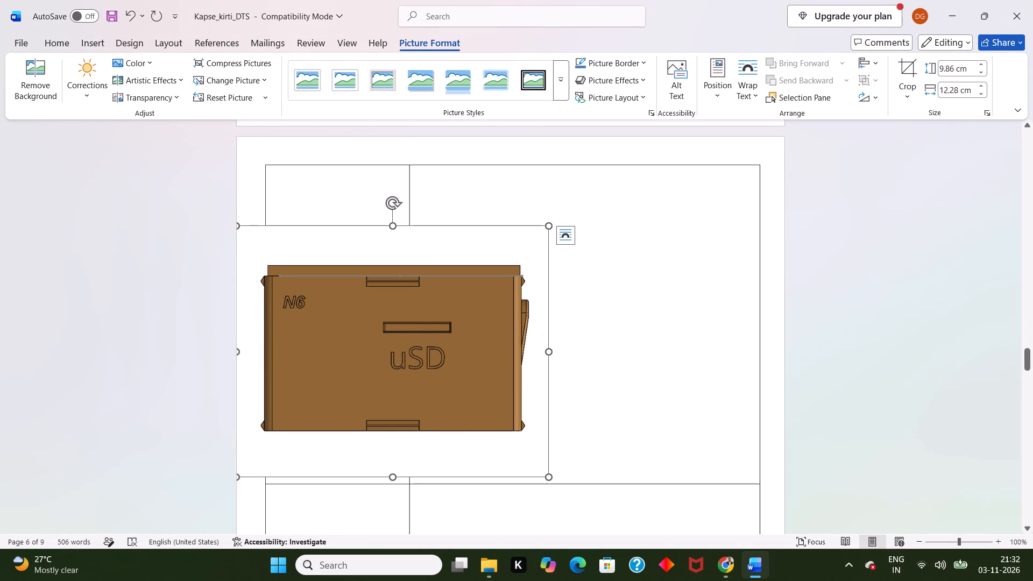
right_click(509, 314)
scroll(465, 341, "up", 1)
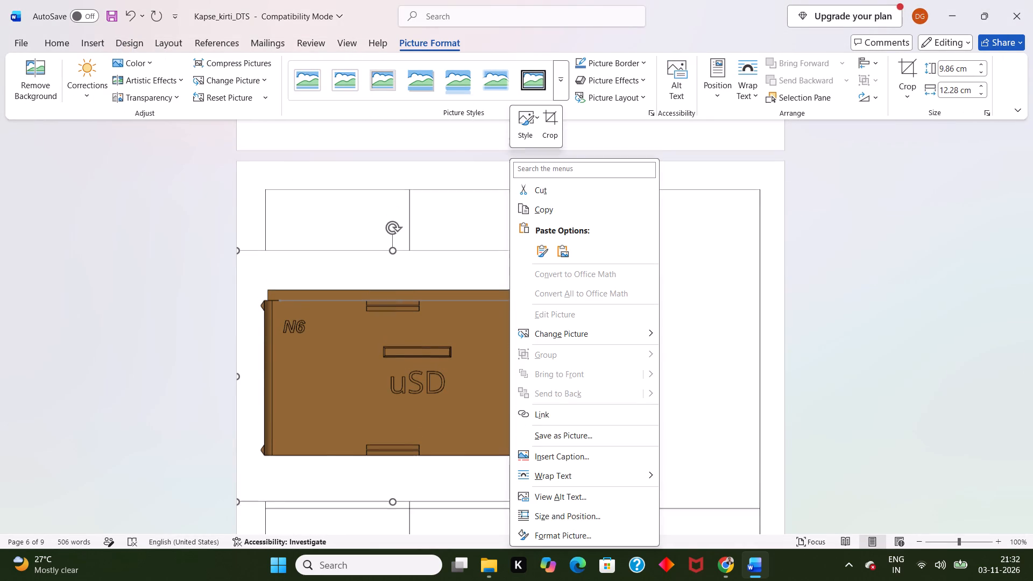
left_click(456, 380)
left_click(567, 266)
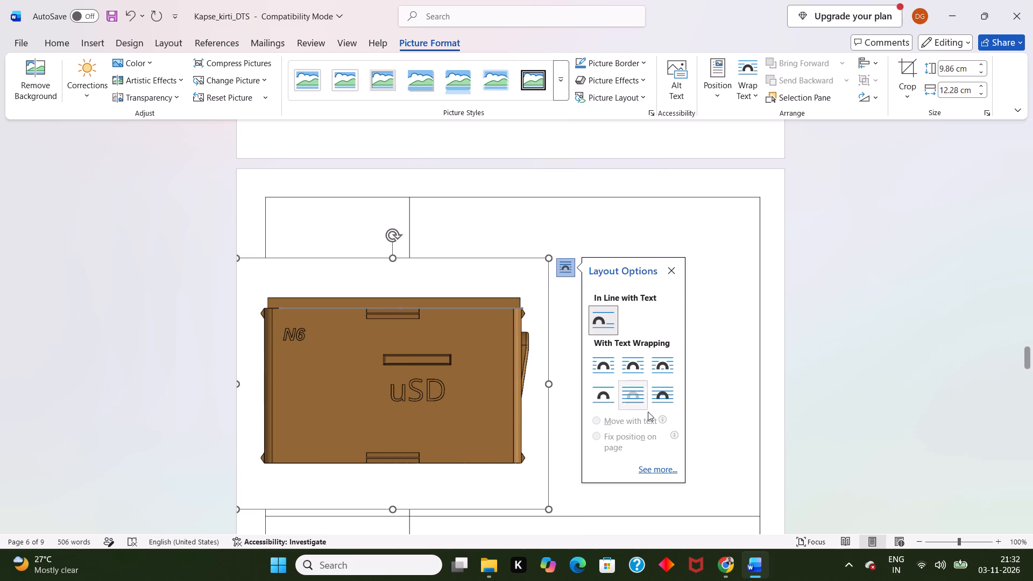
left_click(660, 394)
Cut the old machine picture from the Left Hand Side View cell.
scroll(459, 423, "down", 5)
scroll(439, 316, "down", 2)
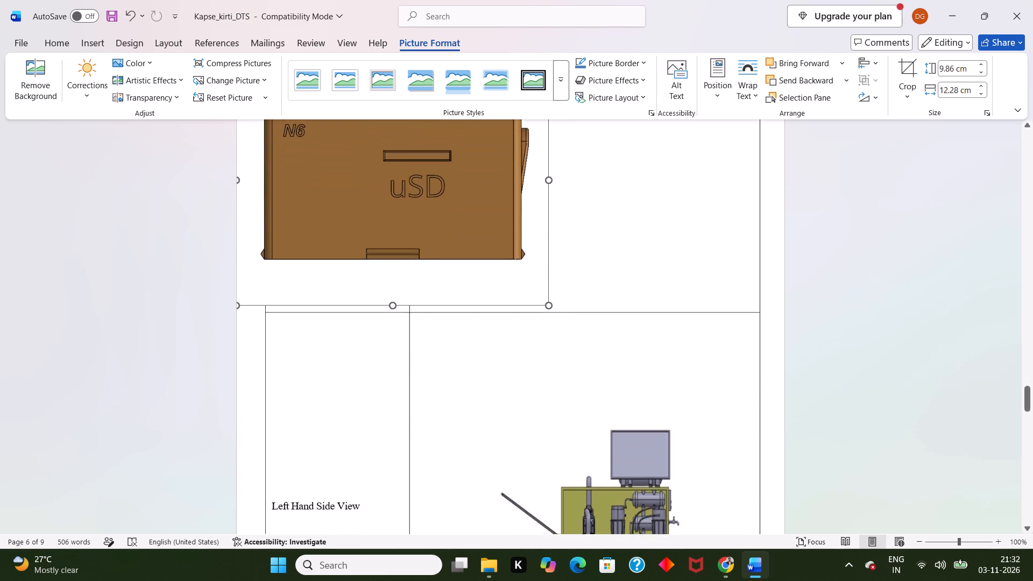
scroll(439, 316, "down", 1)
left_click(624, 444)
right_click(624, 444)
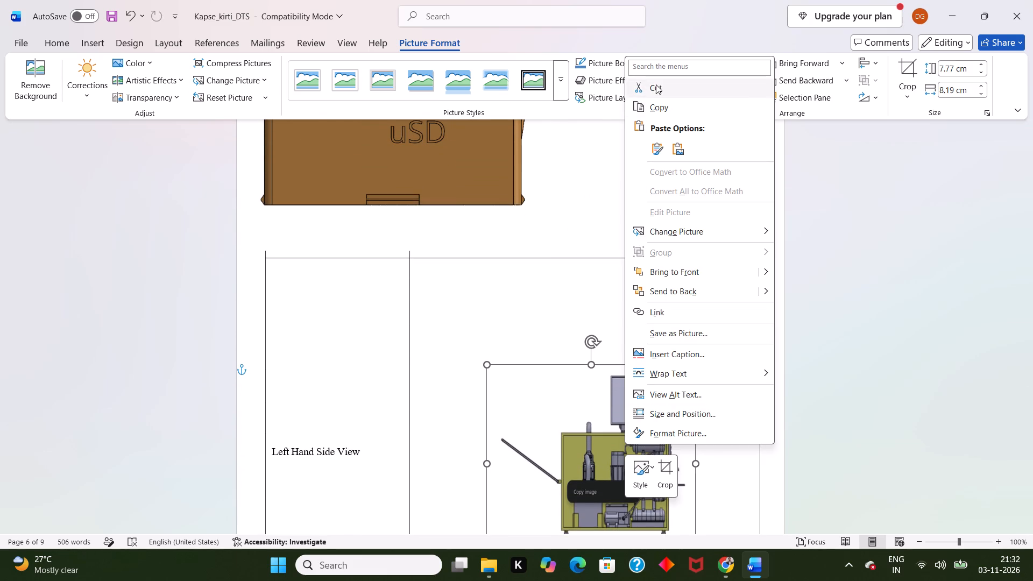
left_click(656, 83)
Move the uSD box picture down into the Left Hand Side View's picture cell.
left_click_drag(402, 168, 592, 469)
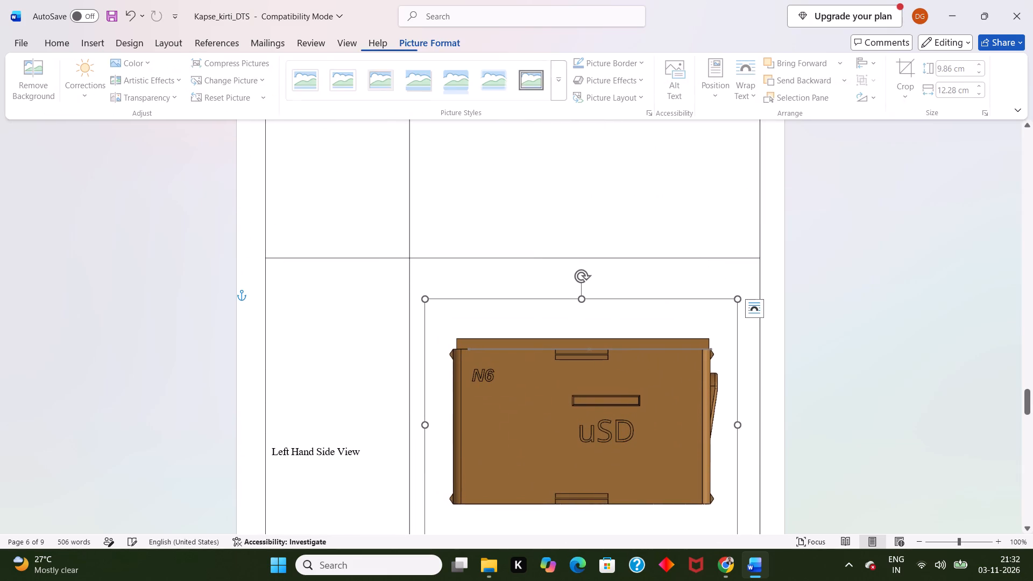
scroll(593, 461, "up", 8)
left_click(540, 390)
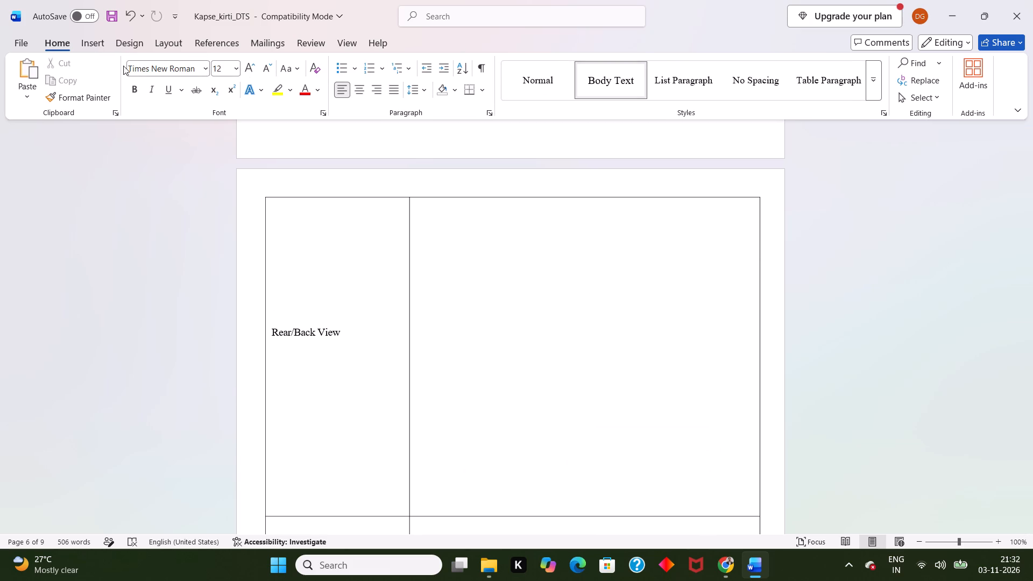
left_click(104, 47)
left_click(147, 93)
left_click(172, 136)
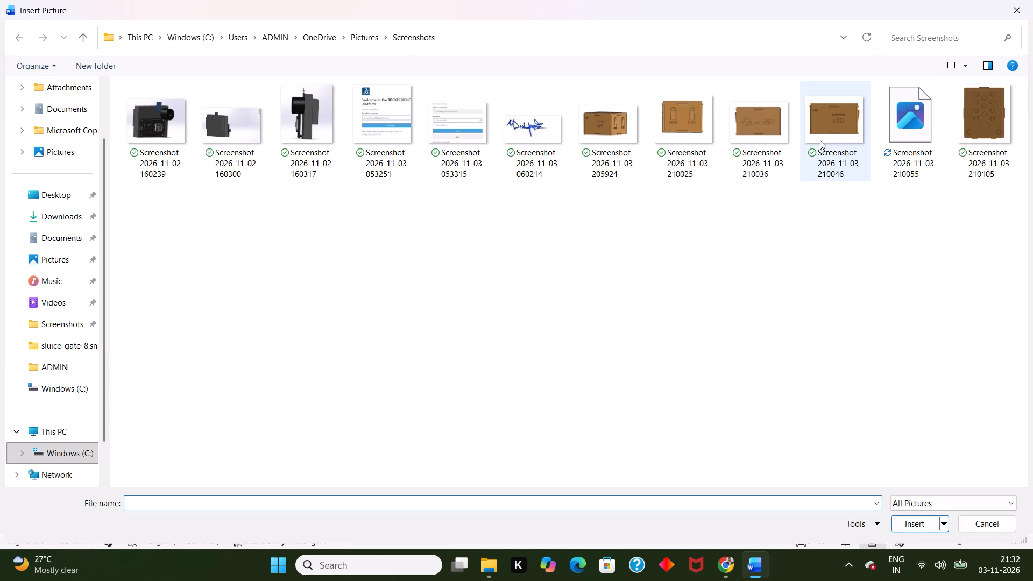
left_click(768, 135)
left_click(910, 521)
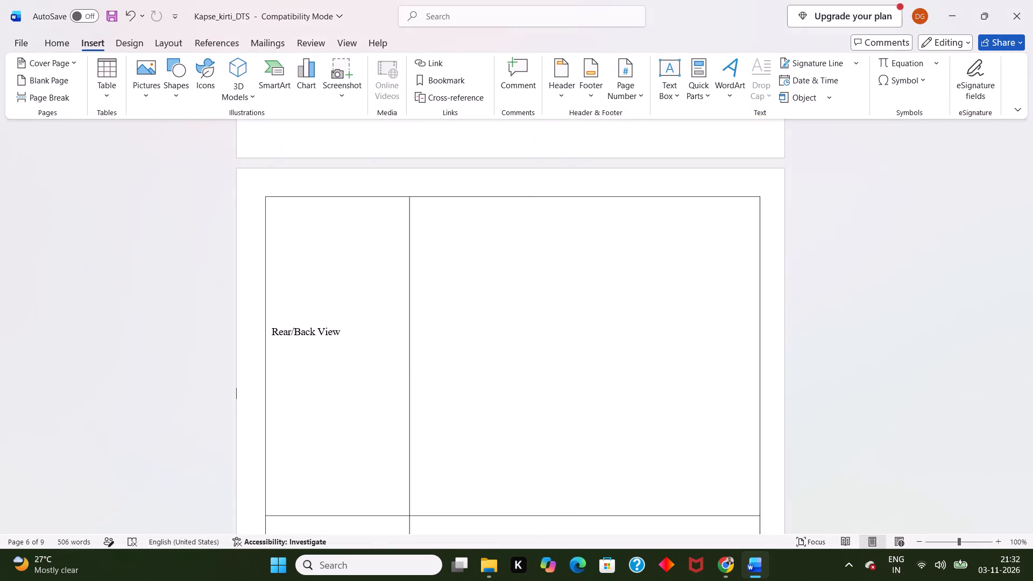
Set the inserted OpenMV box picture's text wrapping to in front of text.
scroll(449, 312, "down", 4)
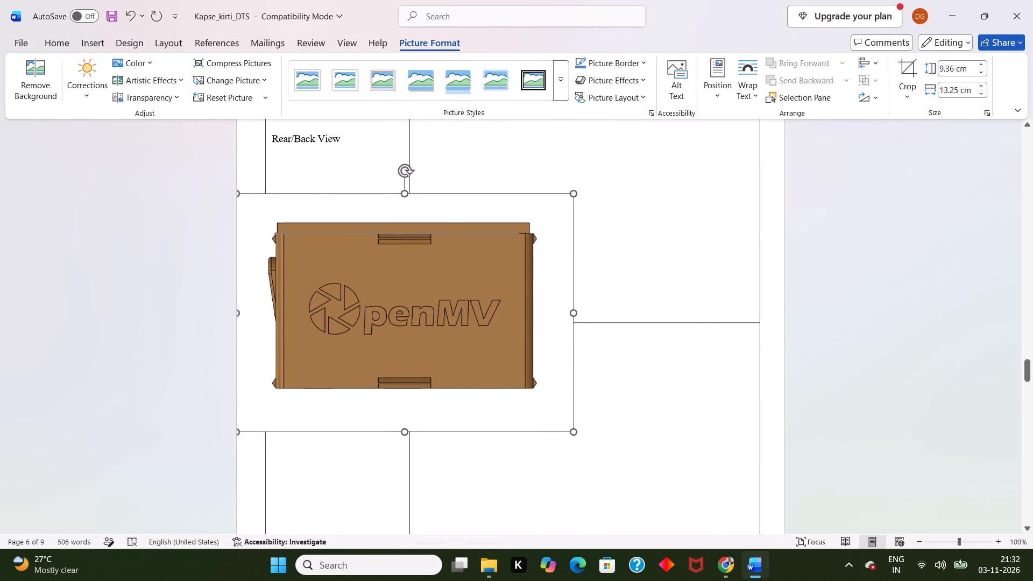
scroll(449, 312, "down", 1)
scroll(572, 158, "up", 2)
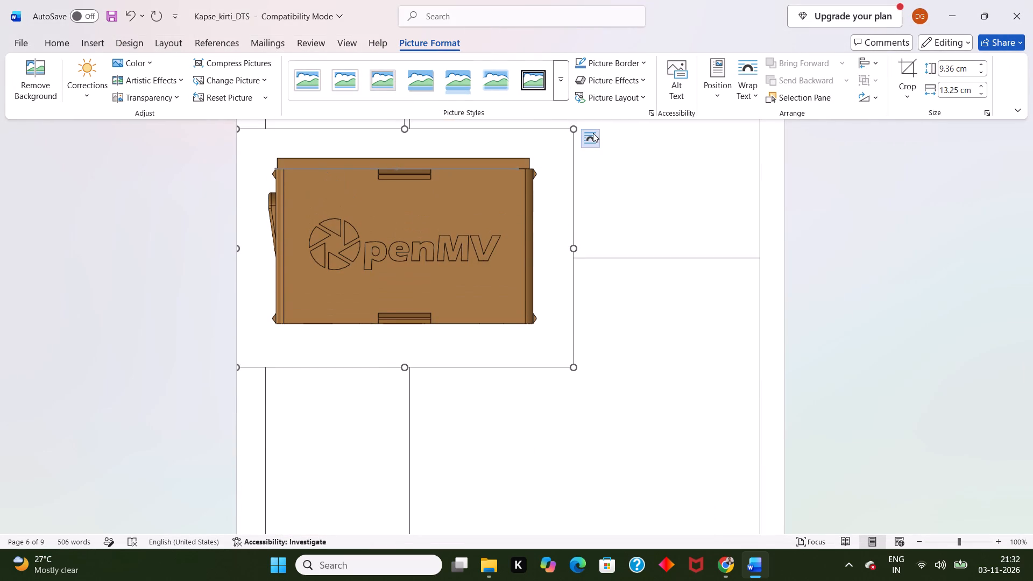
left_click(593, 133)
left_click(689, 268)
Move the OpenMV box picture down past the Left Hand Side View to the top of the Right Hand Side View cell.
scroll(514, 303, "down", 3)
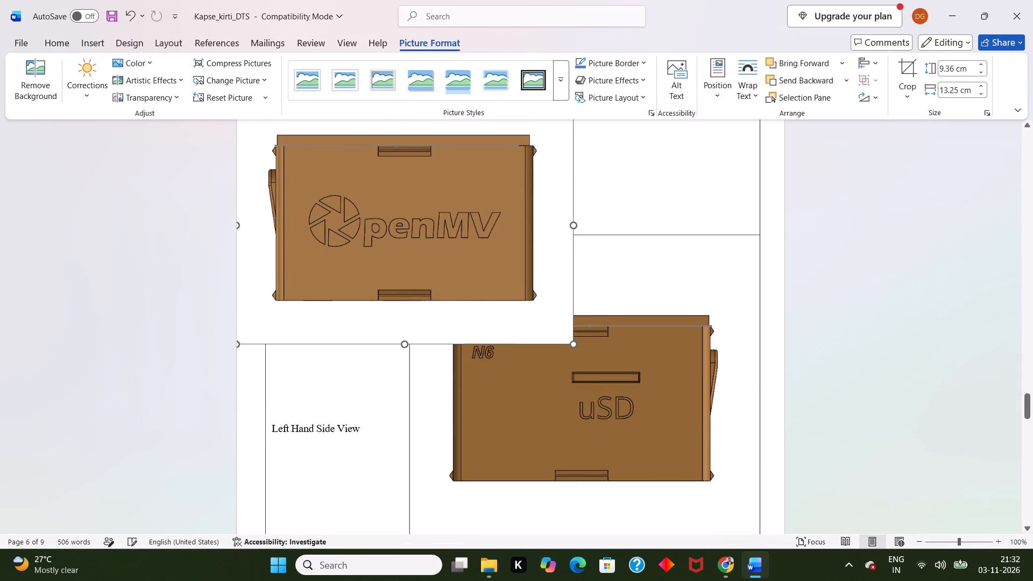
left_click_drag(443, 177, 529, 498)
left_click(529, 498)
scroll(554, 459, "down", 7)
left_click_drag(513, 261, 549, 428)
scroll(550, 426, "down", 3)
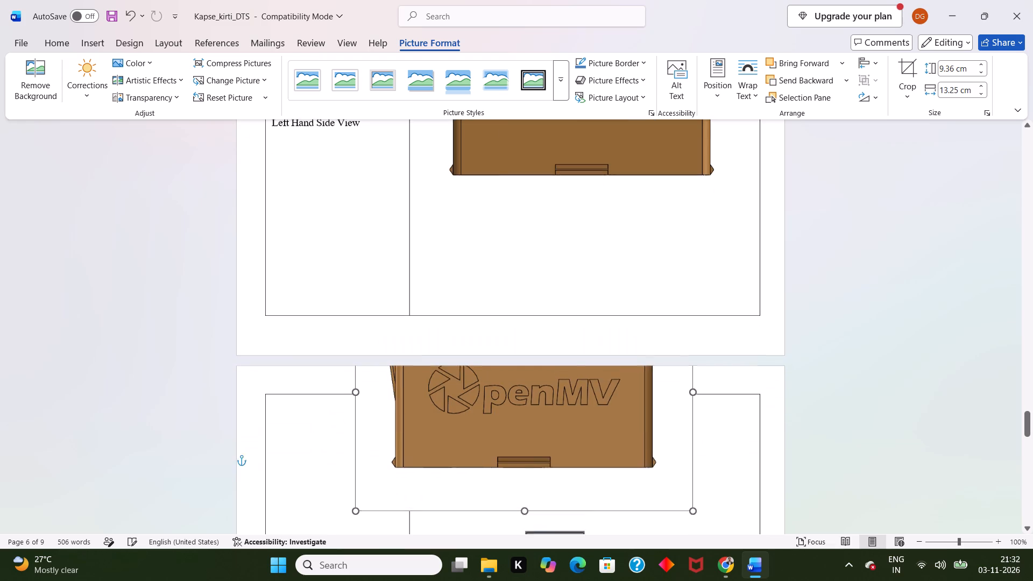
scroll(552, 422, "down", 4)
left_click_drag(529, 209, 547, 267)
Cut the old machine picture from the Right Hand Side View cell.
left_click(574, 396)
right_click(574, 398)
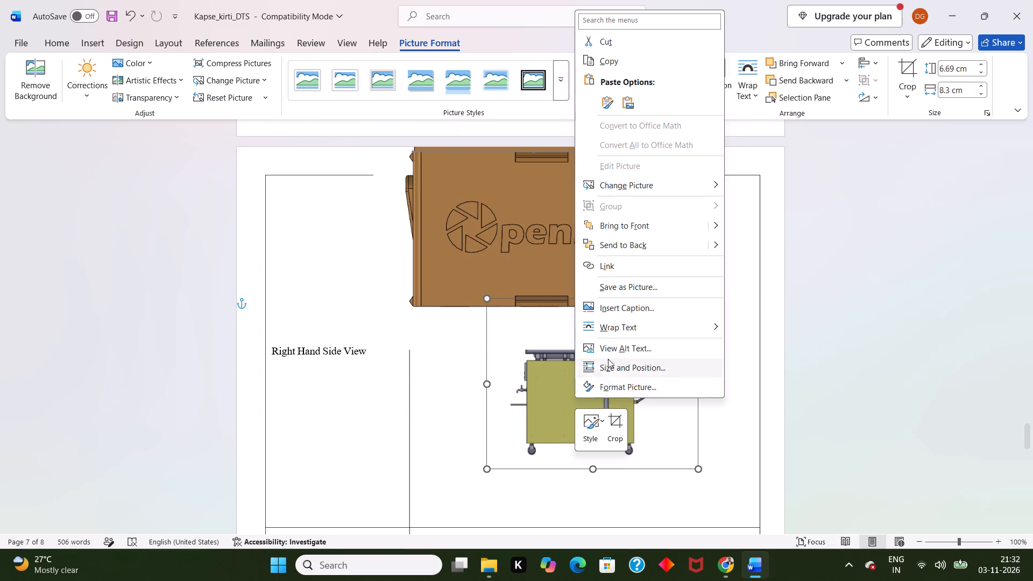
left_click(602, 41)
Centre the OpenMV box picture within the Right Hand Side View's picture cell.
left_click_drag(536, 228, 581, 325)
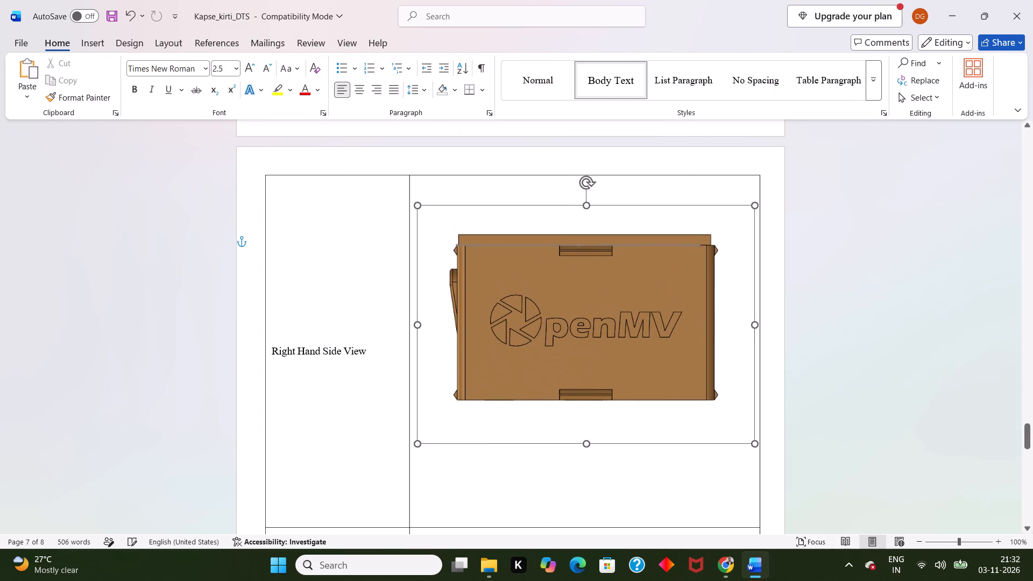
left_click_drag(581, 325, 580, 353)
scroll(615, 494, "up", 20)
scroll(615, 494, "up", 11)
scroll(601, 491, "down", 3)
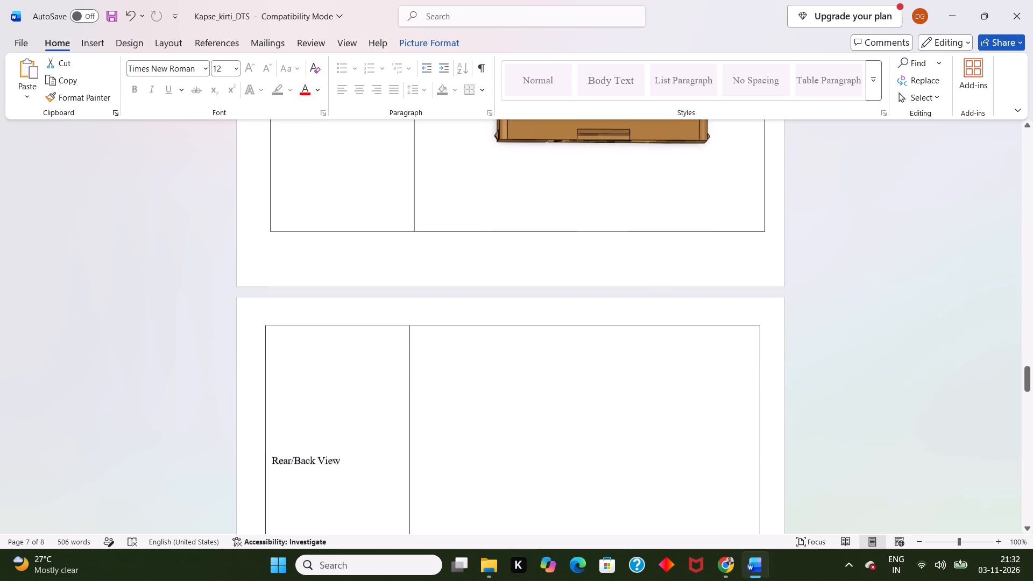
left_click(548, 429)
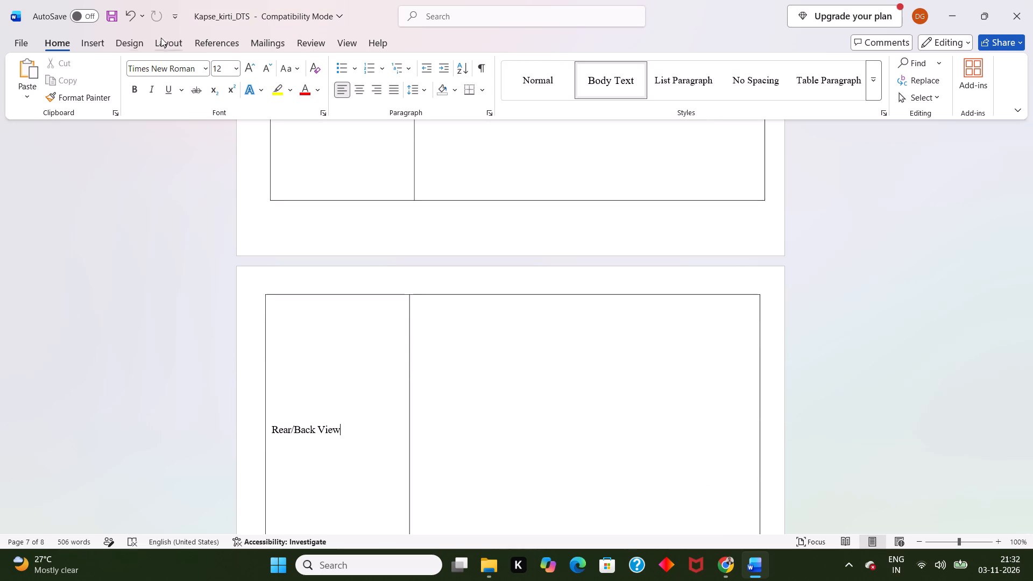
left_click(95, 45)
left_click(144, 83)
left_click(161, 129)
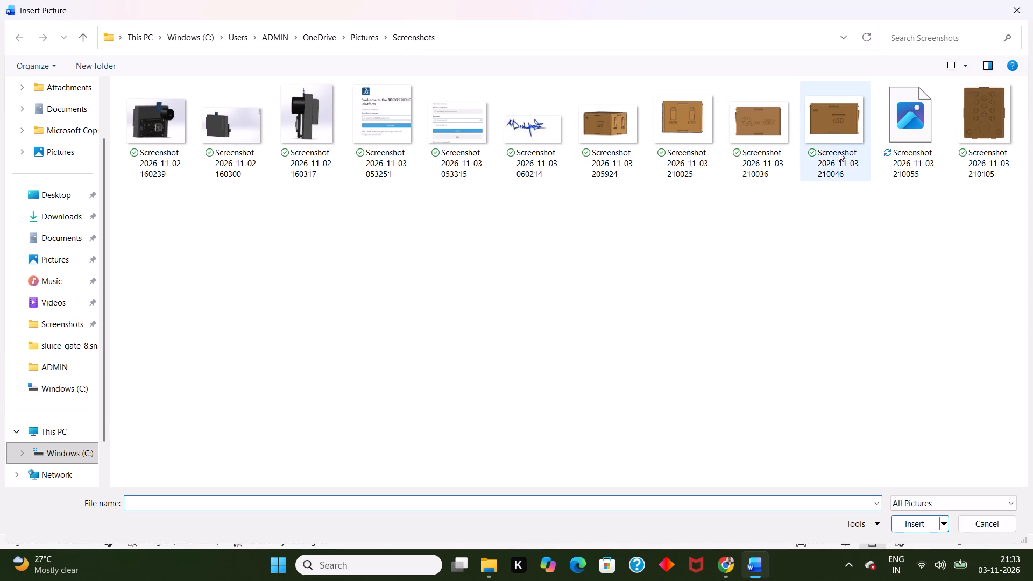
left_click(893, 133)
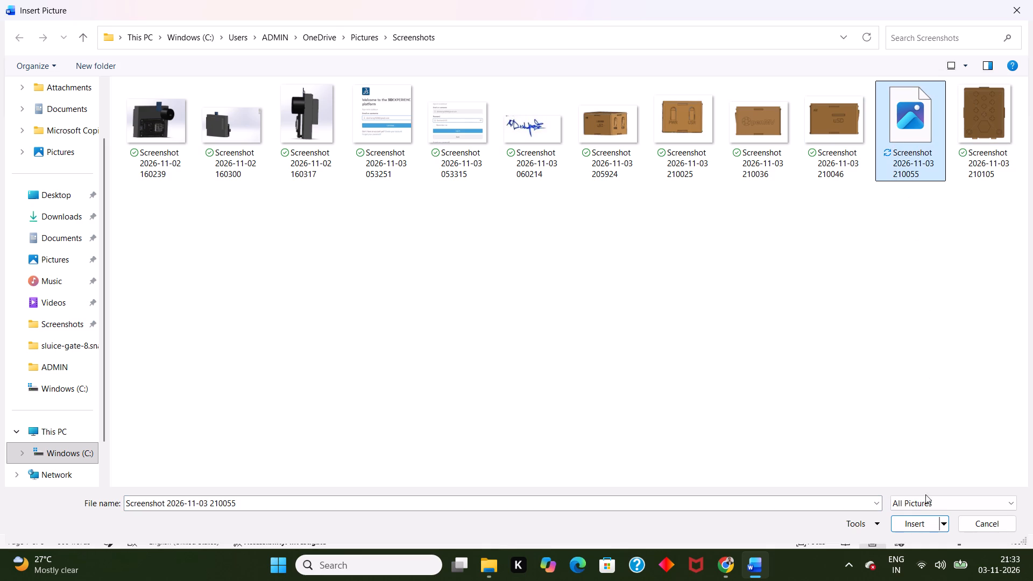
left_click(919, 521)
Set the plain dark brown box picture's text wrapping to in front of text.
scroll(628, 436, "down", 3)
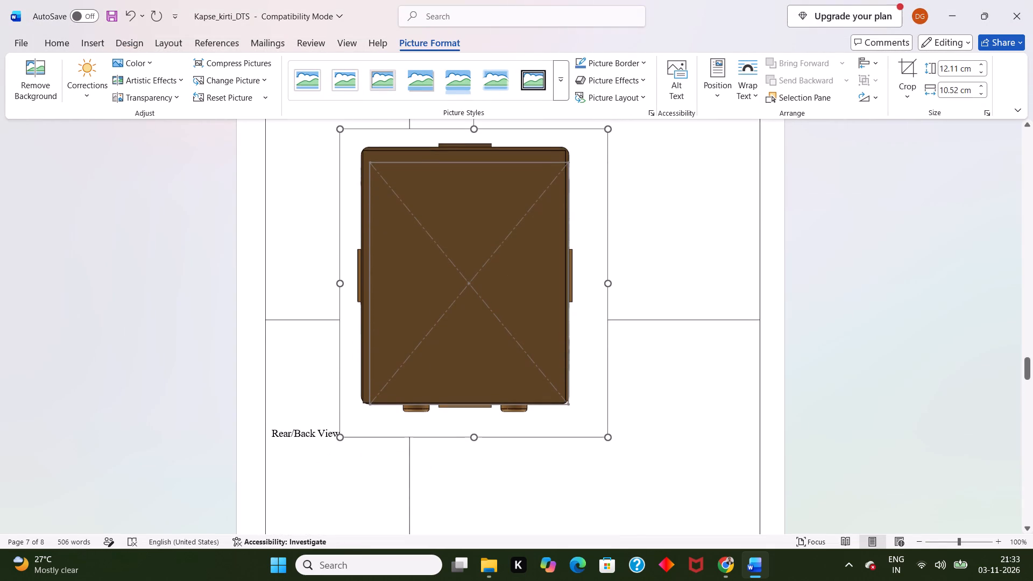
left_click_drag(464, 293, 524, 298)
scroll(518, 305, "down", 3)
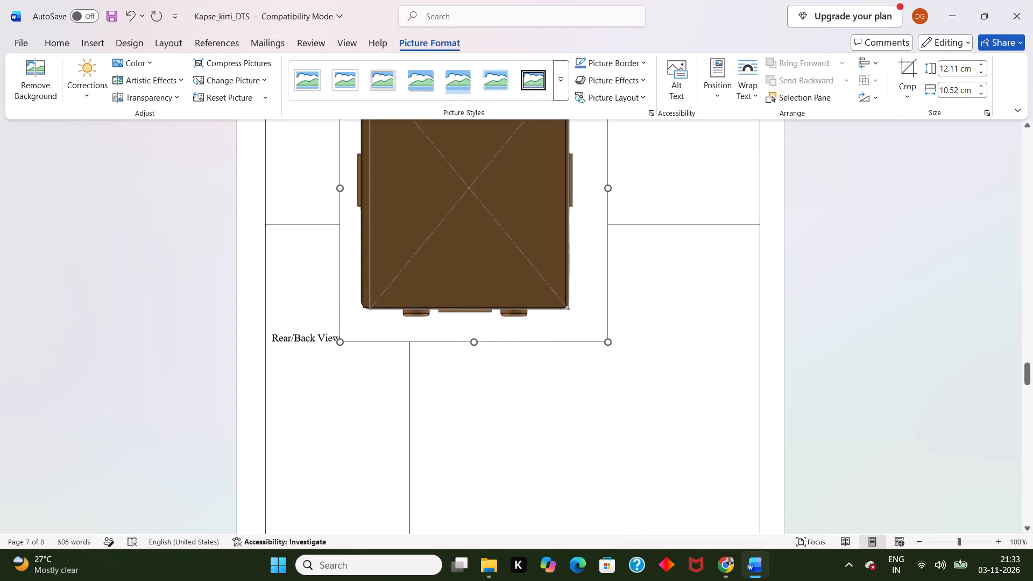
left_click(503, 270)
scroll(503, 270, "up", 6)
scroll(497, 346, "down", 1)
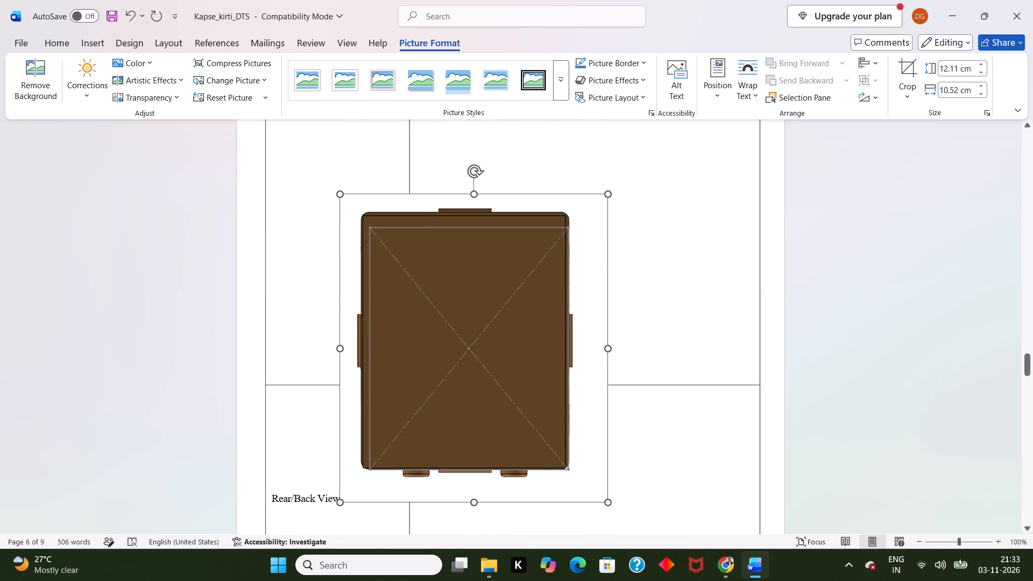
left_click(630, 204)
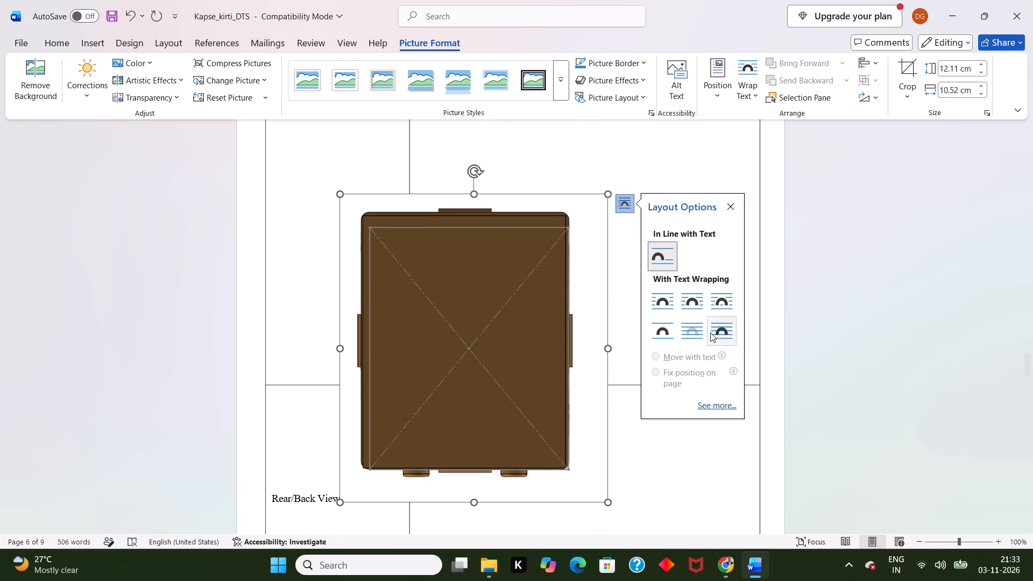
left_click(719, 329)
Move the plain brown box picture down through the side view pages to the Top View row, leaving the old machine picture reachable.
scroll(510, 379, "down", 5)
left_click_drag(445, 188, 514, 346)
left_click_drag(523, 367, 533, 386)
scroll(541, 379, "down", 7)
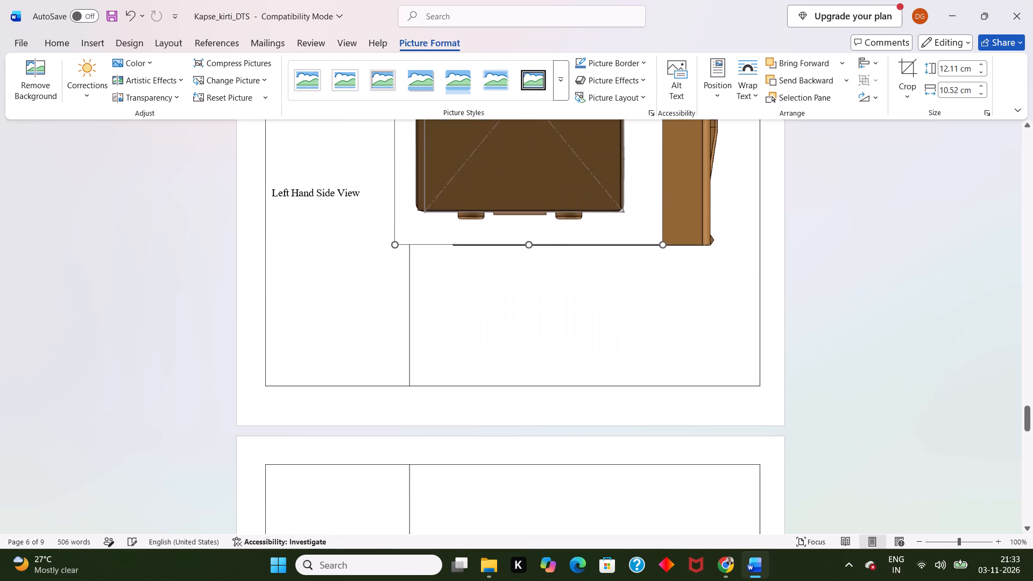
left_click_drag(535, 154, 577, 485)
scroll(585, 471, "down", 6)
left_click_drag(574, 301, 597, 440)
left_click(597, 442)
scroll(597, 438, "down", 7)
left_click_drag(583, 197, 593, 442)
scroll(593, 442, "down", 6)
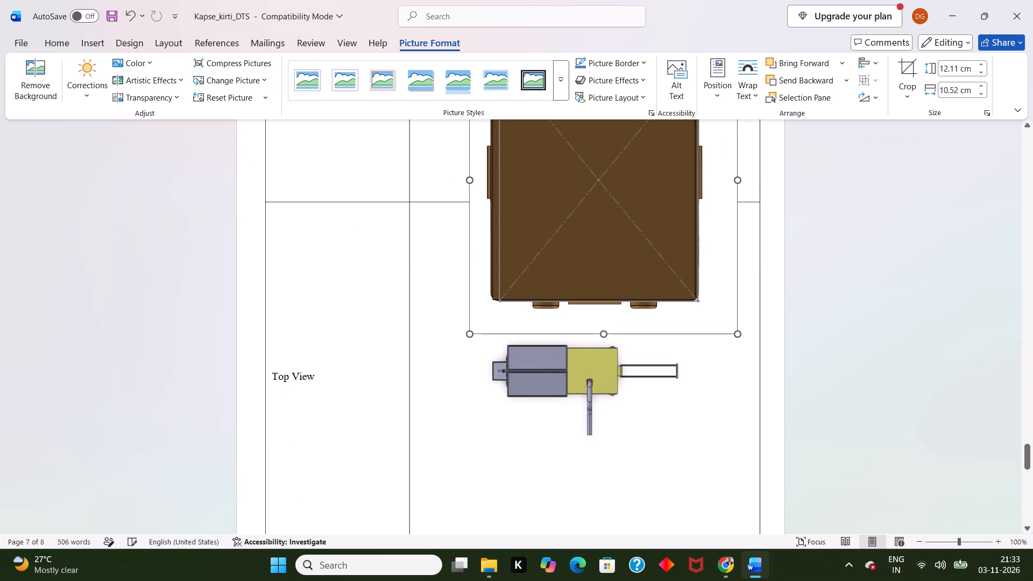
left_click_drag(605, 237, 610, 373)
scroll(605, 371, "down", 3)
left_click_drag(608, 271, 614, 404)
scroll(612, 398, "down", 5)
left_click_drag(609, 248, 503, 212)
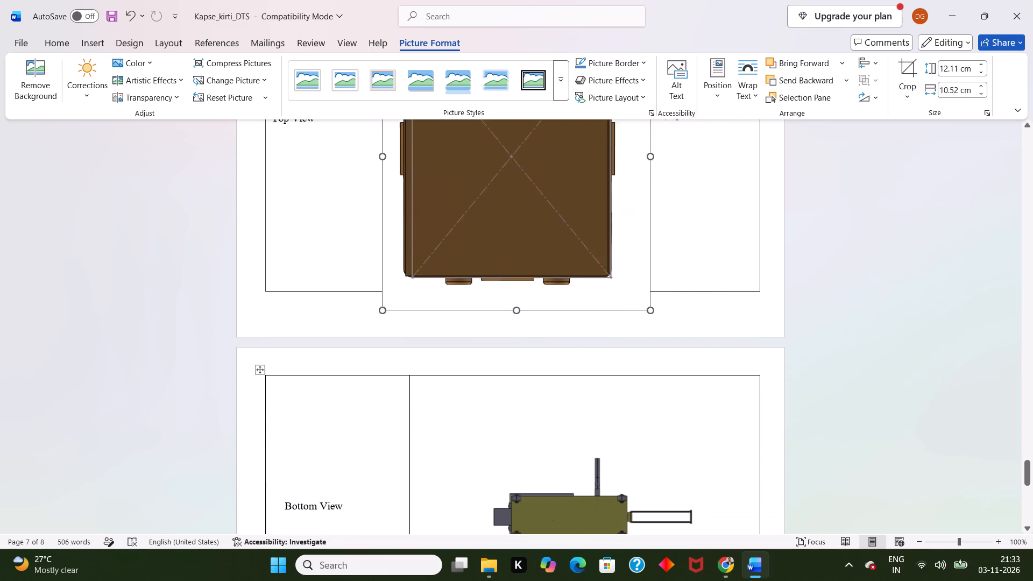
scroll(634, 204, "up", 1)
left_click_drag(612, 367, 528, 338)
Cut the old machine picture from the Top View cell.
left_click(612, 298)
right_click(611, 298)
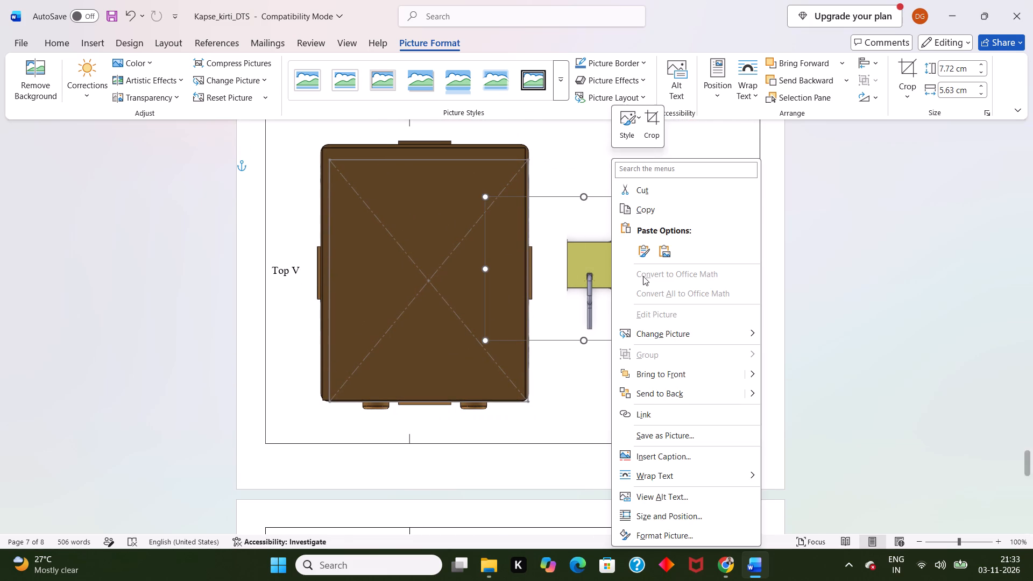
left_click(652, 187)
Move the plain brown box picture fully into the Top View's picture cell, clear of the label column.
left_click_drag(494, 266, 587, 247)
left_click_drag(592, 247, 621, 248)
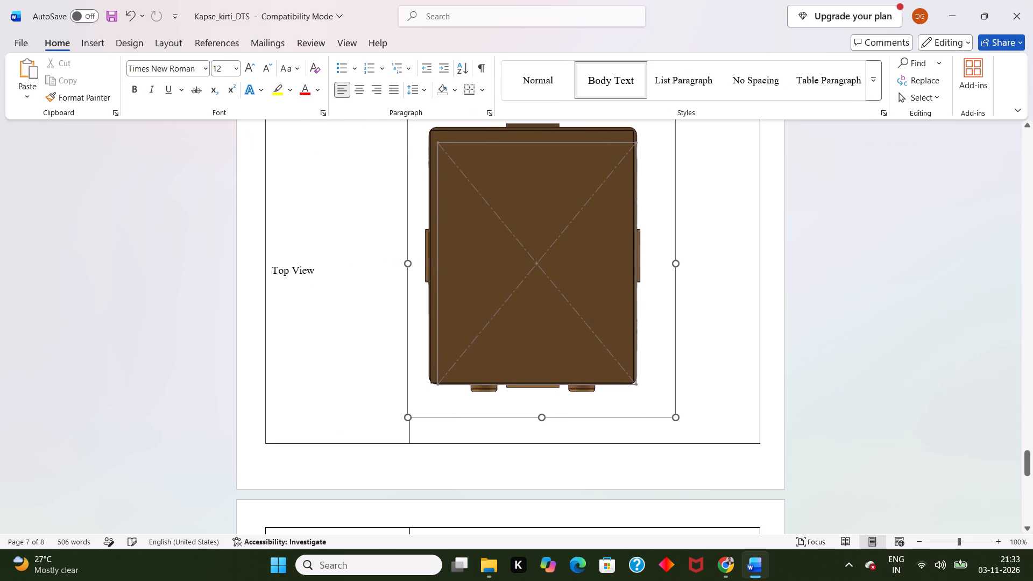
left_click_drag(621, 248, 664, 250)
Cut the old machine picture from the Bottom View cell.
scroll(681, 301, "up", 5)
scroll(680, 322, "down", 2)
scroll(737, 397, "down", 4)
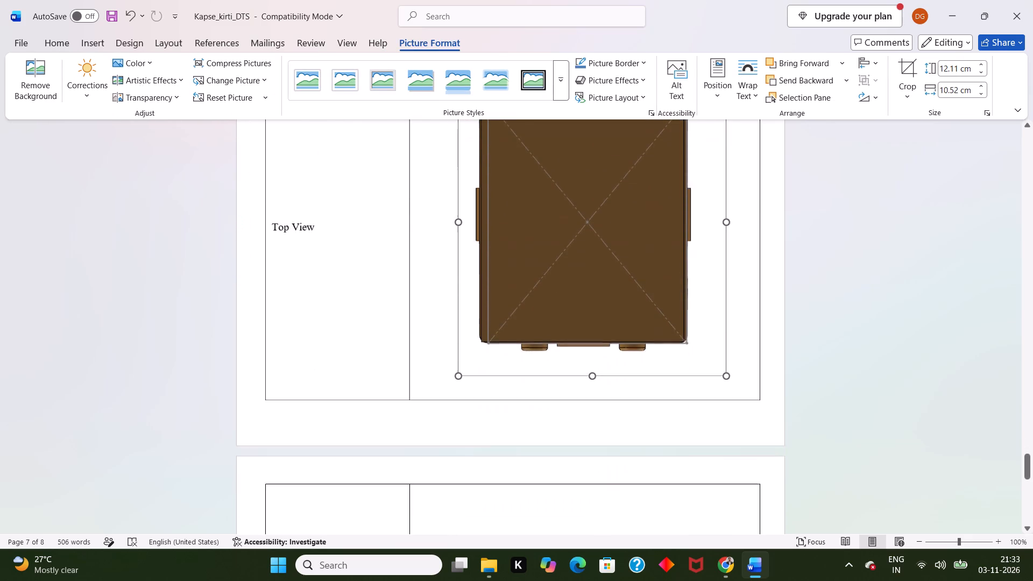
scroll(729, 388, "down", 5)
scroll(725, 397, "up", 1)
scroll(725, 397, "down", 5)
left_click(633, 349)
right_click(633, 349)
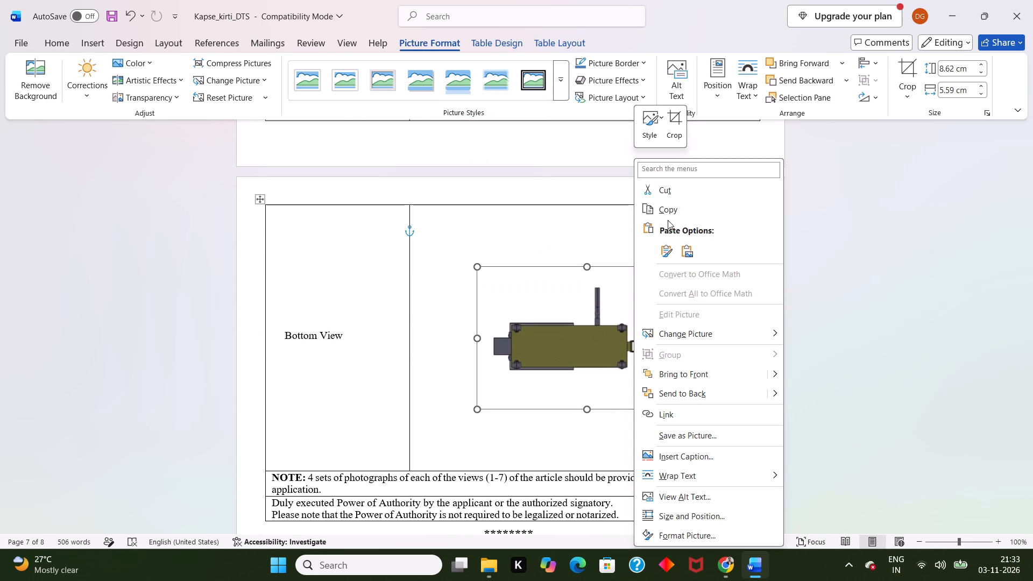
left_click(674, 185)
left_click(97, 45)
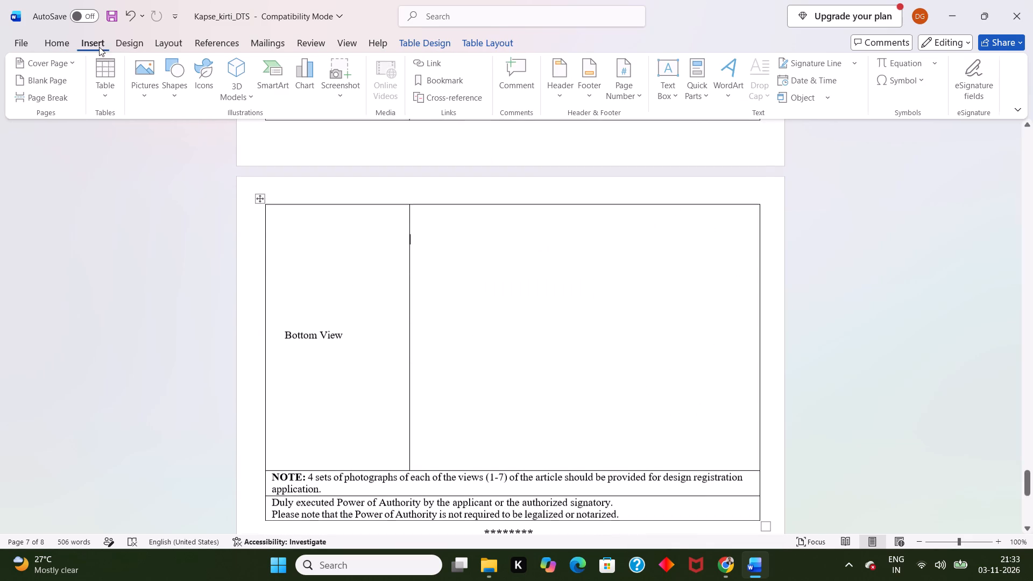
left_click(136, 93)
left_click(172, 132)
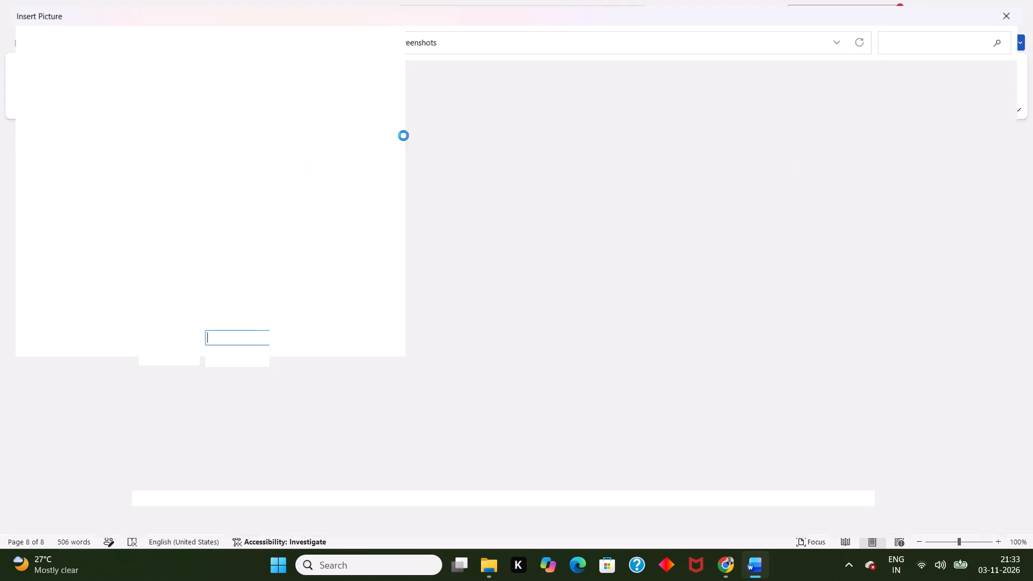
left_click(993, 132)
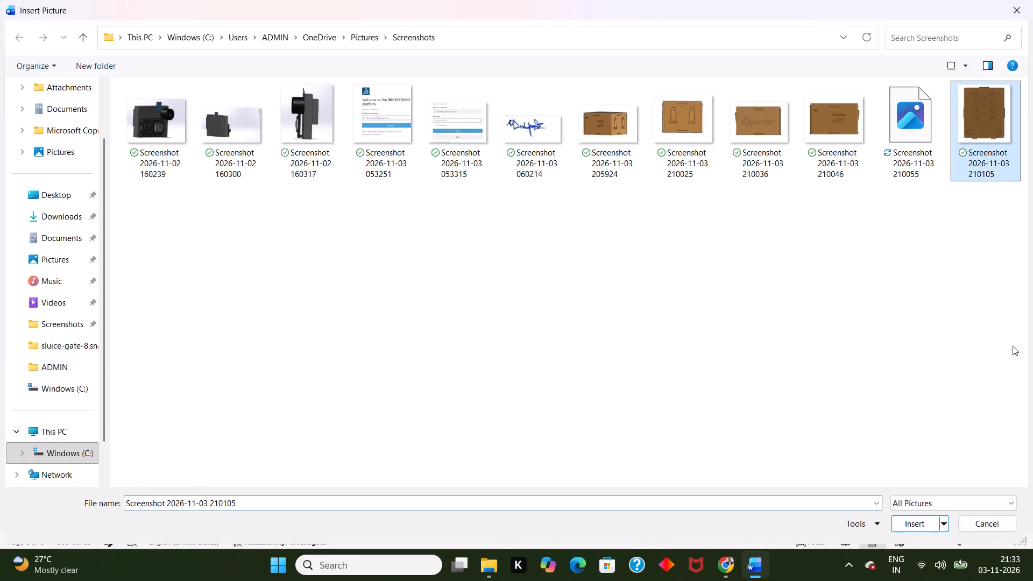
left_click(919, 526)
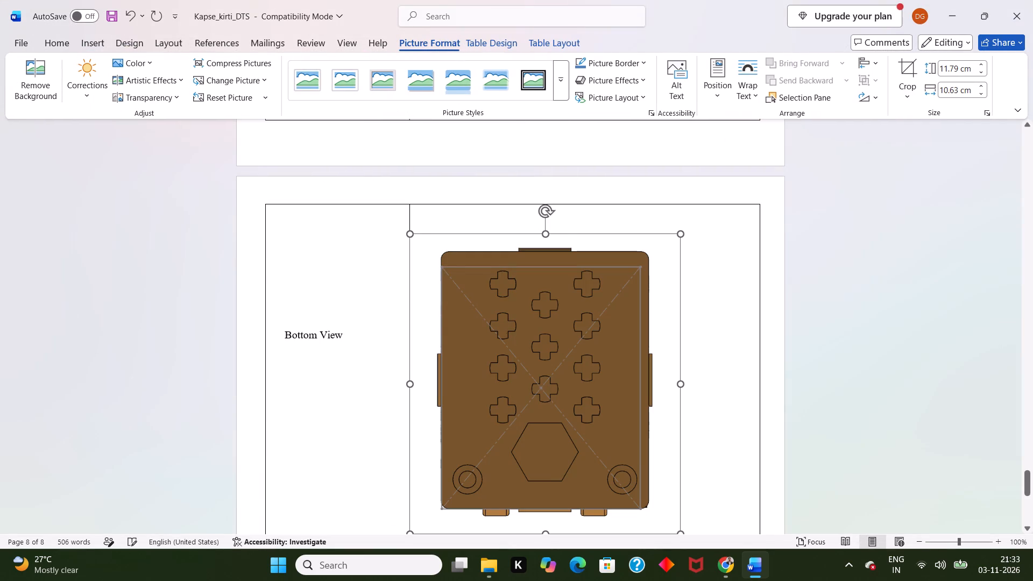
Set the Bottom View picture in front of text, shrink it to about 9.18 by 8.28 cm and centre it in its cell.
left_click(694, 242)
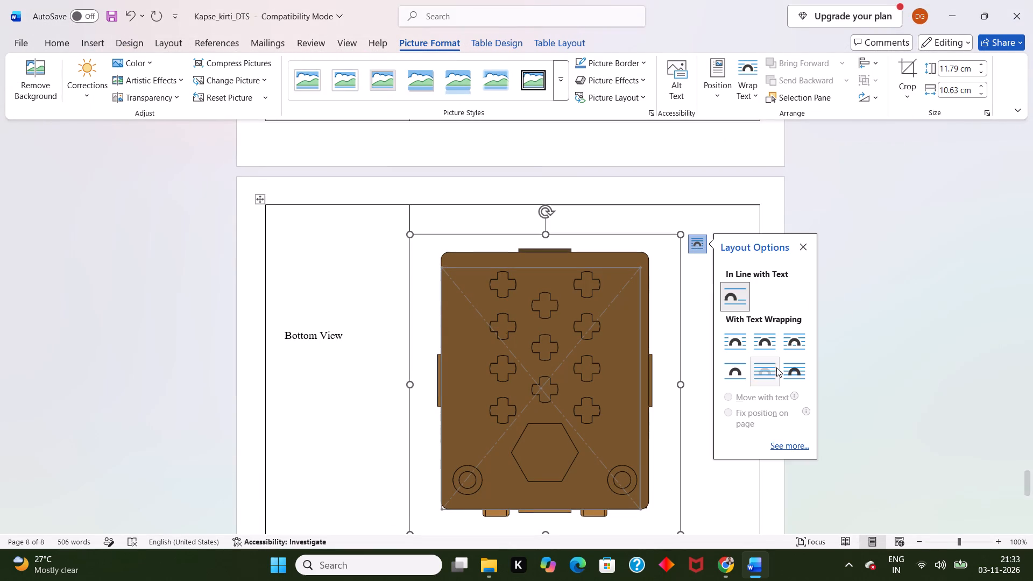
left_click(802, 380)
left_click_drag(562, 413, 599, 367)
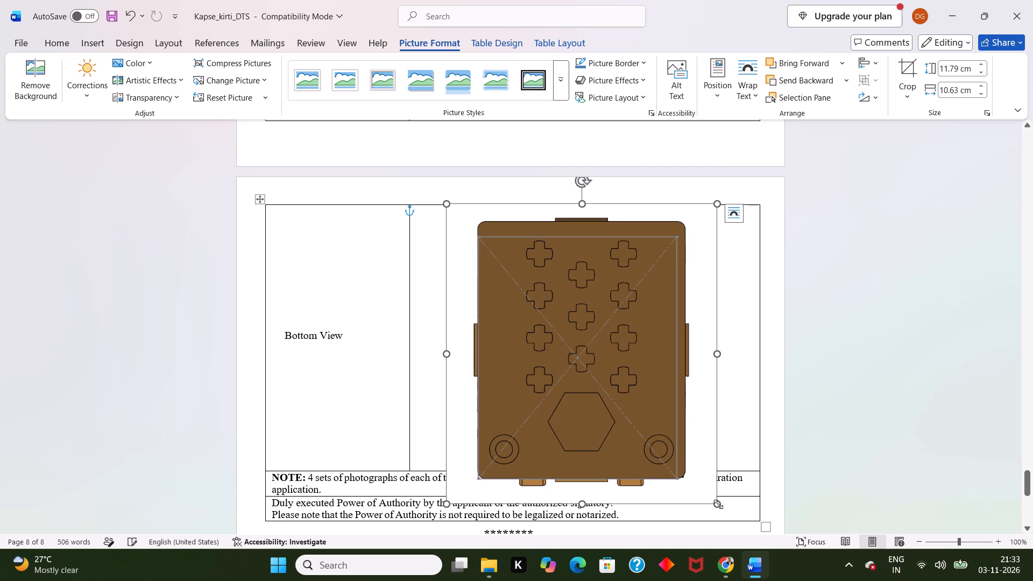
left_click_drag(717, 502, 656, 422)
left_click_drag(603, 378, 629, 396)
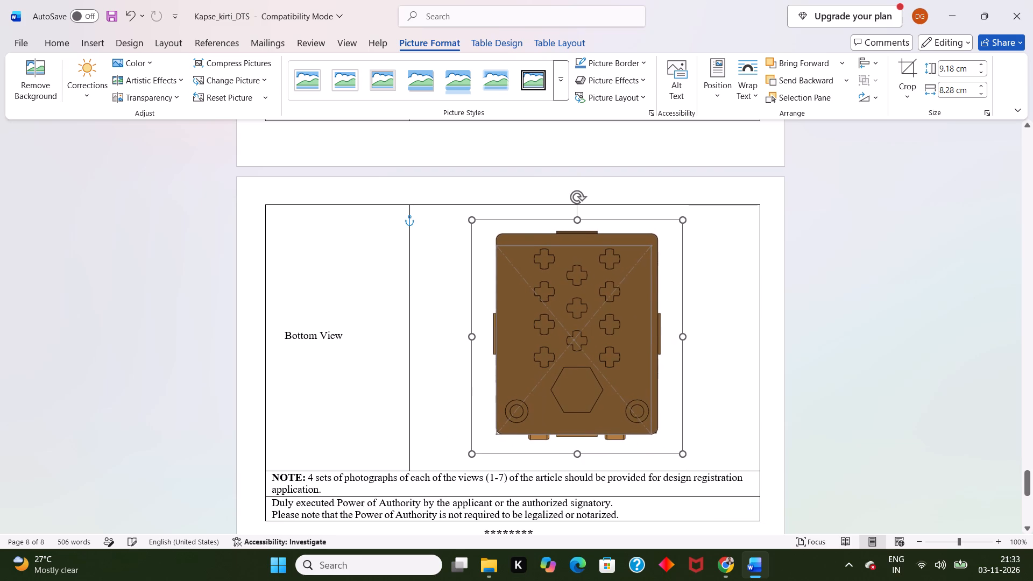
left_click(705, 384)
scroll(706, 383, "up", 10)
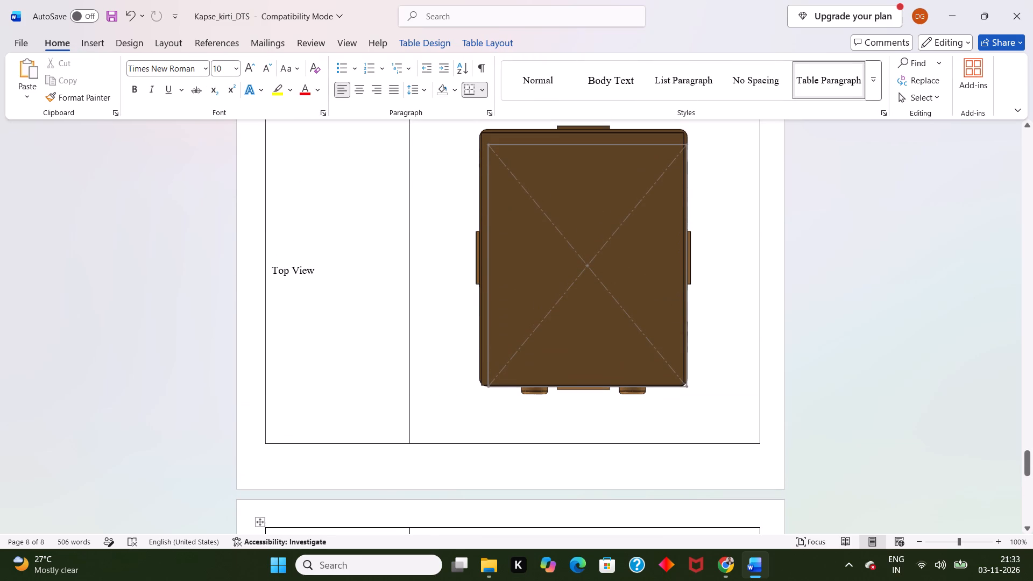
scroll(716, 360, "up", 14)
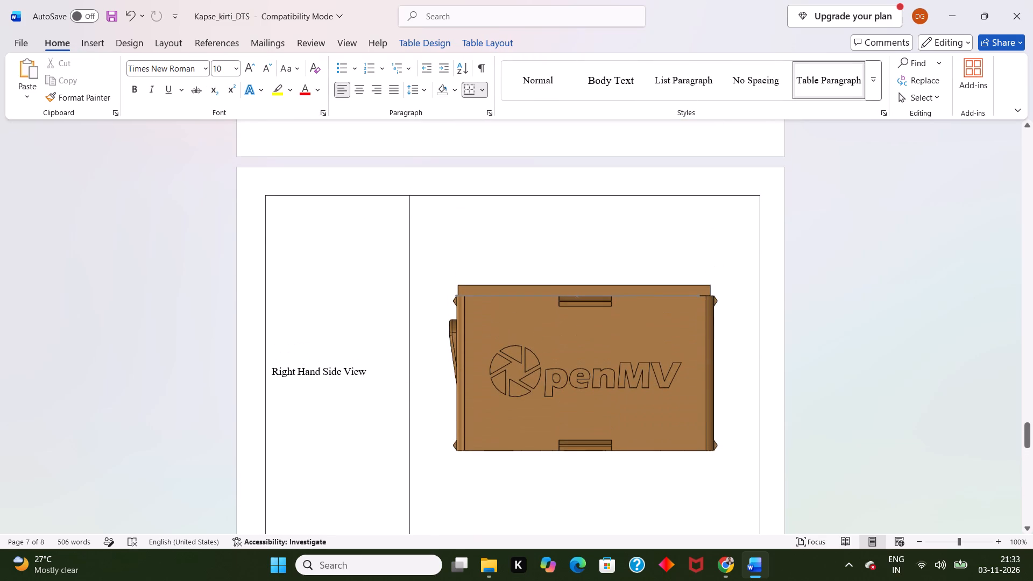
scroll(770, 379, "up", 4)
scroll(640, 370, "up", 20)
scroll(640, 370, "up", 3)
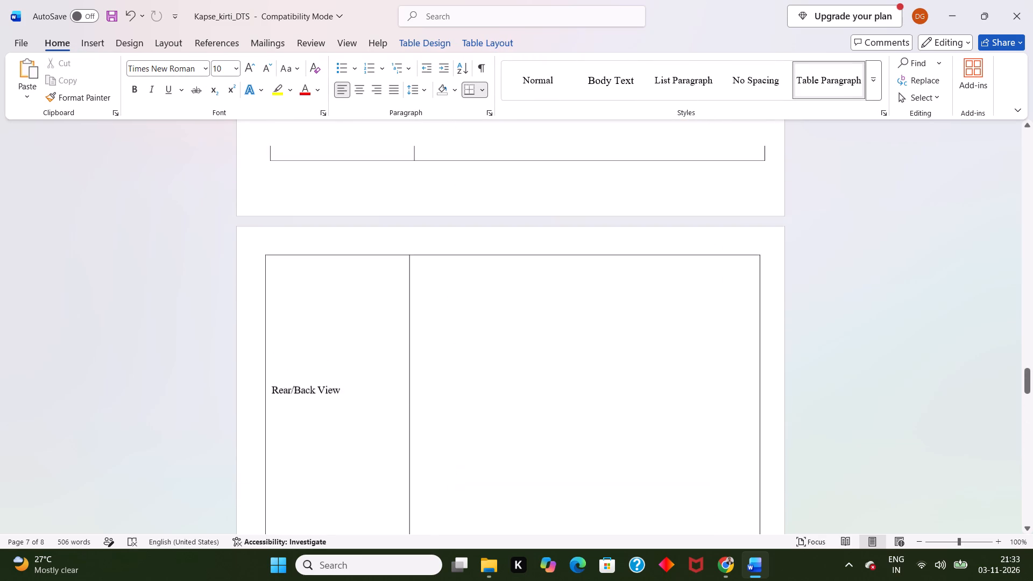
left_click(91, 41)
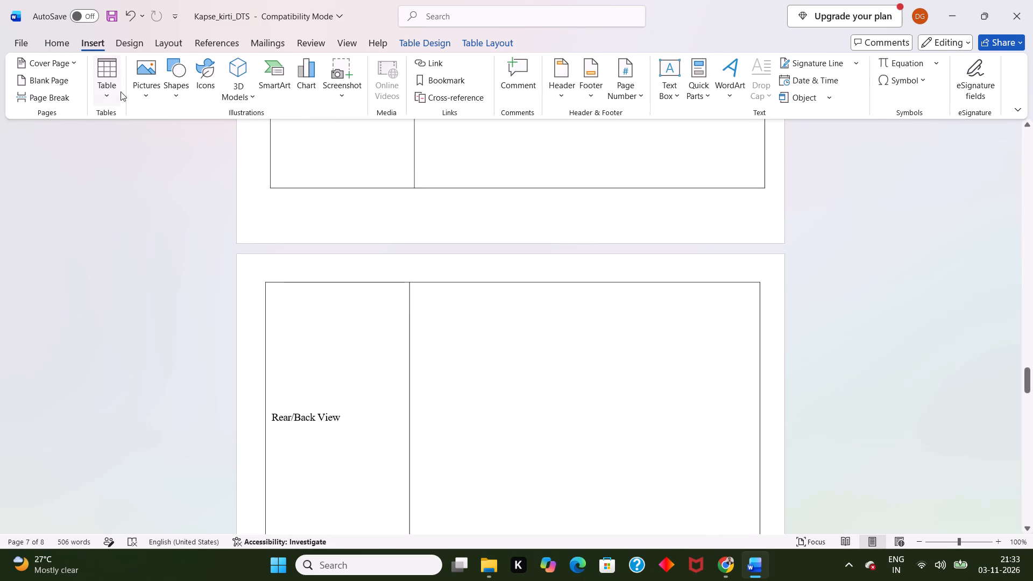
left_click(138, 101)
left_click(158, 141)
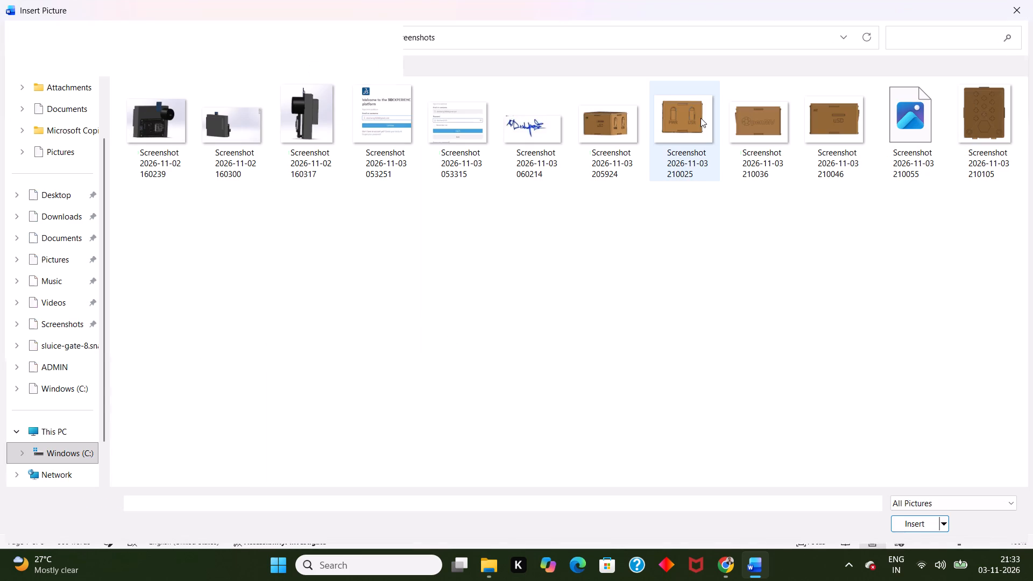
left_click(744, 144)
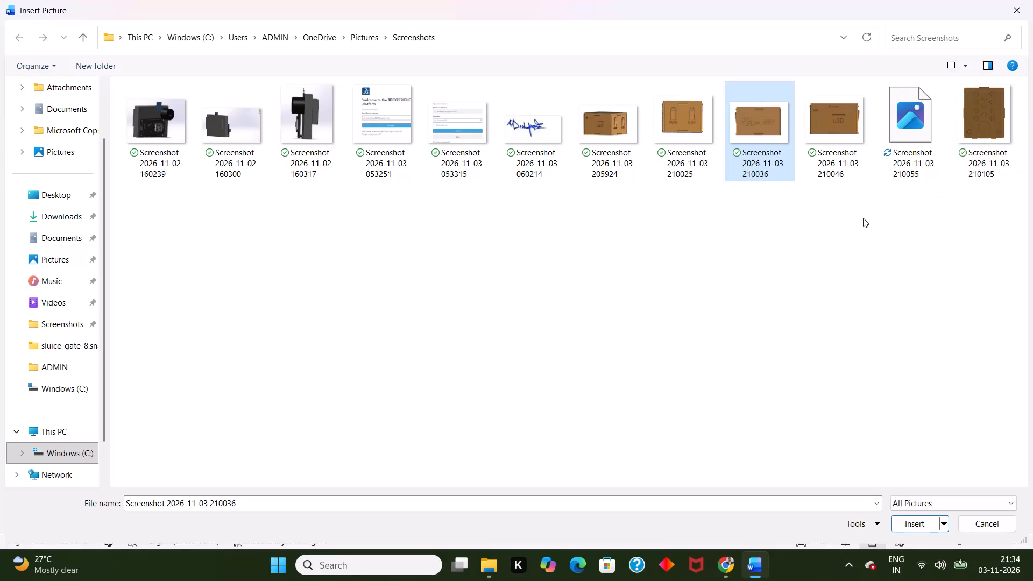
left_click(904, 520)
Set the newly inserted OpenMV picture in front of text so it can be moved freely.
scroll(442, 376, "down", 2)
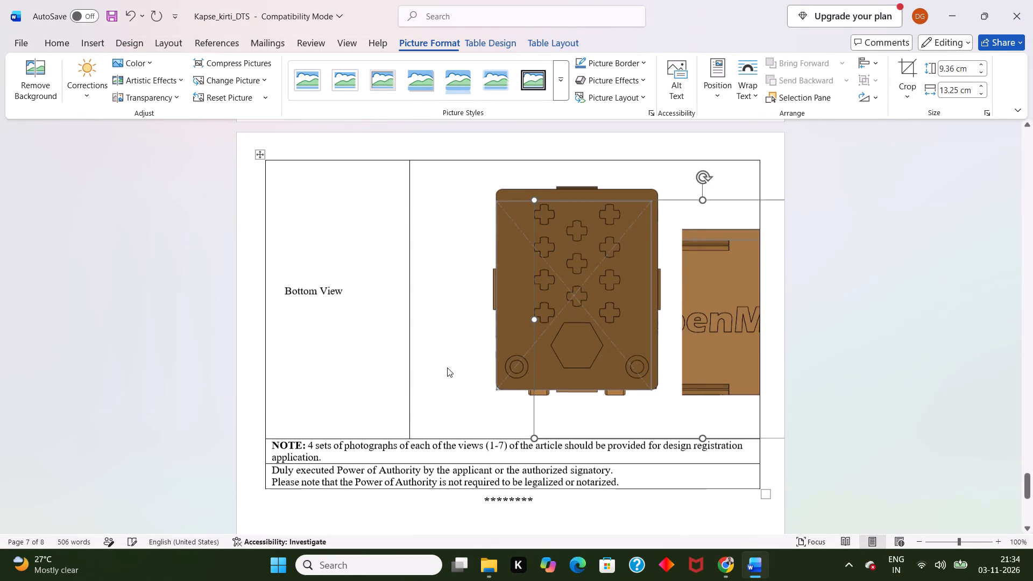
scroll(453, 354, "up", 4)
left_click(618, 376)
left_click(699, 273)
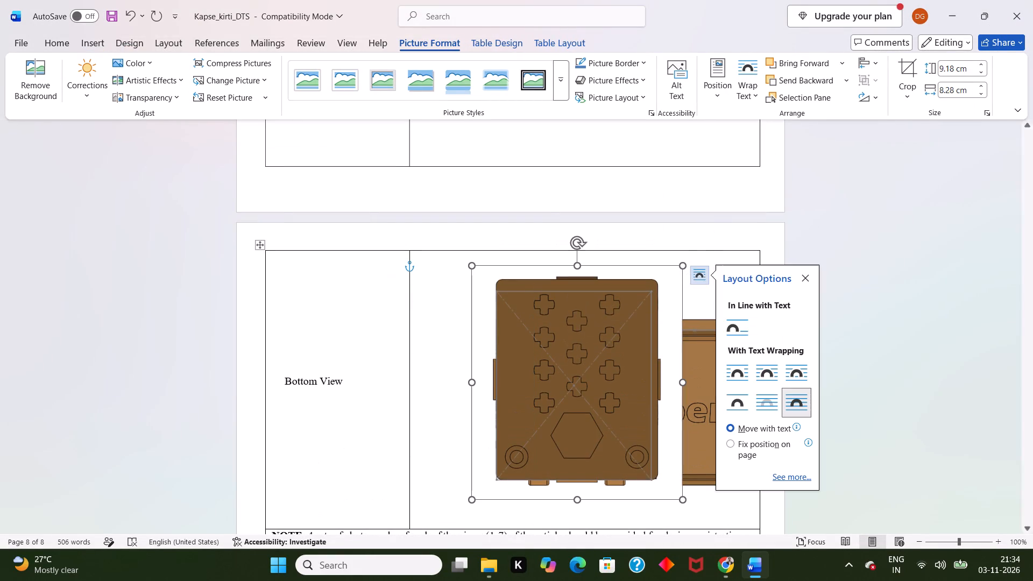
left_click(704, 408)
left_click(709, 405)
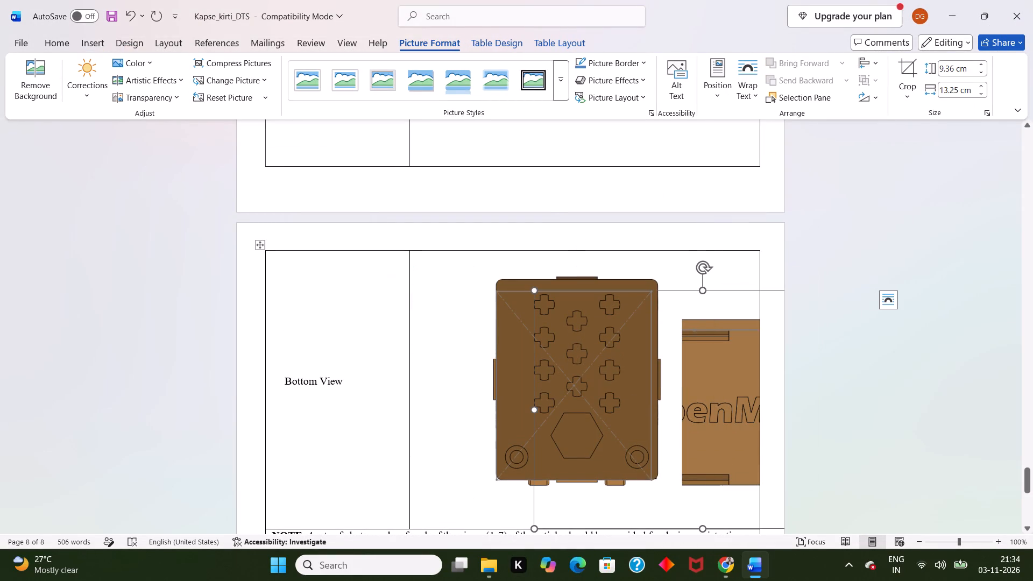
left_click(886, 301)
left_click(979, 421)
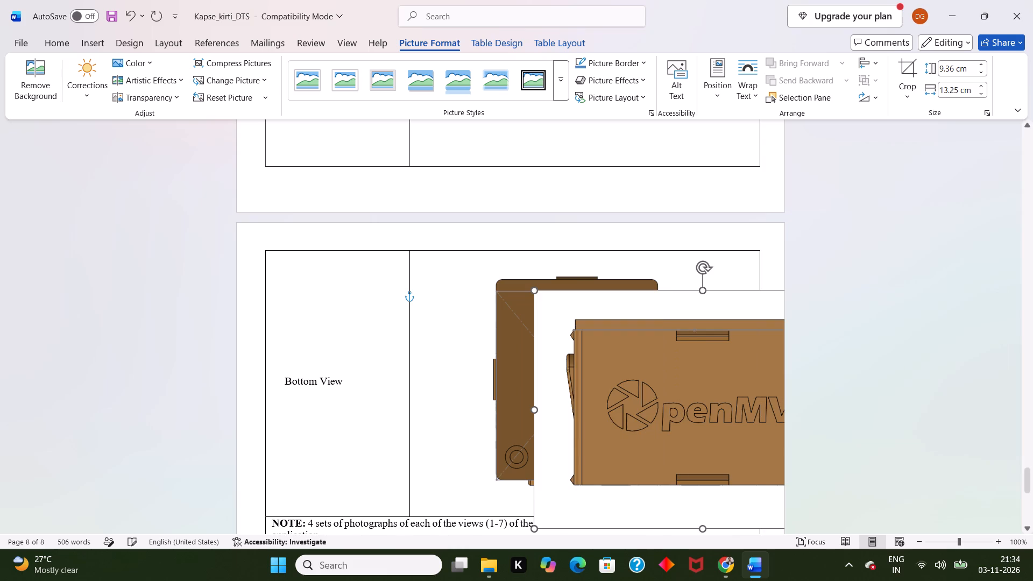
Move the OpenMV picture from the Bottom View page up to the Top View row.
left_click_drag(717, 385, 571, 107)
left_click_drag(571, 97, 571, 92)
scroll(579, 121, "up", 5)
left_click_drag(656, 502, 570, 115)
scroll(574, 152, "up", 5)
left_click_drag(687, 408, 510, 142)
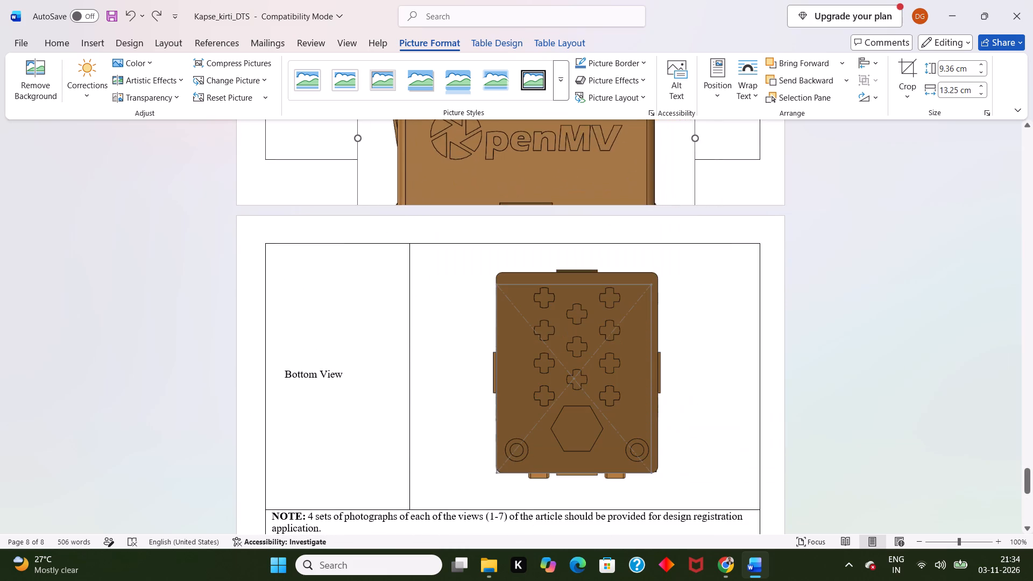
left_click_drag(510, 142, 505, 93)
left_click(505, 93)
left_click_drag(655, 388, 494, 267)
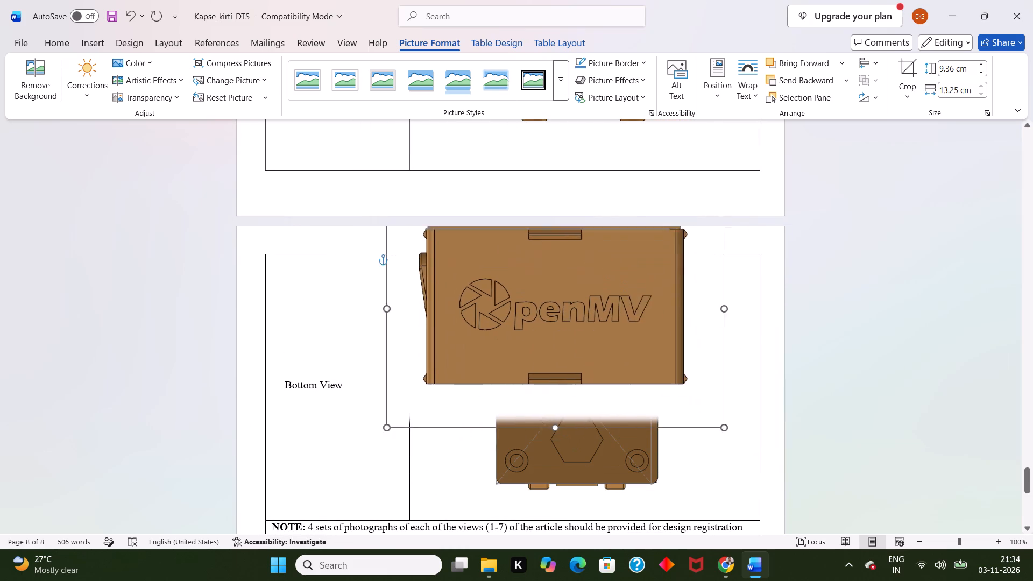
left_click_drag(494, 267, 460, 132)
scroll(460, 132, "up", 4)
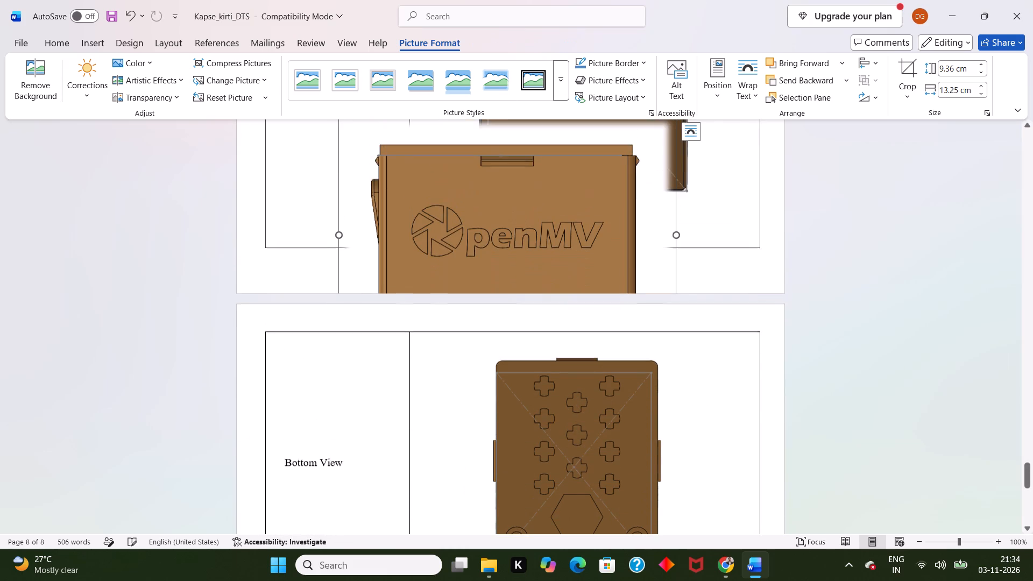
scroll(489, 263, "up", 5)
left_click_drag(510, 394, 511, 193)
scroll(511, 188, "up", 6)
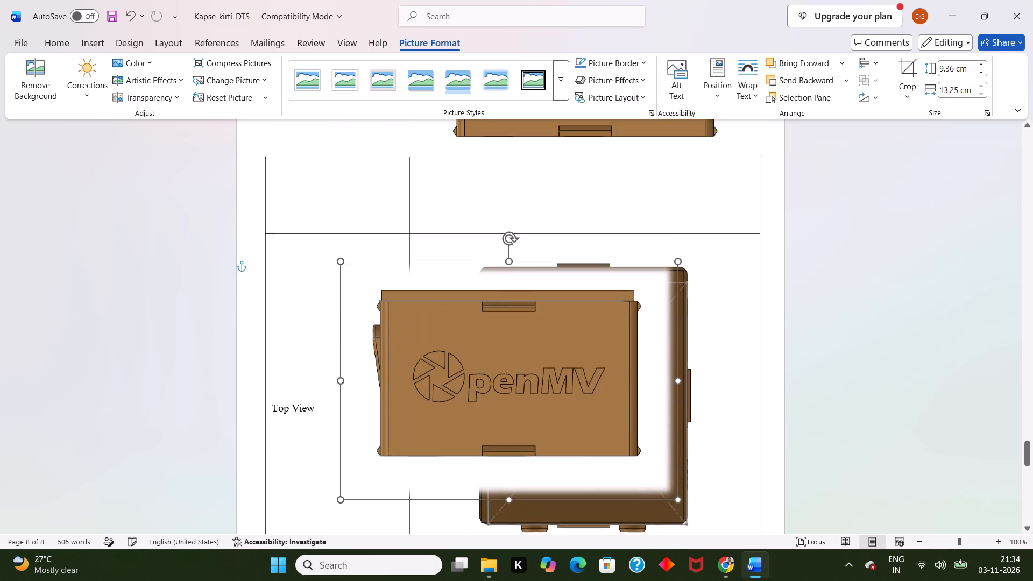
Move the OpenMV picture from the Top View row up past the side view rows into the Rear/Back View's picture cell.
left_click_drag(505, 369, 524, 168)
scroll(525, 159, "up", 6)
left_click_drag(513, 427, 510, 359)
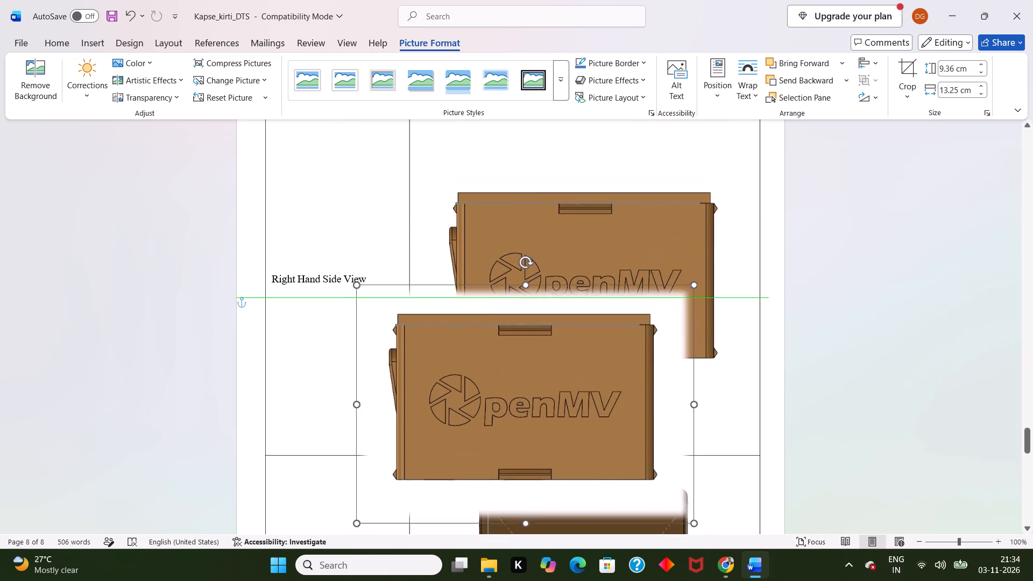
left_click_drag(510, 359, 513, 208)
left_click_drag(516, 190, 525, 153)
scroll(528, 138, "up", 6)
left_click_drag(518, 418, 567, 136)
scroll(563, 179, "up", 2)
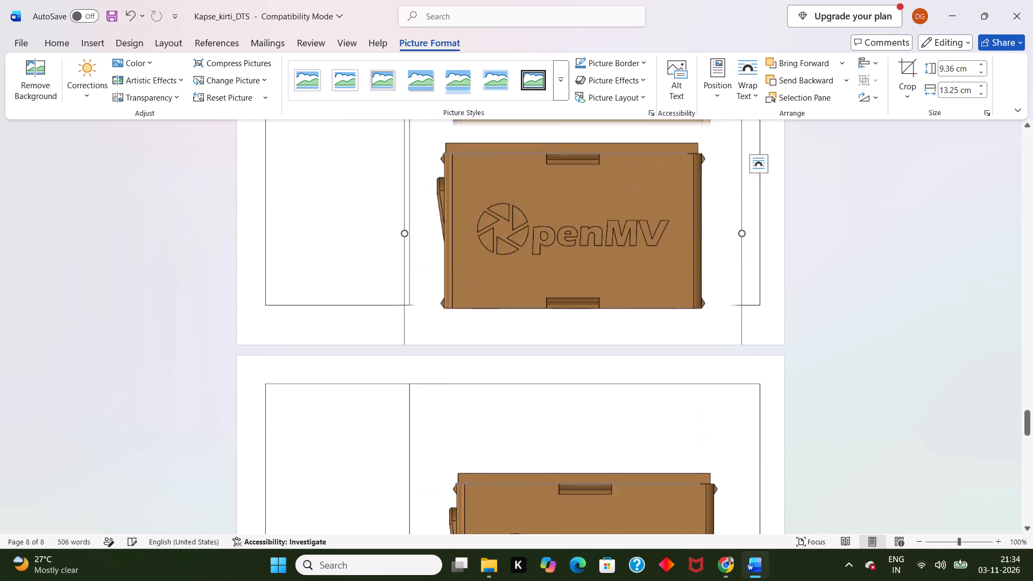
scroll(563, 180, "up", 4)
left_click_drag(533, 422, 534, 153)
scroll(529, 184, "up", 6)
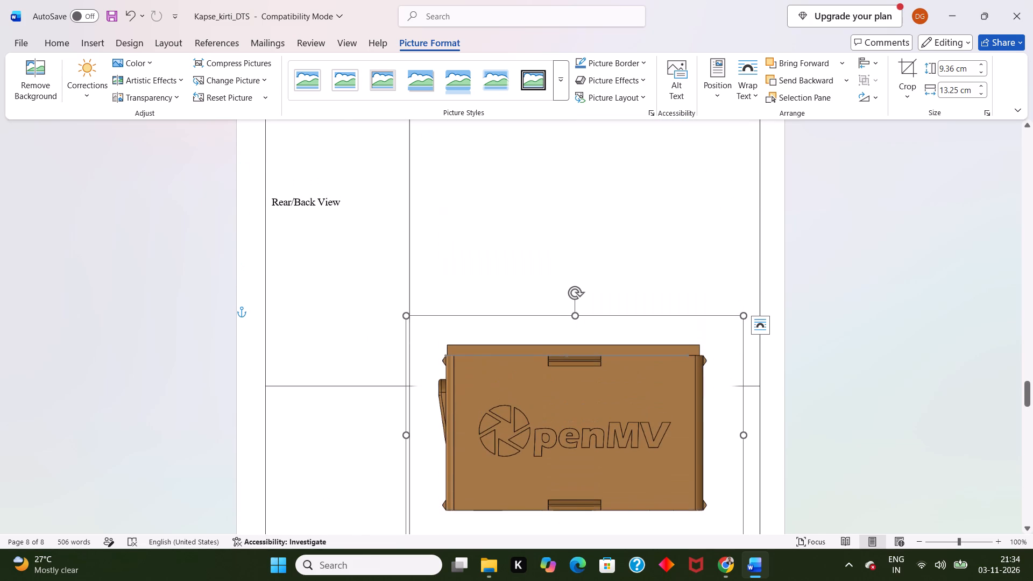
left_click_drag(536, 408, 554, 201)
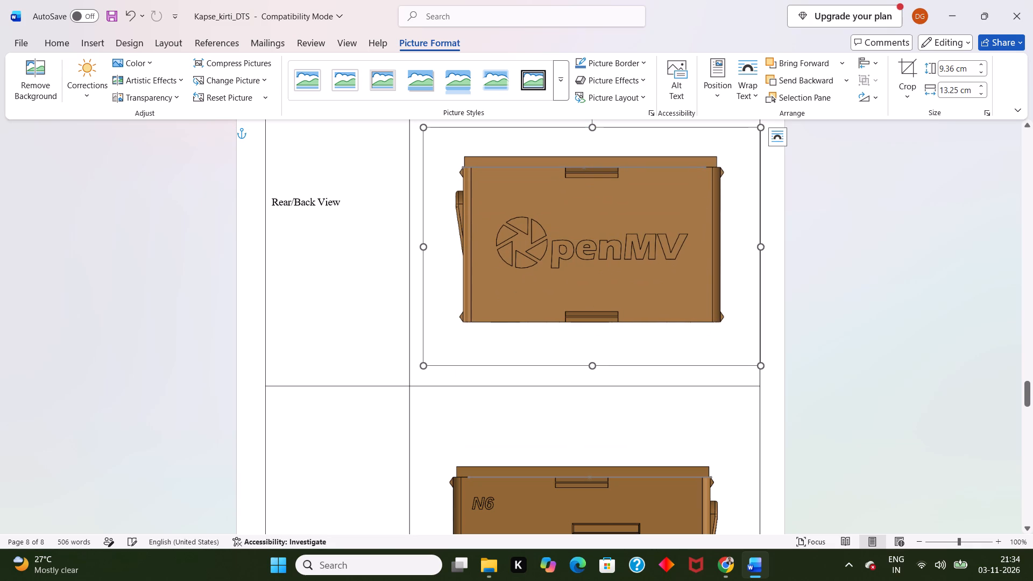
Shrink the Rear/Back View picture to about 8.17 by 11.58 cm and centre it between its cell's side borders.
left_click_drag(759, 366, 717, 329)
left_click_drag(565, 230, 576, 237)
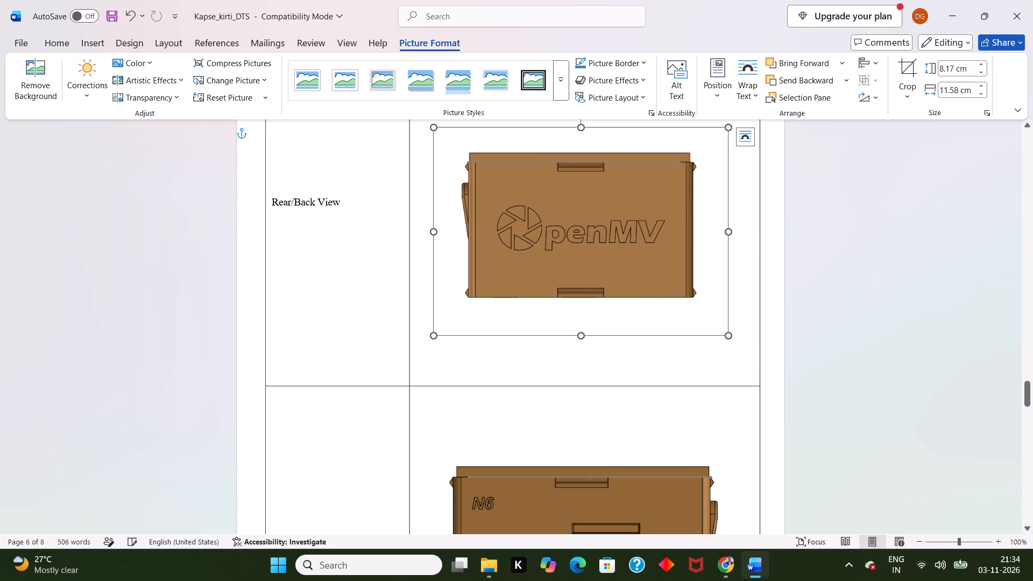
left_click(628, 355)
Shift the Front view picture slightly towards the label column to centre it in its cell.
scroll(626, 357, "up", 20)
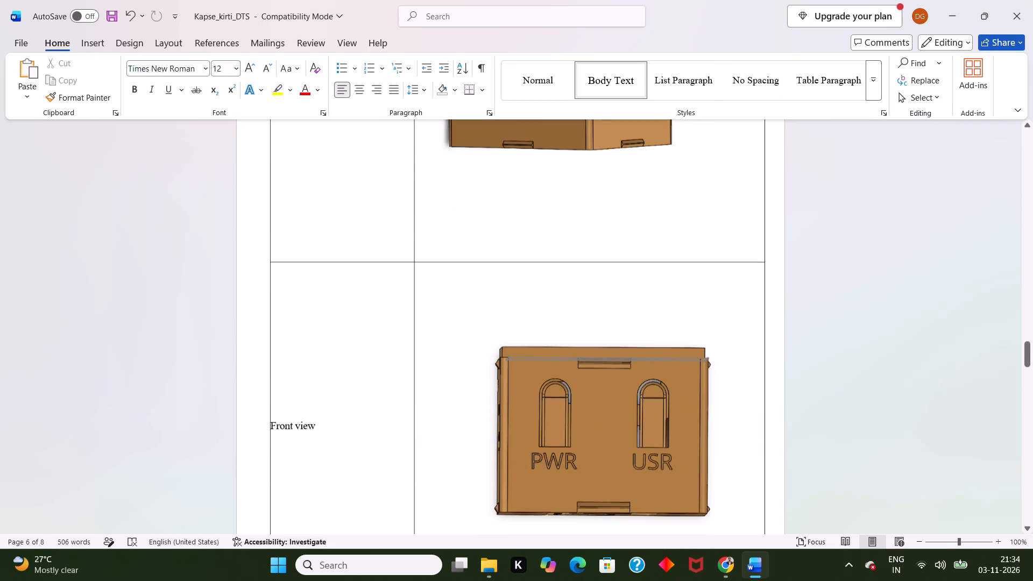
left_click(625, 421)
left_click_drag(623, 448, 607, 441)
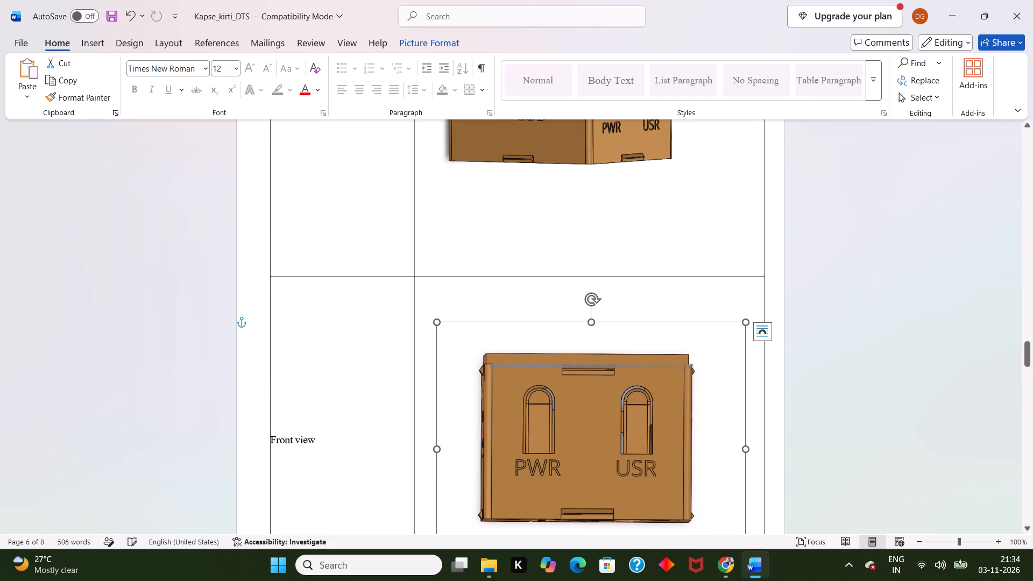
Review the form's description, functionality, advantages and applicant details back to the first page.
scroll(608, 437, "up", 12)
scroll(608, 436, "up", 20)
scroll(608, 436, "up", 1)
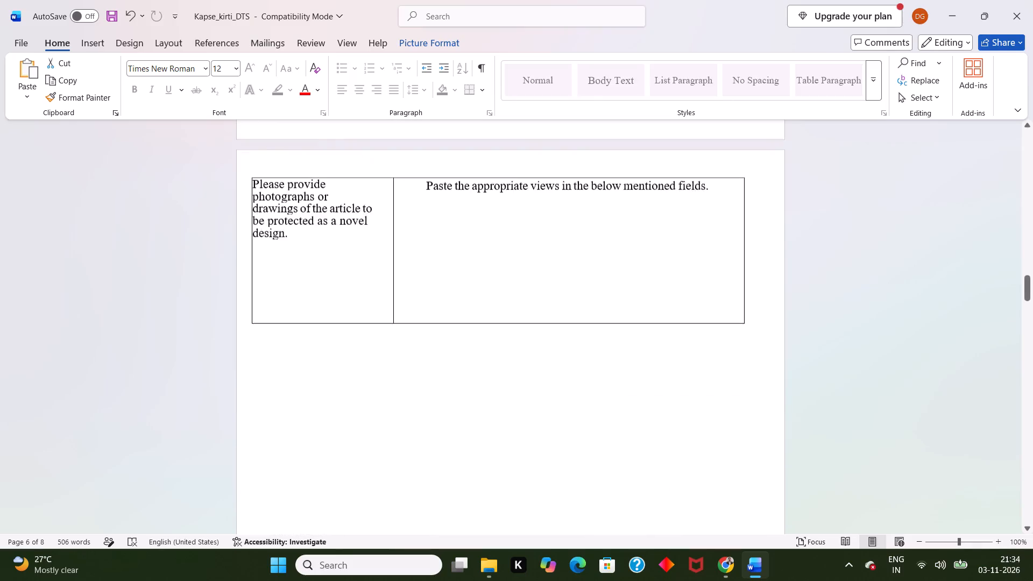
scroll(605, 433, "up", 19)
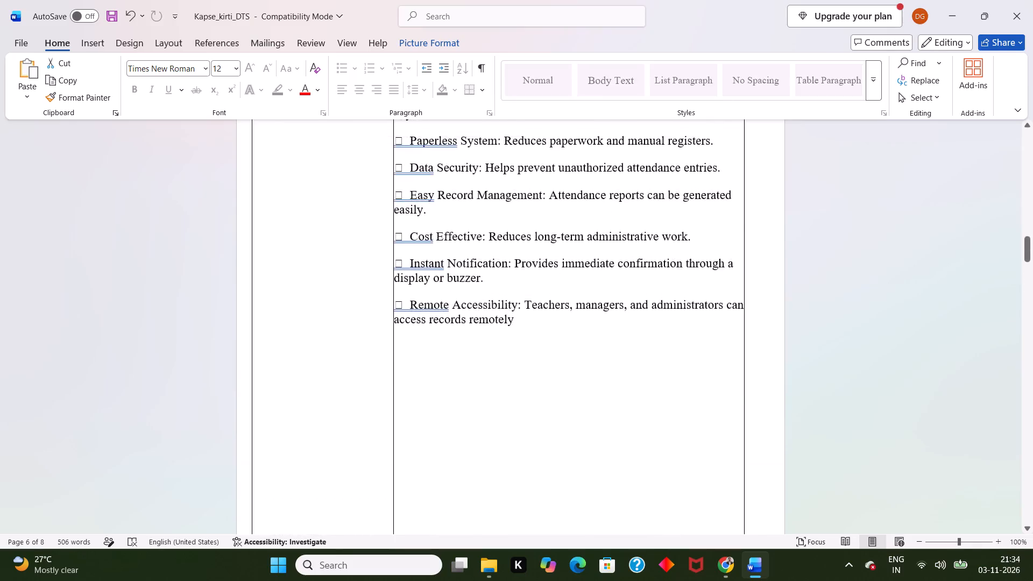
scroll(604, 434, "up", 3)
scroll(603, 436, "down", 7)
scroll(602, 440, "up", 6)
scroll(602, 440, "down", 14)
scroll(602, 448, "up", 7)
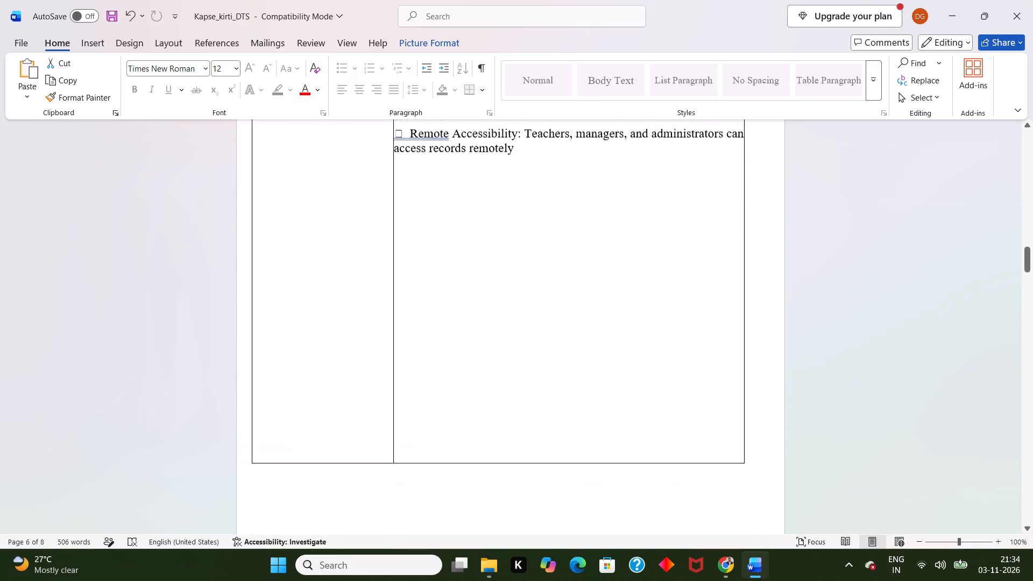
scroll(602, 448, "up", 11)
scroll(602, 448, "down", 1)
scroll(602, 448, "up", 18)
scroll(602, 448, "down", 1)
scroll(602, 448, "up", 6)
scroll(593, 442, "down", 1)
scroll(593, 442, "up", 3)
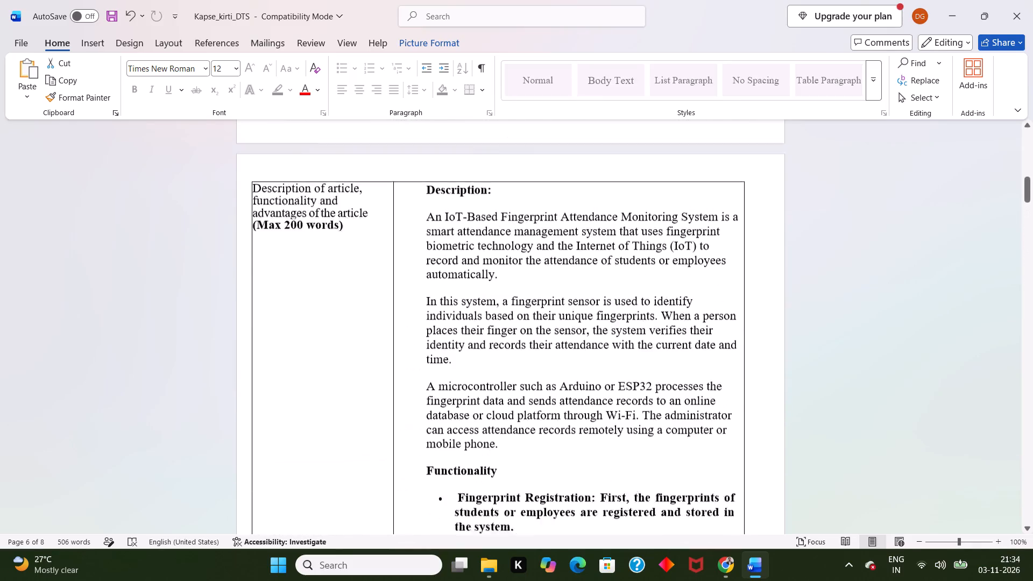
scroll(593, 442, "up", 13)
scroll(590, 440, "up", 10)
scroll(590, 440, "down", 1)
scroll(590, 440, "up", 3)
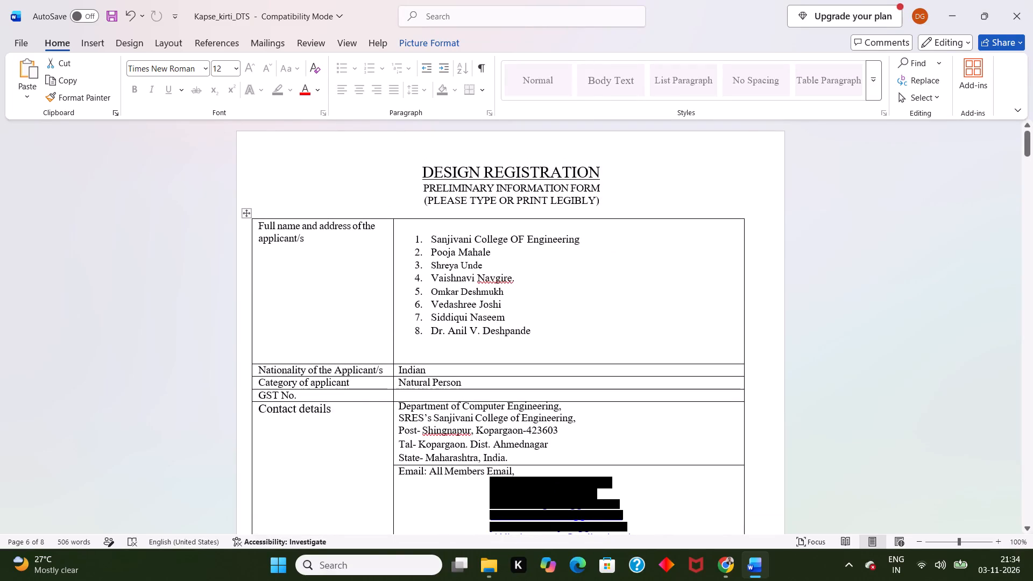
Print the whole form with Microsoft Print to PDF into Downloads, naming the file with the first individual applicant's name in lowercase followed by "dts".
key("ctrl+p")
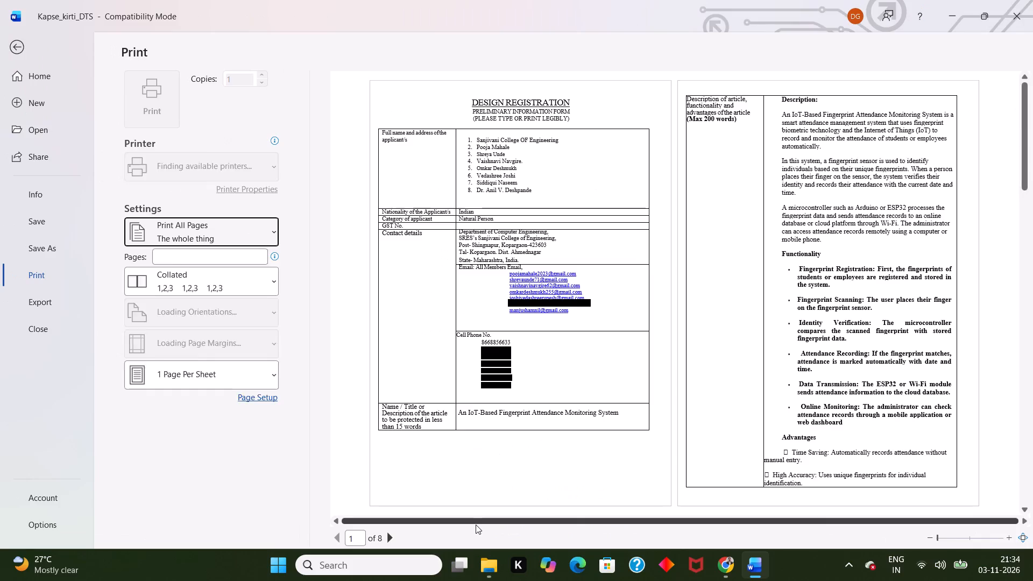
right_click(476, 525)
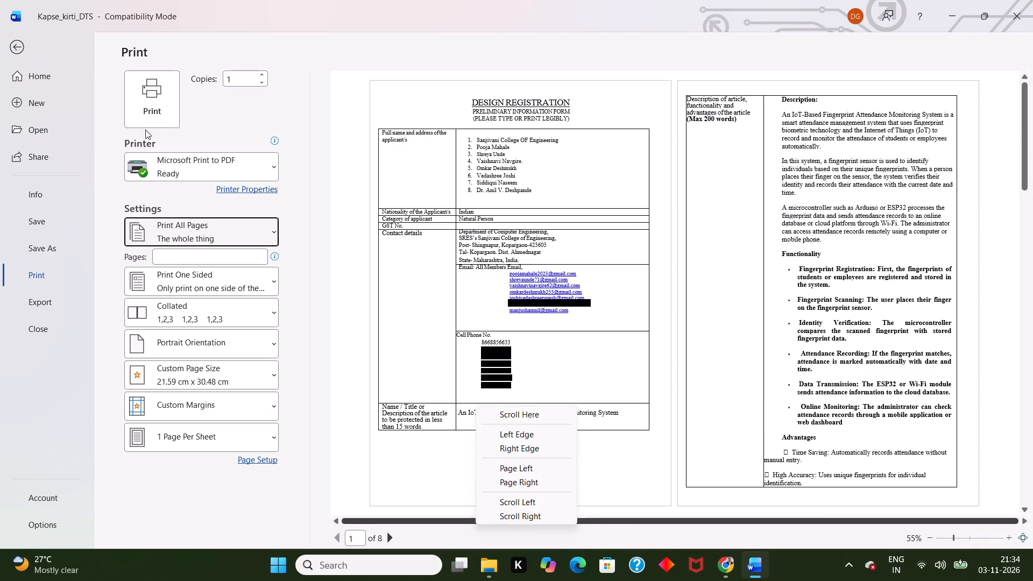
left_click(145, 115)
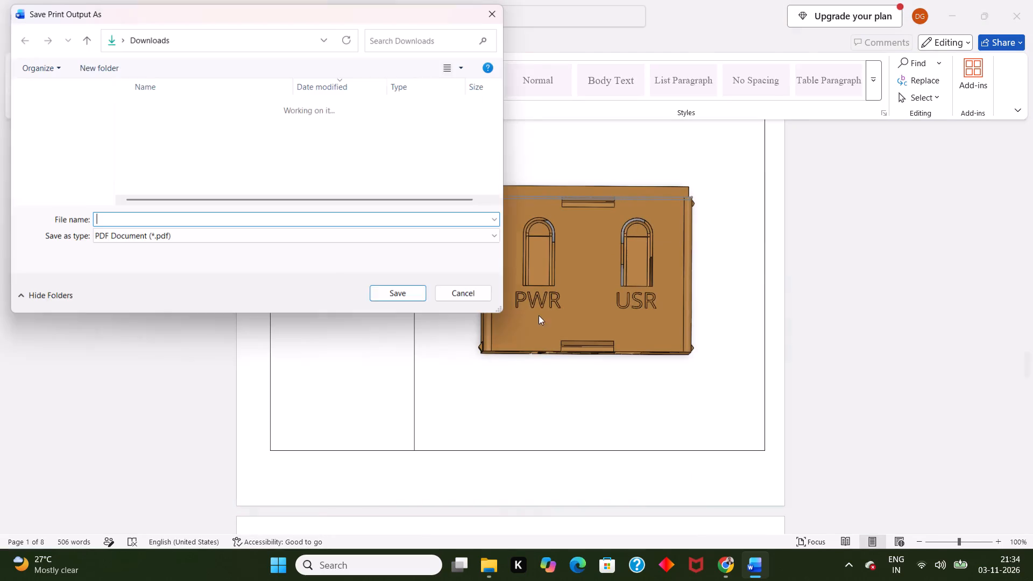
left_click(174, 223)
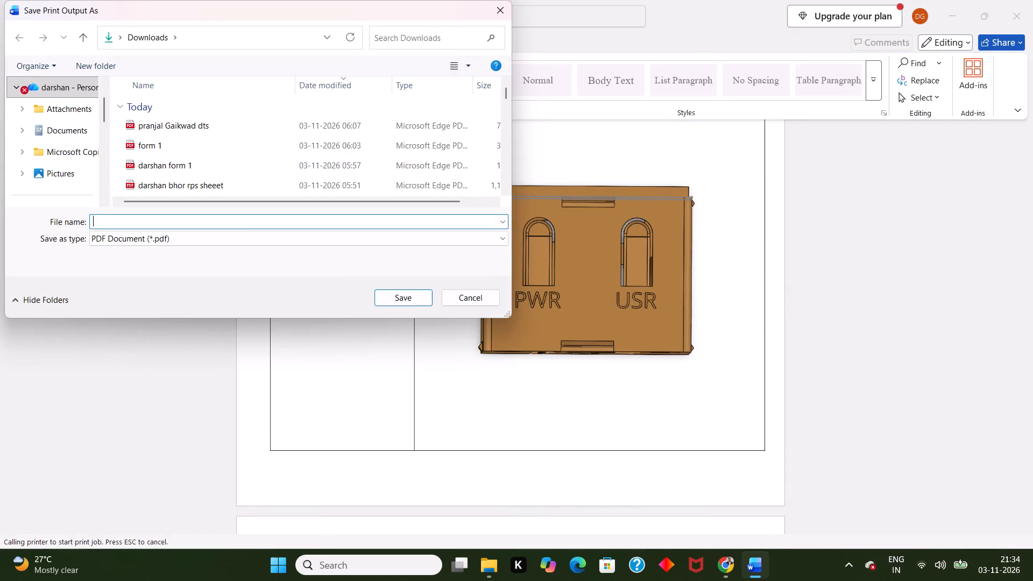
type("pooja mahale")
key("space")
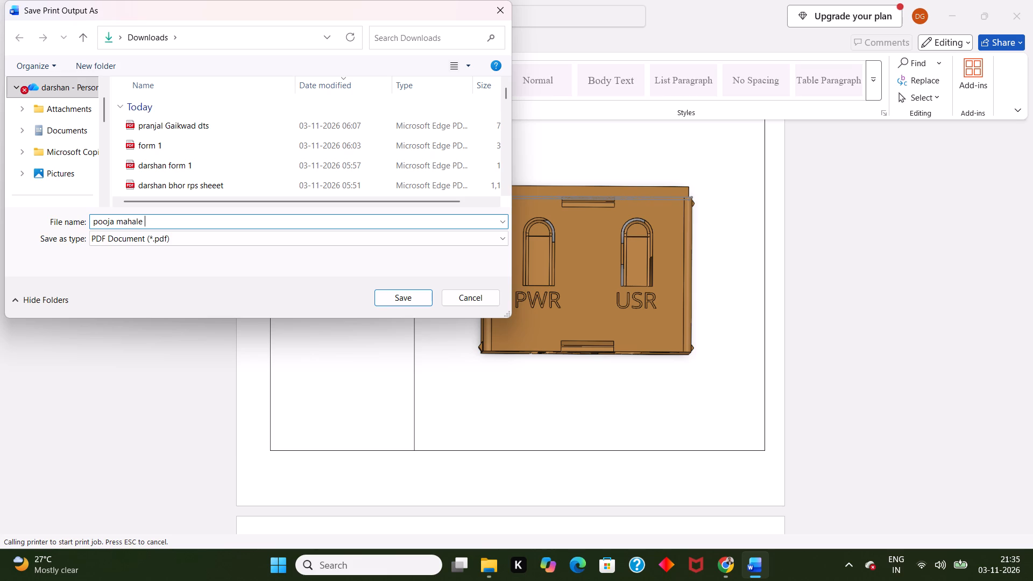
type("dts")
left_click(389, 299)
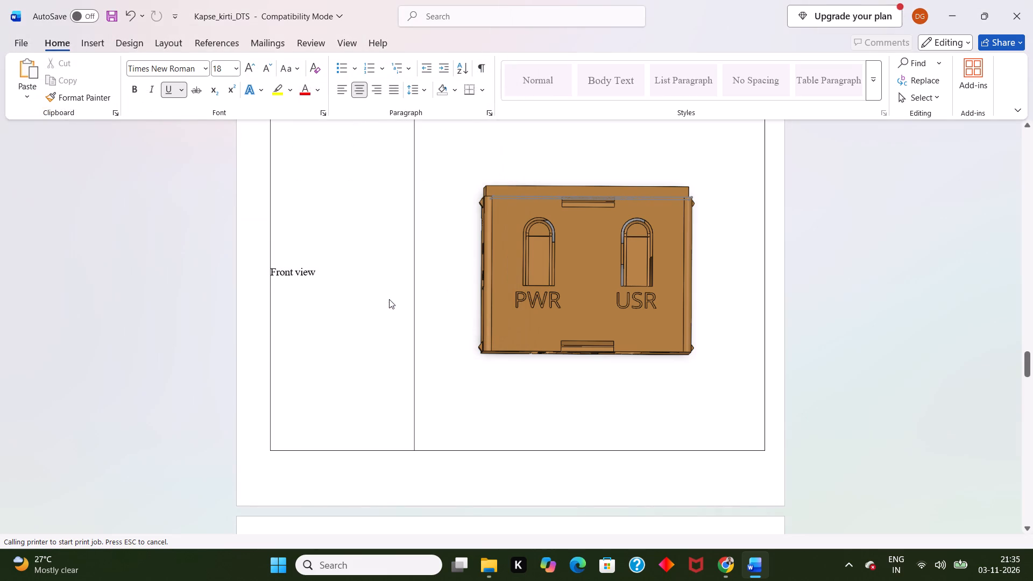
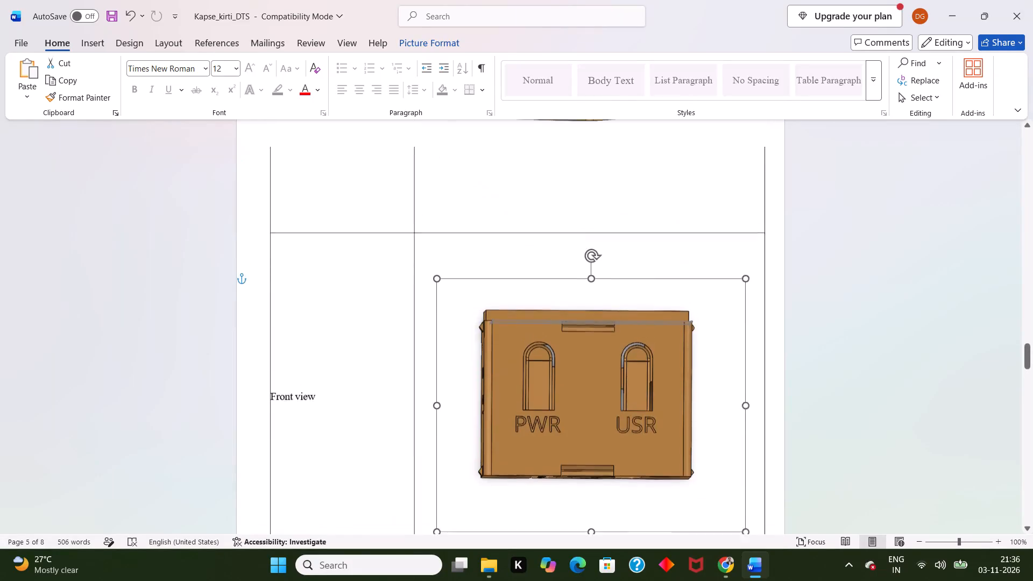
Review the form from the Front view picture back through the advantages section to the article title and applicant contact details.
scroll(393, 368, "up", 20)
scroll(393, 368, "down", 2)
scroll(393, 368, "up", 4)
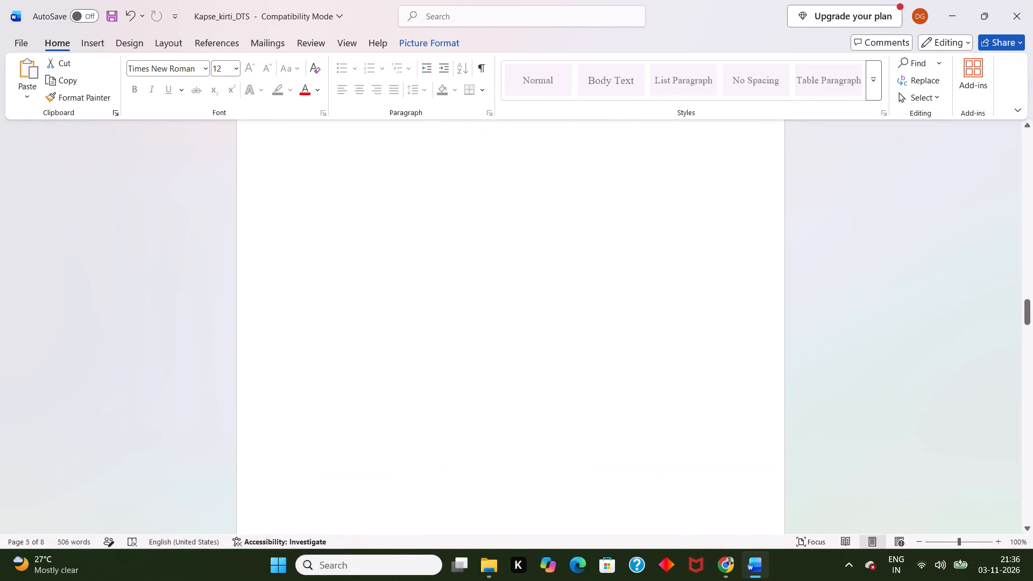
scroll(393, 368, "up", 19)
scroll(412, 371, "down", 1)
scroll(412, 371, "up", 13)
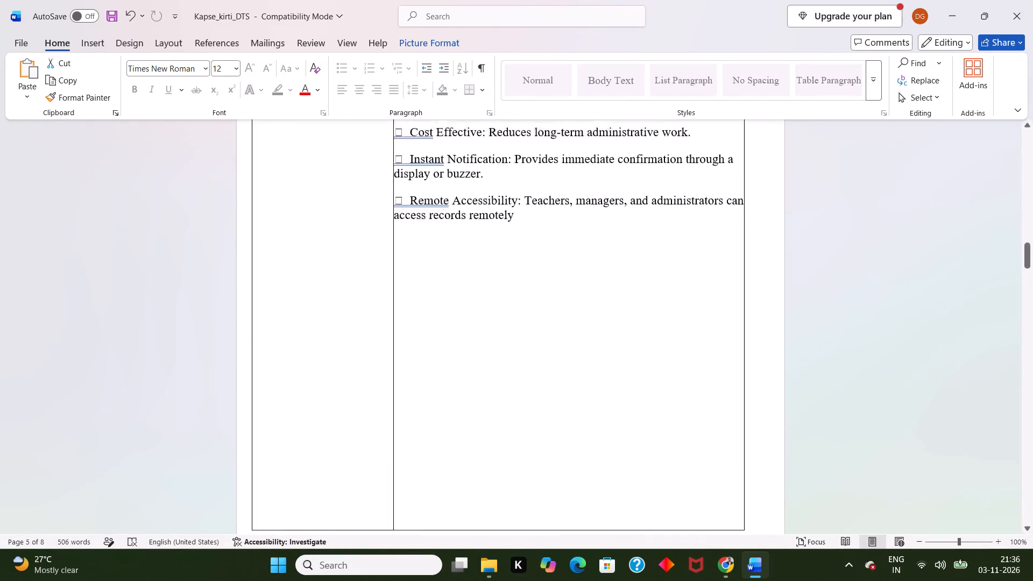
scroll(414, 371, "up", 19)
scroll(414, 371, "down", 1)
scroll(414, 371, "up", 20)
scroll(414, 371, "up", 2)
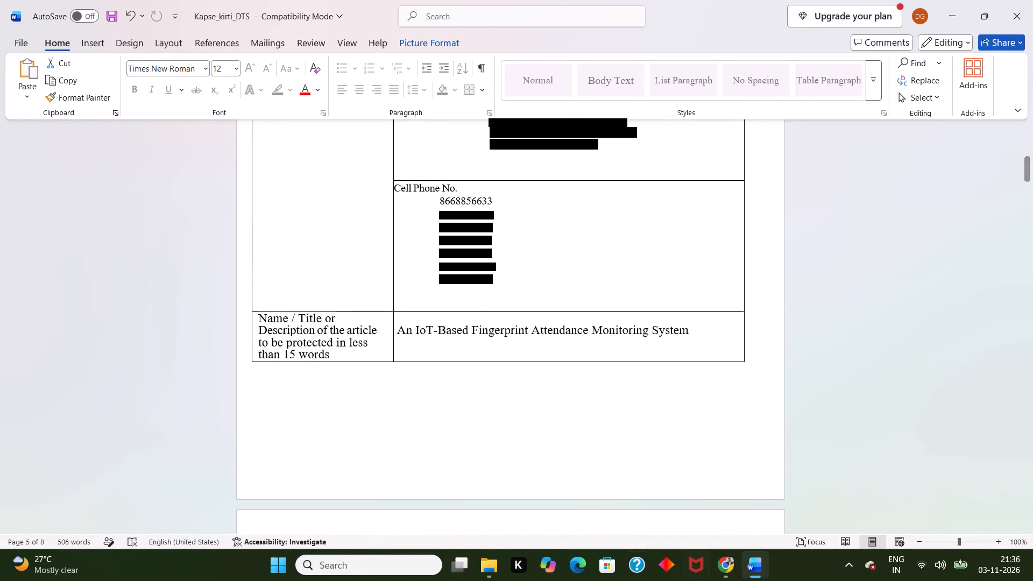
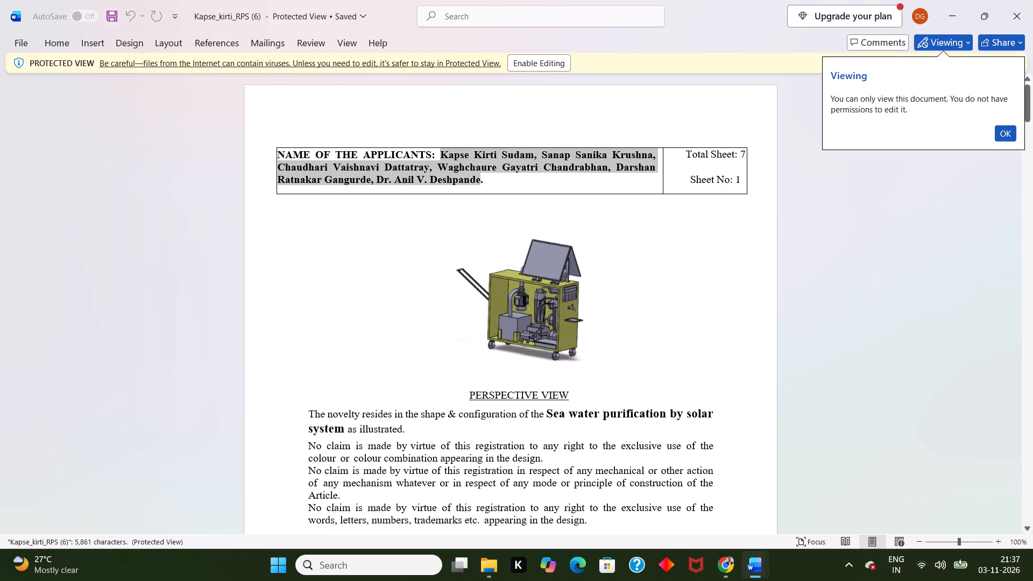
Enable editing and replace the applicant names on sheet 1 with the copied list beginning with Sanjivani College OF Engineering.
left_click_drag(479, 186, 486, 185)
key("ctrl+v")
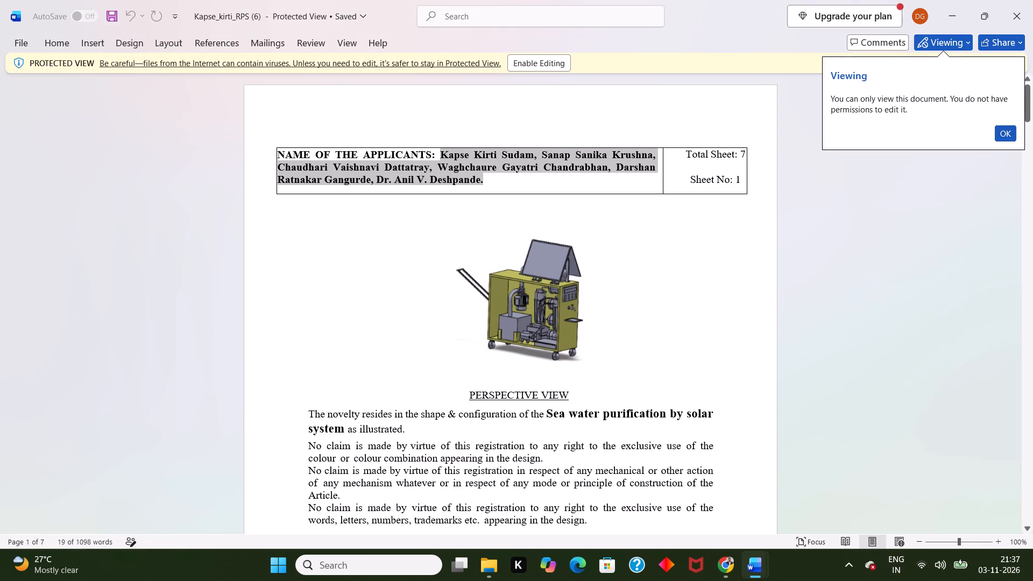
left_click(531, 59)
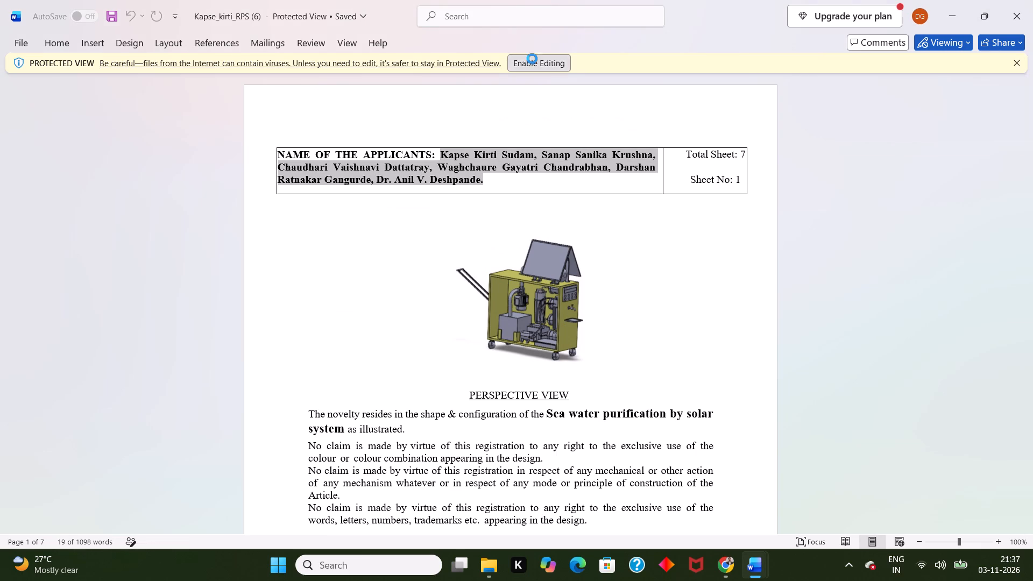
left_click_drag(440, 202, 442, 203)
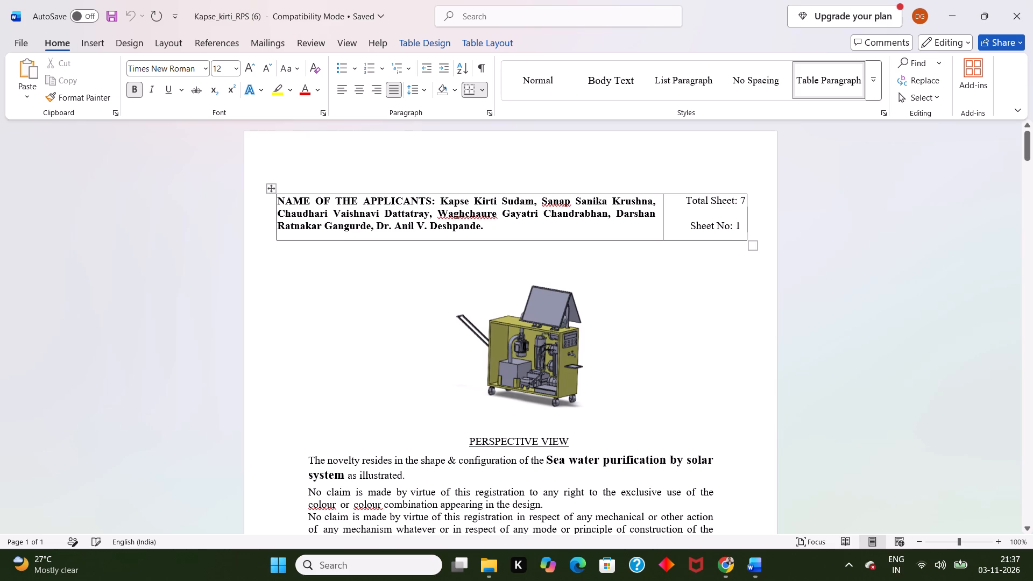
left_click_drag(442, 203, 489, 233)
key("ctrl+v")
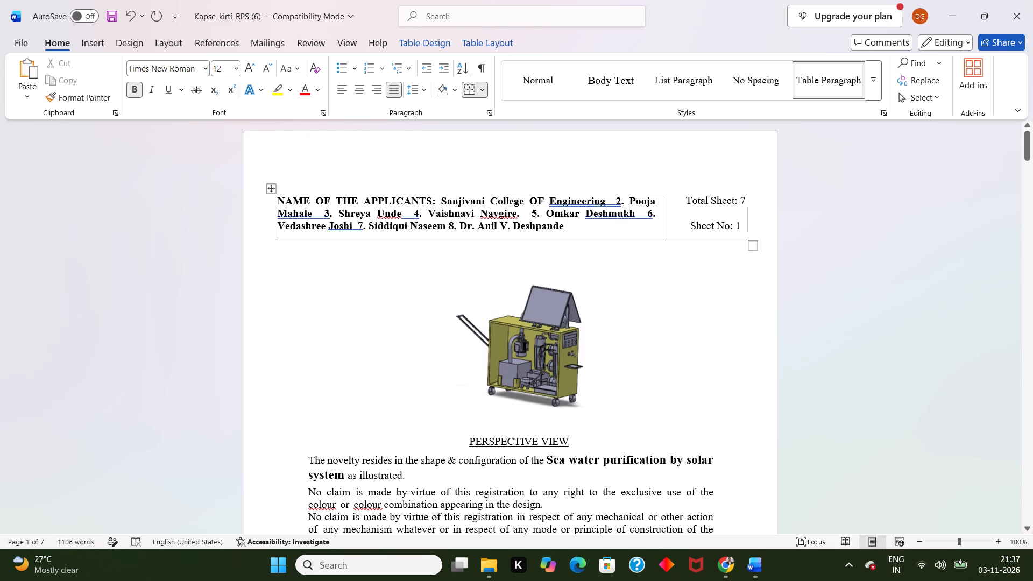
Number the first applicant on sheet 1 by inserting "1. " before Sanjivani College OF Engineering.
left_click(440, 202)
key("1")
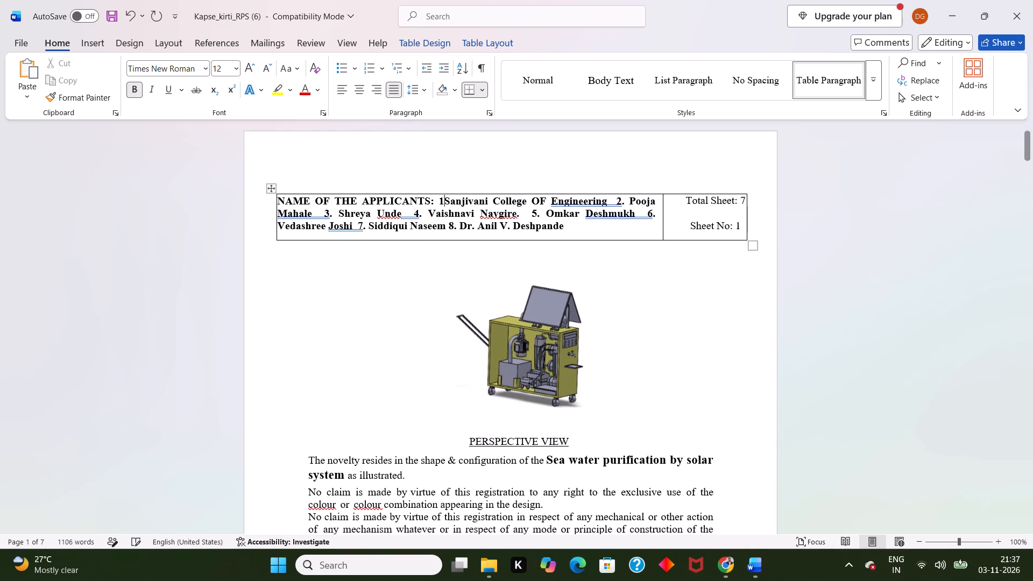
key("period")
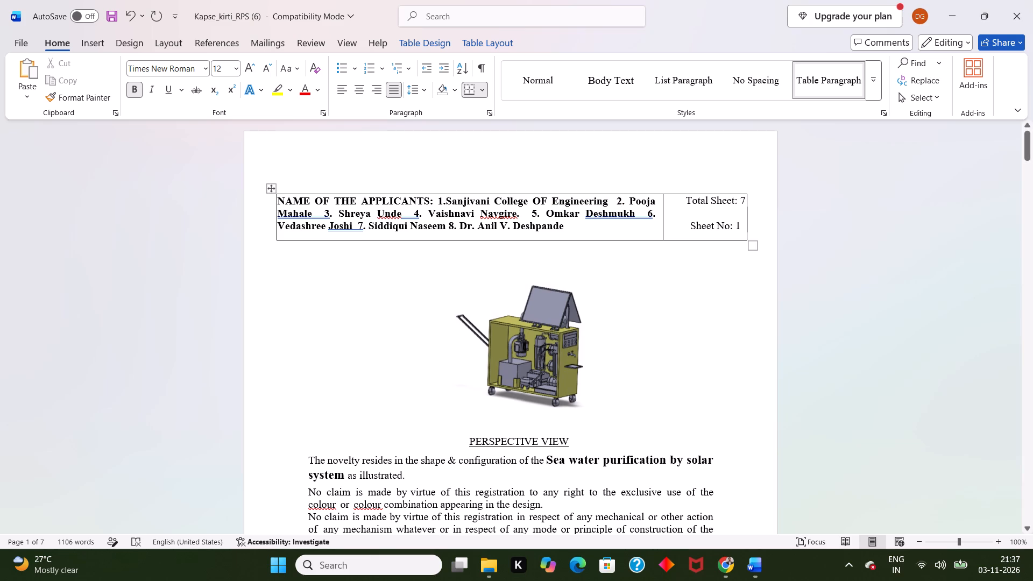
key("space")
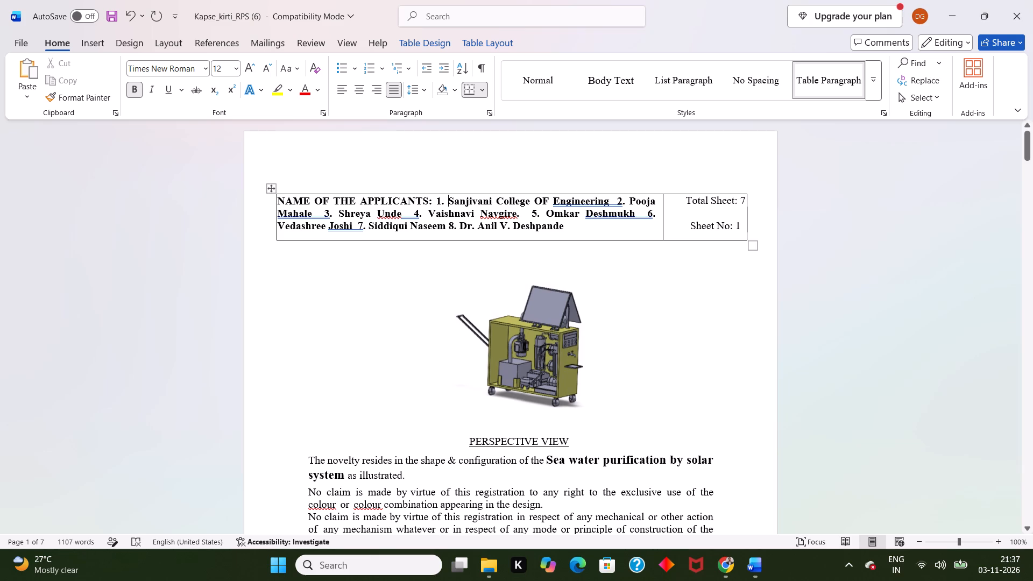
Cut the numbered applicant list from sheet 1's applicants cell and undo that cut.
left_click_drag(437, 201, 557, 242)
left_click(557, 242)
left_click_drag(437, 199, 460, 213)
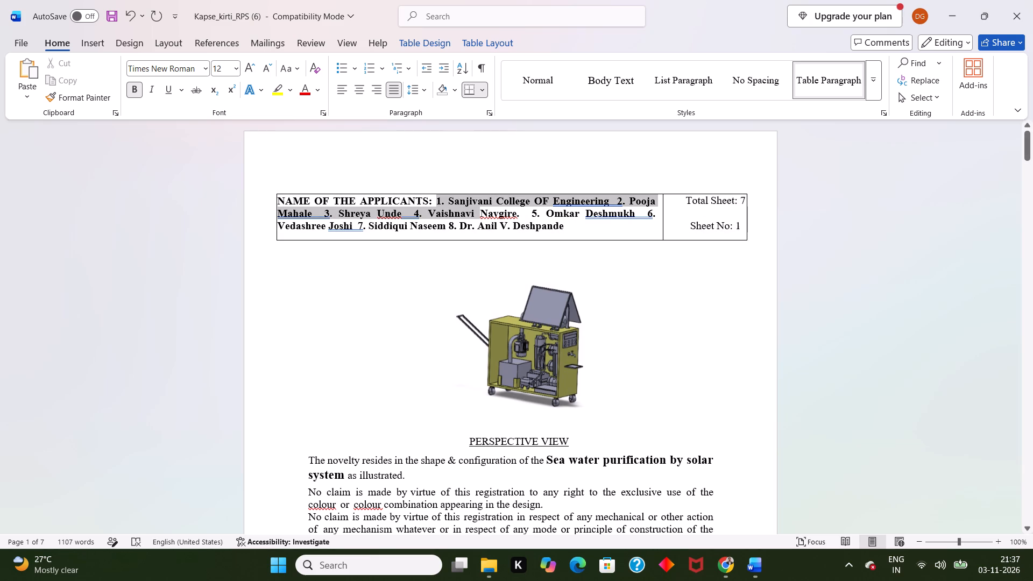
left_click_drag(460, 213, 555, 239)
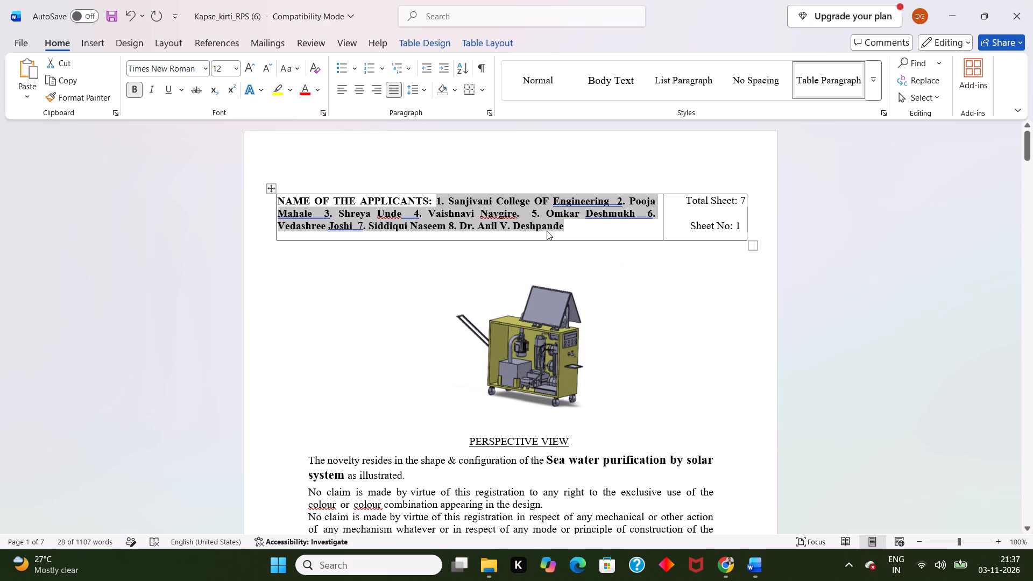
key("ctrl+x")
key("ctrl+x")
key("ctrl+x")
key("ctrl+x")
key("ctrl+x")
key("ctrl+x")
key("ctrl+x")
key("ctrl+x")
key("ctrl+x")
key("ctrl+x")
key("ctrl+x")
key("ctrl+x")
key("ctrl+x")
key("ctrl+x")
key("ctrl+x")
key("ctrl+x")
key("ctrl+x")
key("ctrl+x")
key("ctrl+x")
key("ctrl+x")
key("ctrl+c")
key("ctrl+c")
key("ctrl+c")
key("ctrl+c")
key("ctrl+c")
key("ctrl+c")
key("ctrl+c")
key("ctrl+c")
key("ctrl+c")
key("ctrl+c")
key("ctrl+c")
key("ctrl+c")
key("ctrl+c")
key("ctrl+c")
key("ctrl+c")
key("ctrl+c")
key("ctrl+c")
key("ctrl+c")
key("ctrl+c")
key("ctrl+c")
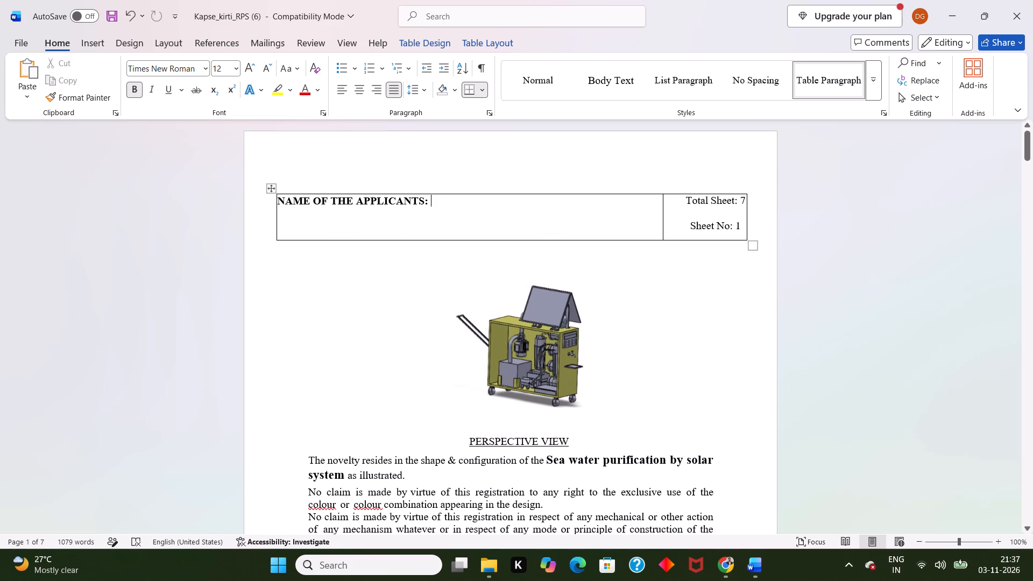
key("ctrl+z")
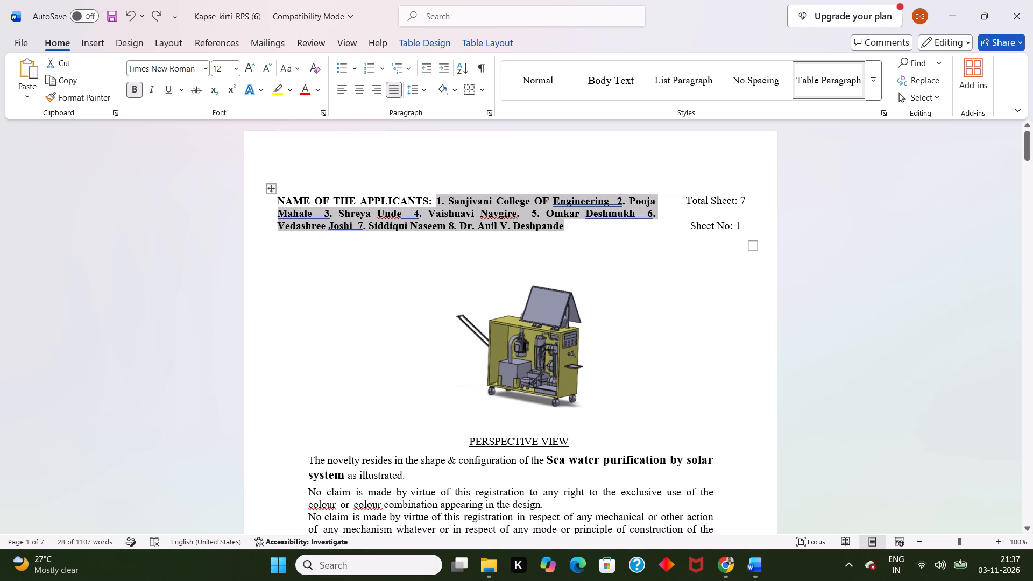
Copy sheet 1's numbered applicant list and replace the applicant names in sheet 2's Top View page header with it.
key("ctrl+c")
scroll(517, 247, "down", 20)
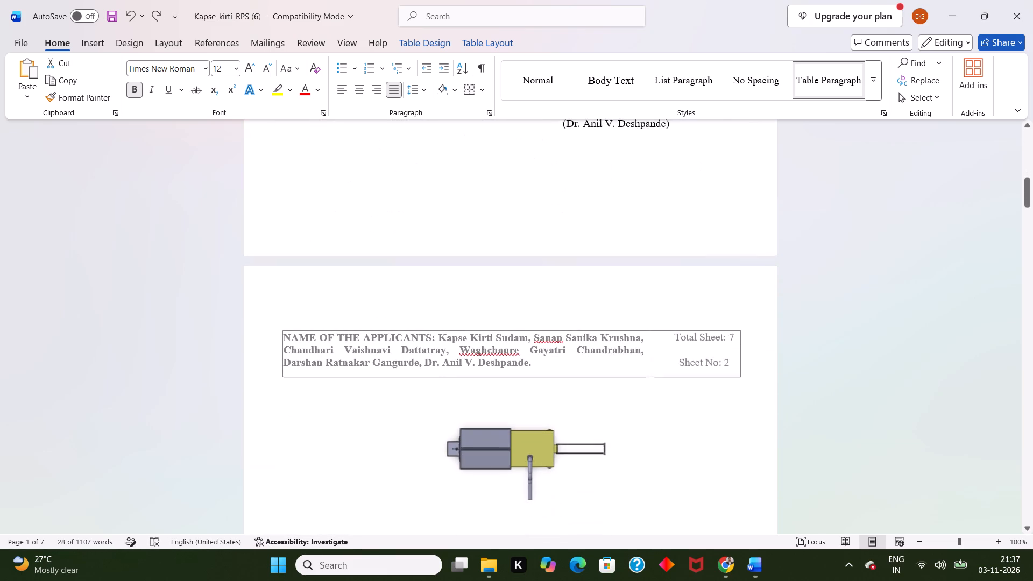
scroll(454, 341, "down", 5)
double_click(461, 186)
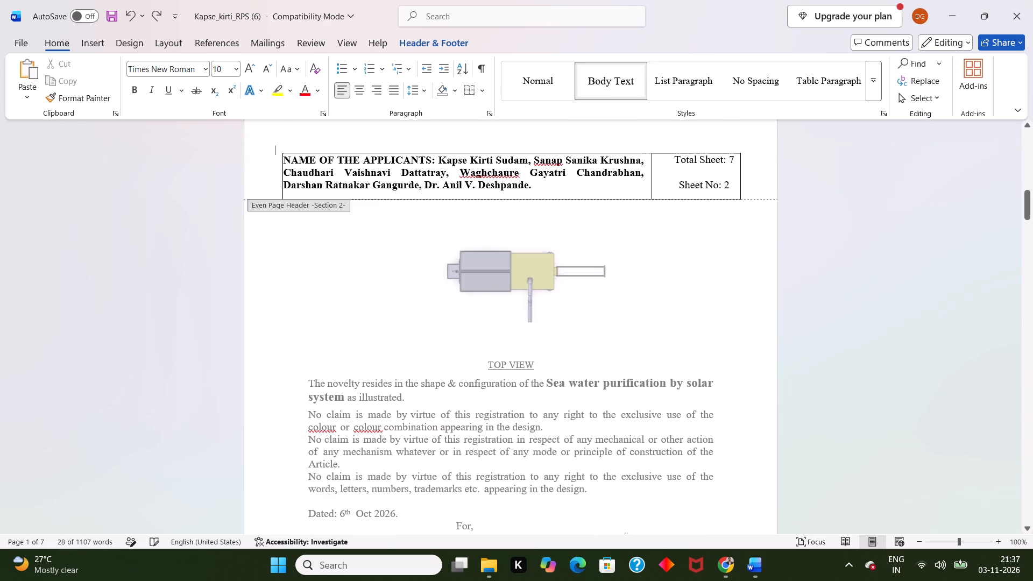
left_click_drag(438, 157, 516, 187)
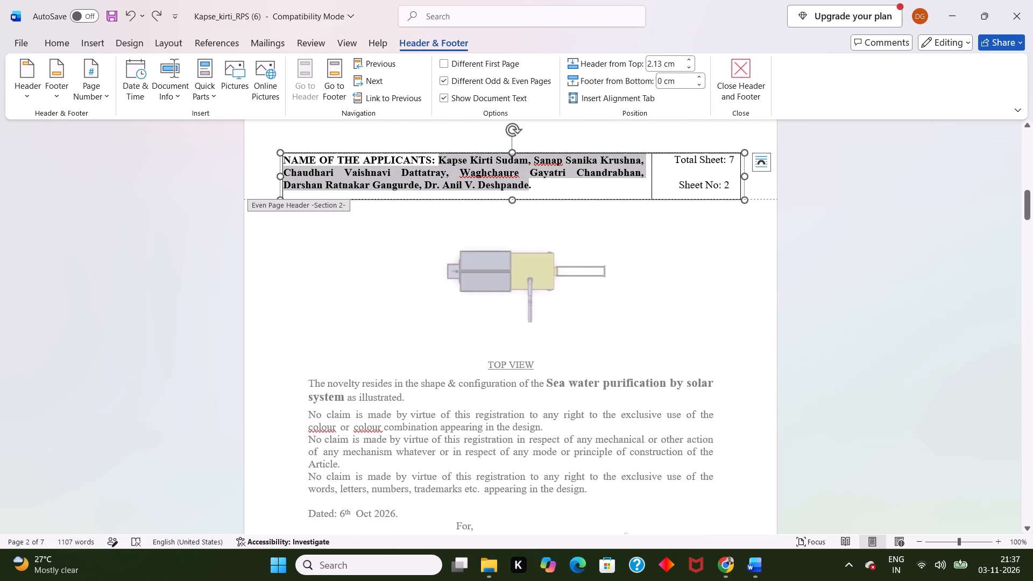
left_click(516, 187)
left_click_drag(519, 187, 533, 185)
left_click_drag(440, 158, 472, 178)
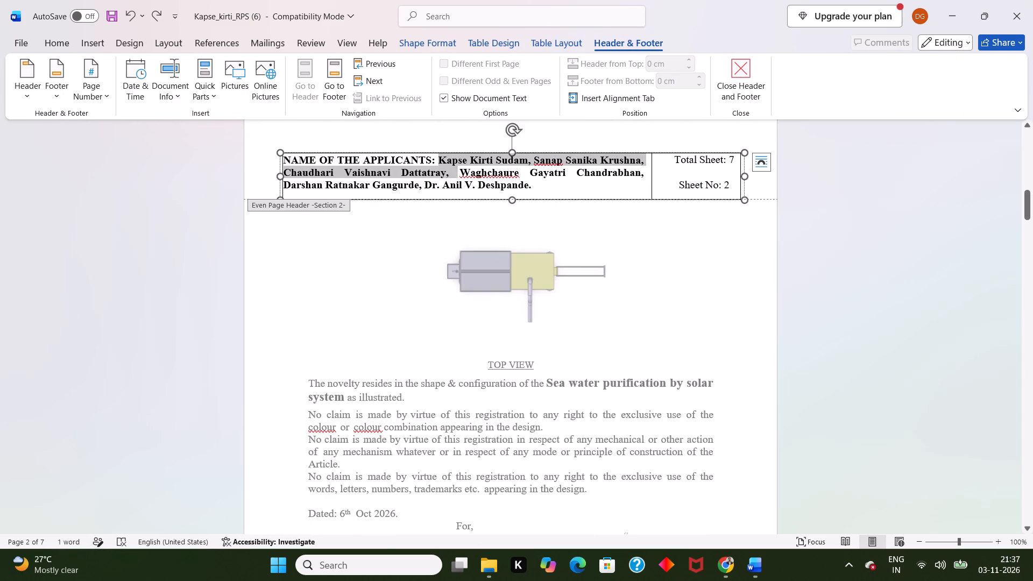
left_click_drag(472, 178, 514, 183)
triple_click(514, 183)
left_click(472, 183)
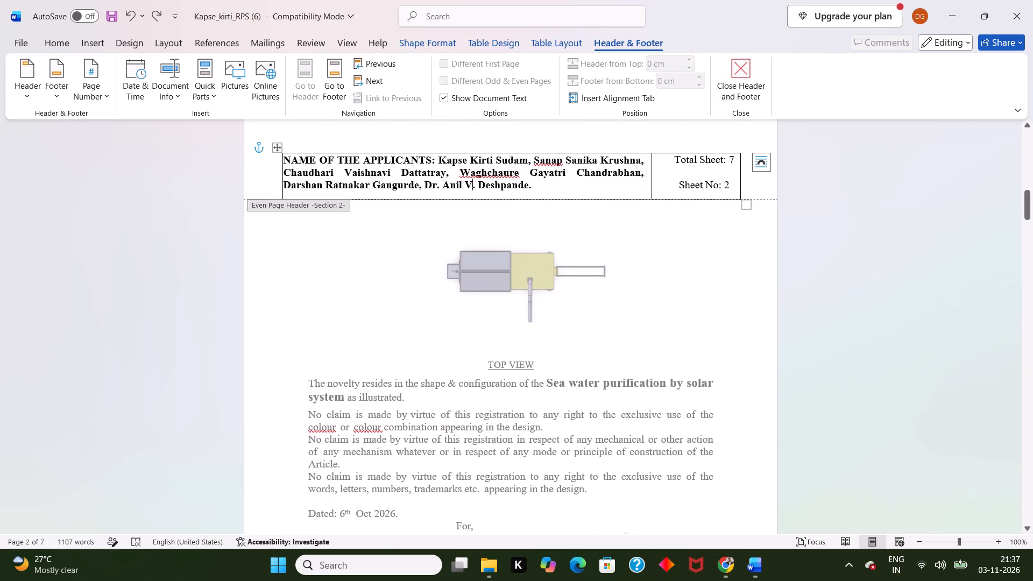
left_click_drag(440, 158, 533, 185)
key("ctrl+v")
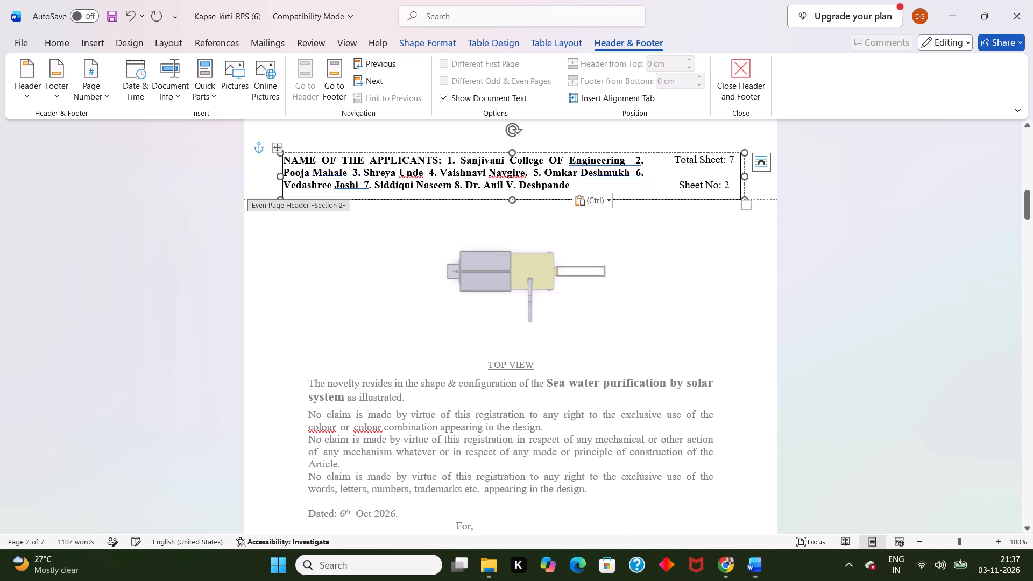
Replace the applicant names in sheet 3's Bottom View page header with the copied numbered list.
scroll(444, 171, "down", 20)
scroll(444, 171, "down", 4)
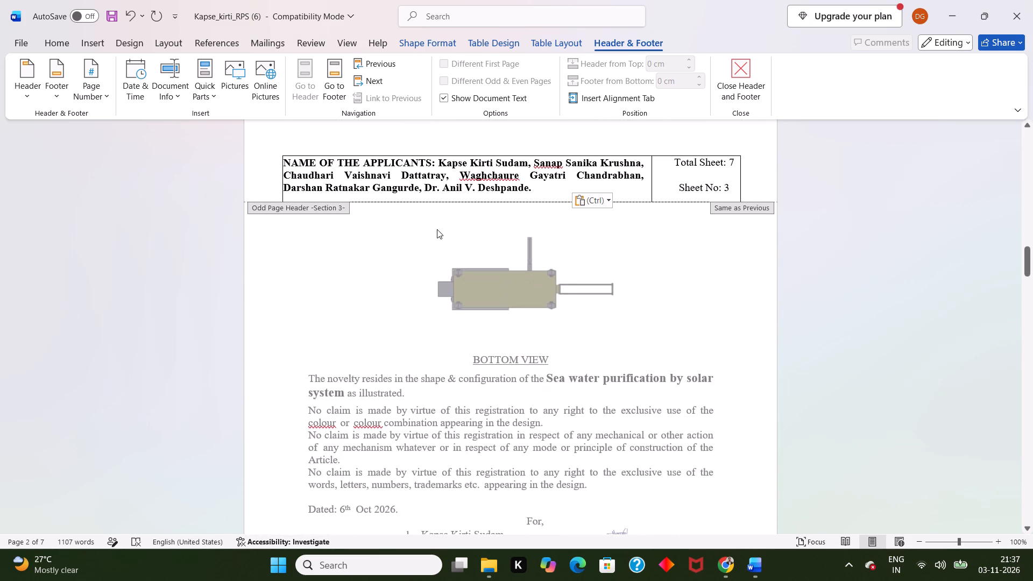
left_click_drag(437, 161, 520, 186)
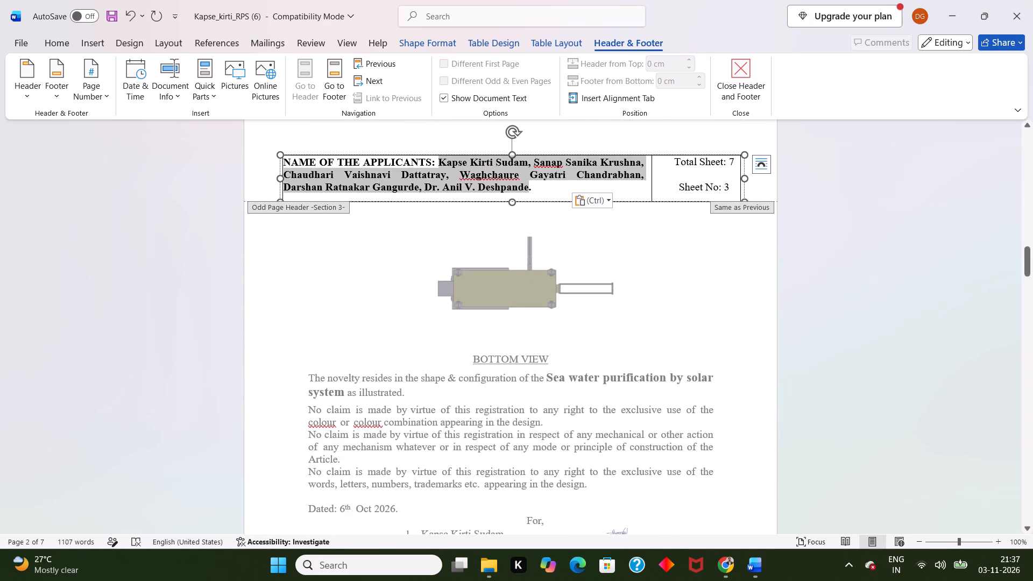
left_click_drag(520, 186, 526, 187)
left_click_drag(526, 187, 532, 188)
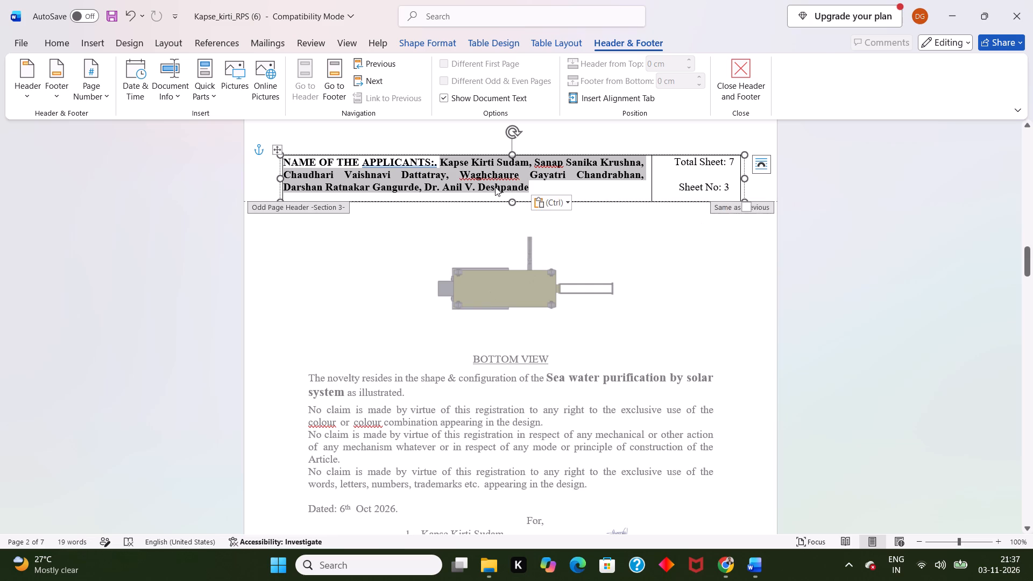
key("ctrl+v")
Paste the copied applicant list over the names in sheet 4's Front View page header.
scroll(489, 195, "down", 20)
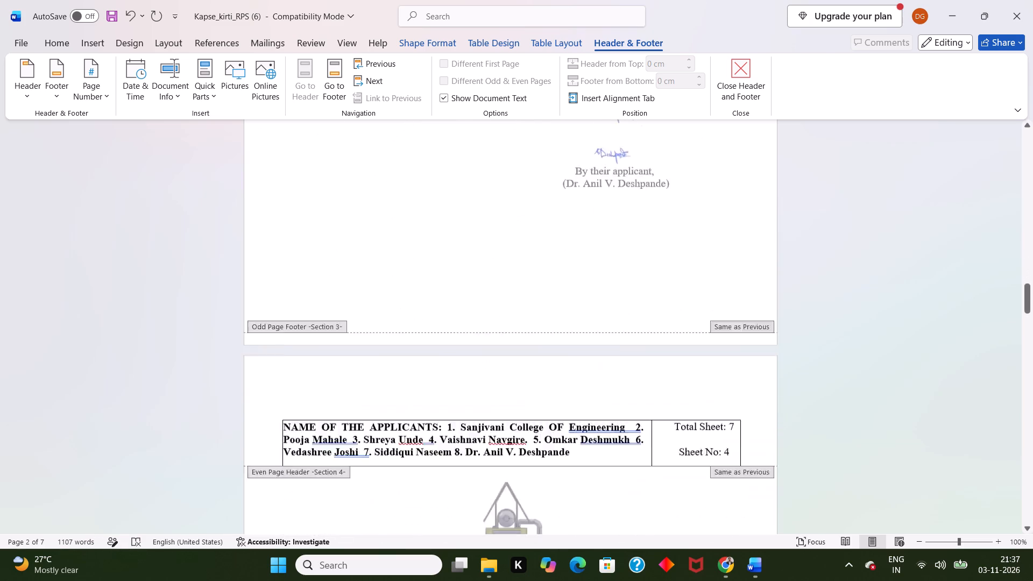
left_click_drag(445, 268, 533, 301)
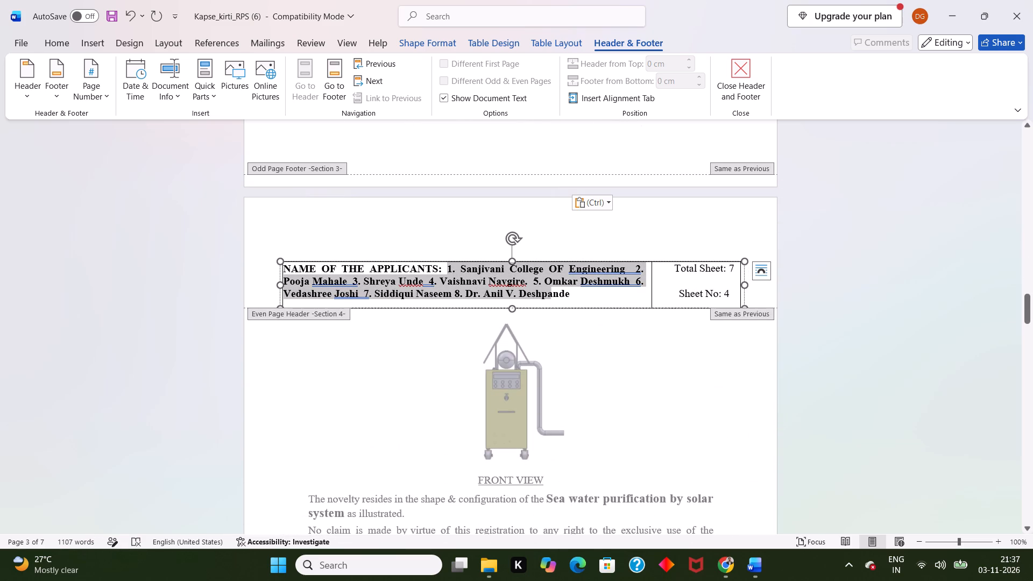
left_click_drag(533, 301, 569, 302)
key("ctrl+v")
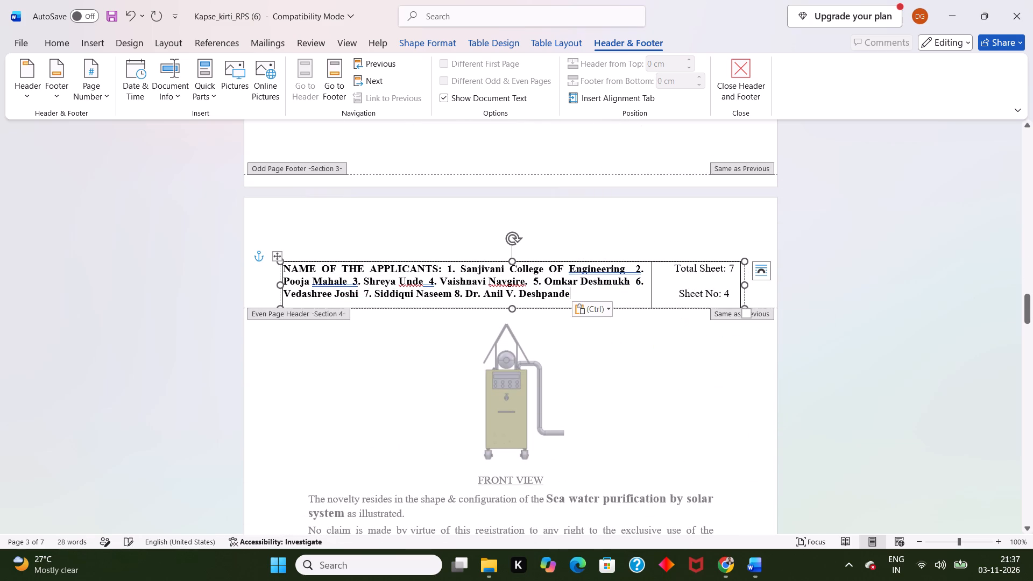
Paste the copied applicant list over the names and stray period in sheet 5's Back View page header.
scroll(564, 303, "down", 12)
scroll(548, 465, "down", 10)
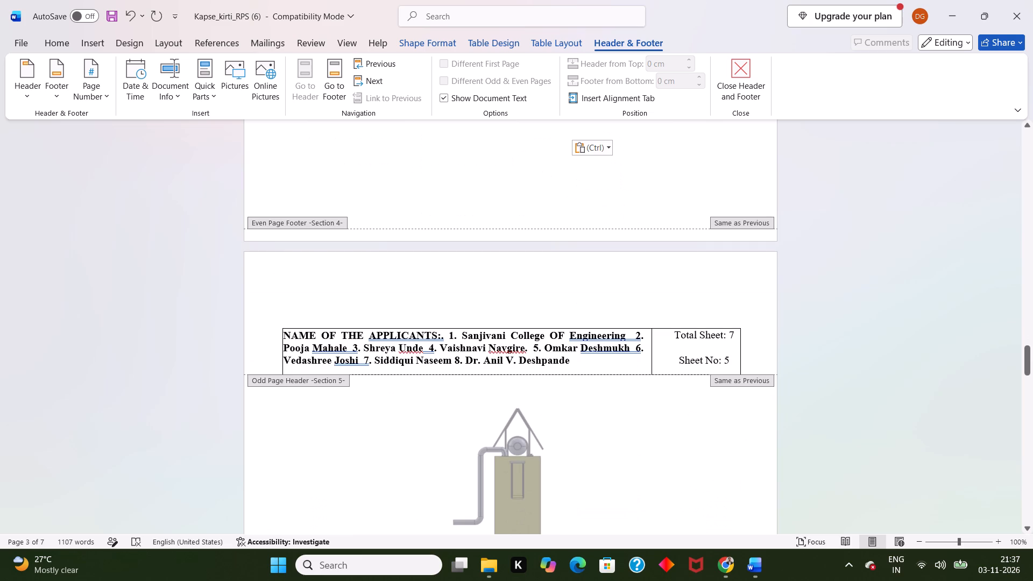
left_click_drag(444, 332, 561, 369)
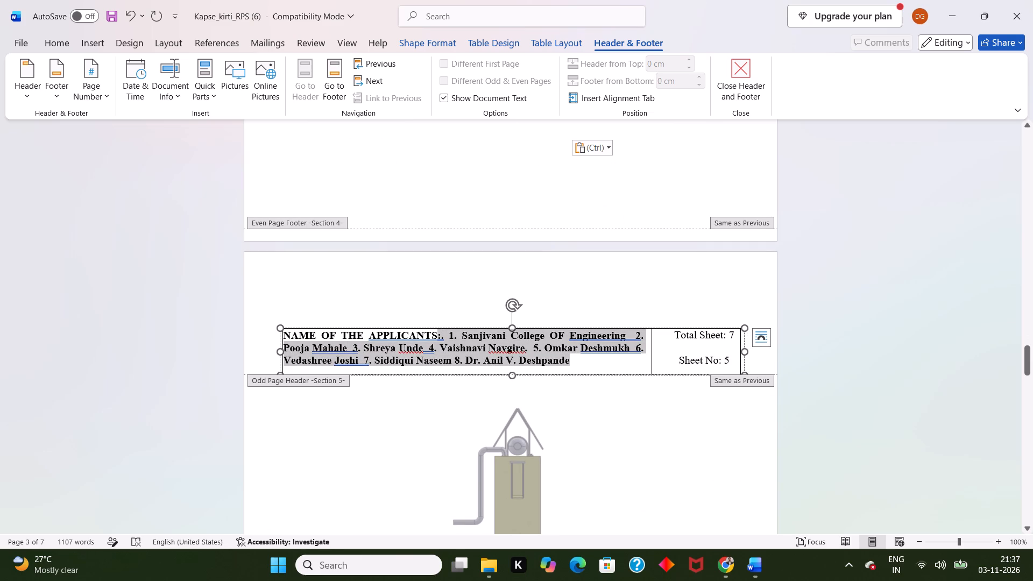
key("ctrl+v")
Leave the page header and replace the applicant names in sheet 6's Left Hand Side View table with the copied list.
scroll(560, 371, "down", 9)
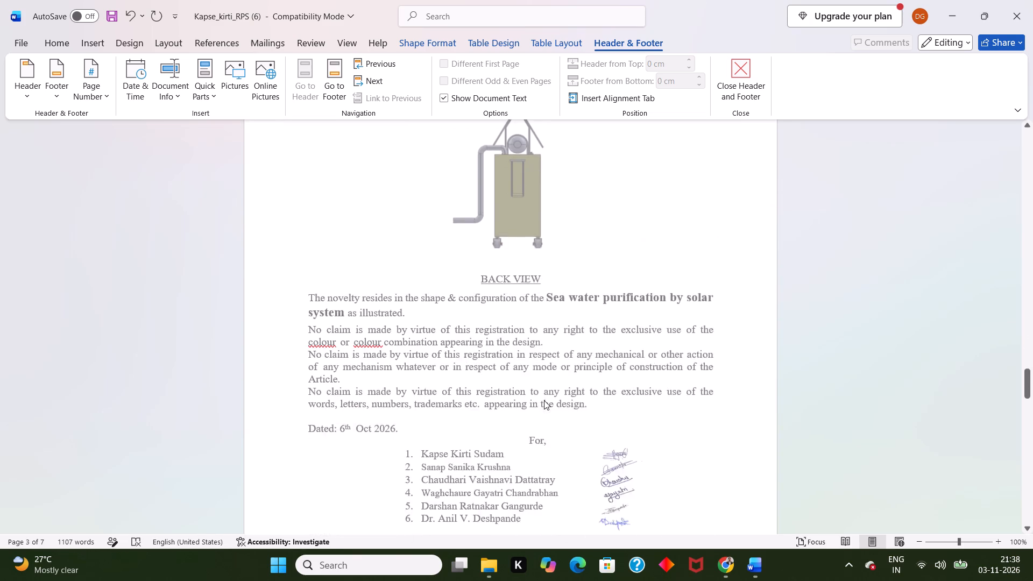
scroll(544, 400, "down", 20)
scroll(544, 400, "down", 1)
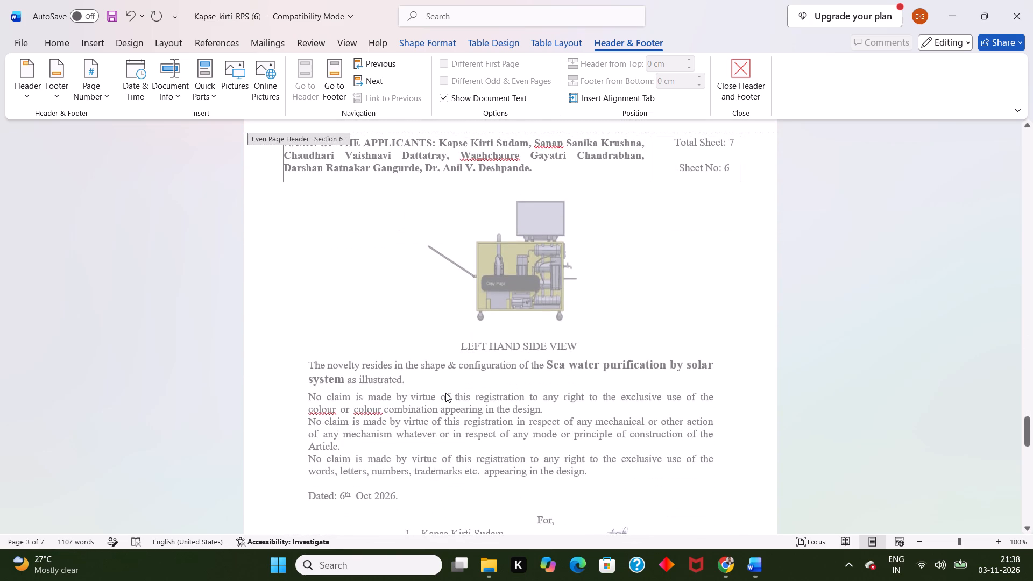
scroll(445, 393, "up", 2)
left_click(426, 211)
left_click(439, 209)
double_click(421, 224)
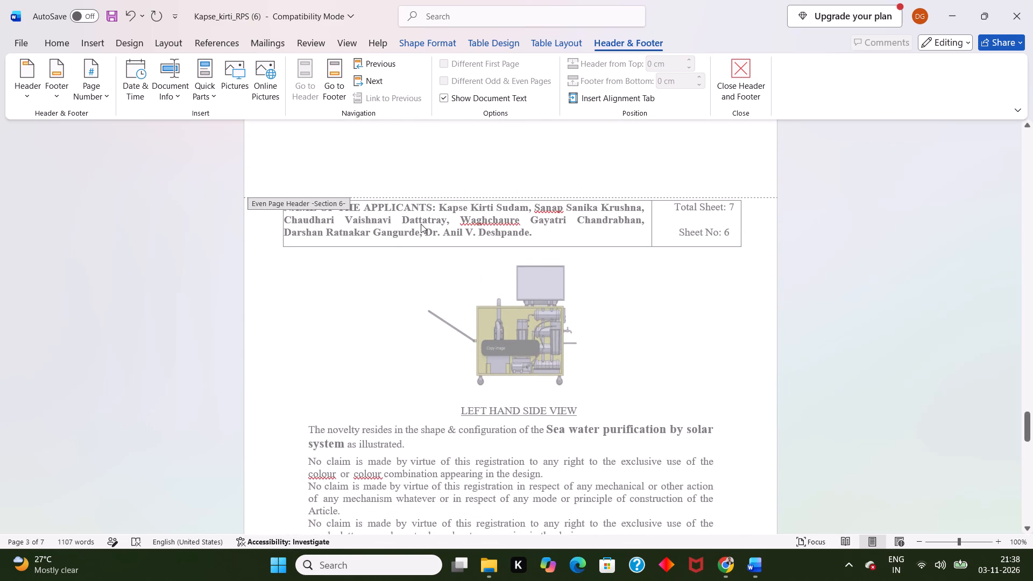
left_click_drag(438, 206, 534, 233)
key("ctrl+v")
Replace the applicant names in sheet 7's Right Hand Side View table with the copied numbered list.
scroll(532, 246, "down", 9)
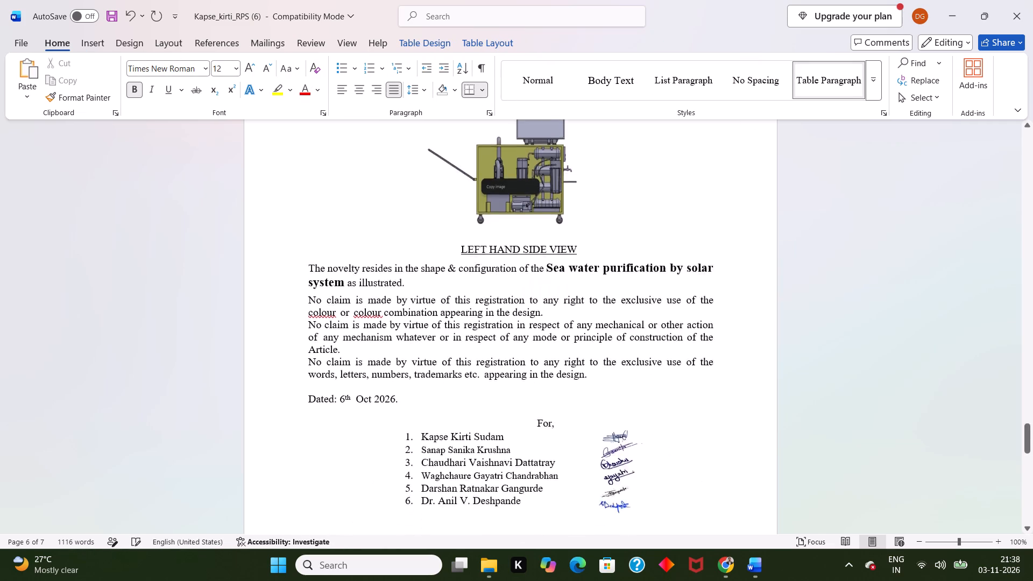
scroll(532, 266, "down", 12)
left_click(436, 268)
left_click_drag(437, 268, 463, 284)
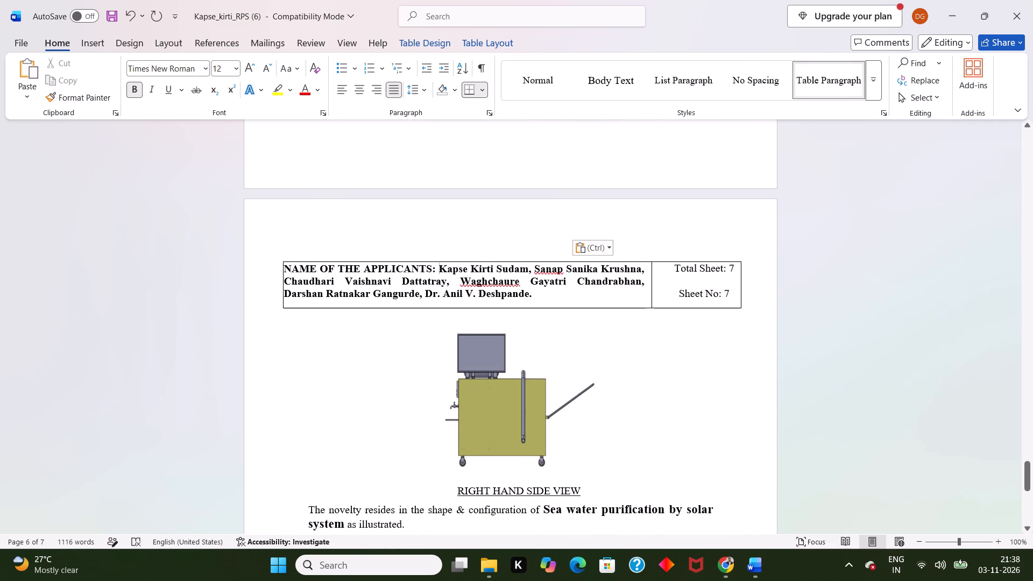
left_click_drag(463, 284, 537, 297)
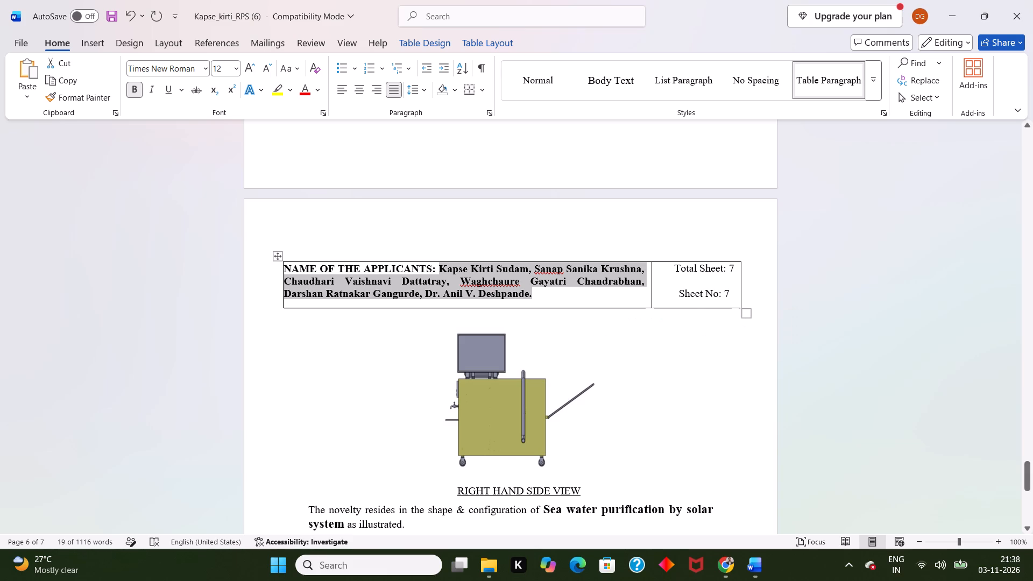
key("ctrl+v")
Review the applicant names, view pictures and signature blocks from sheet 7 back to sheet 2.
scroll(537, 297, "down", 16)
scroll(530, 312, "up", 1)
scroll(527, 318, "down", 4)
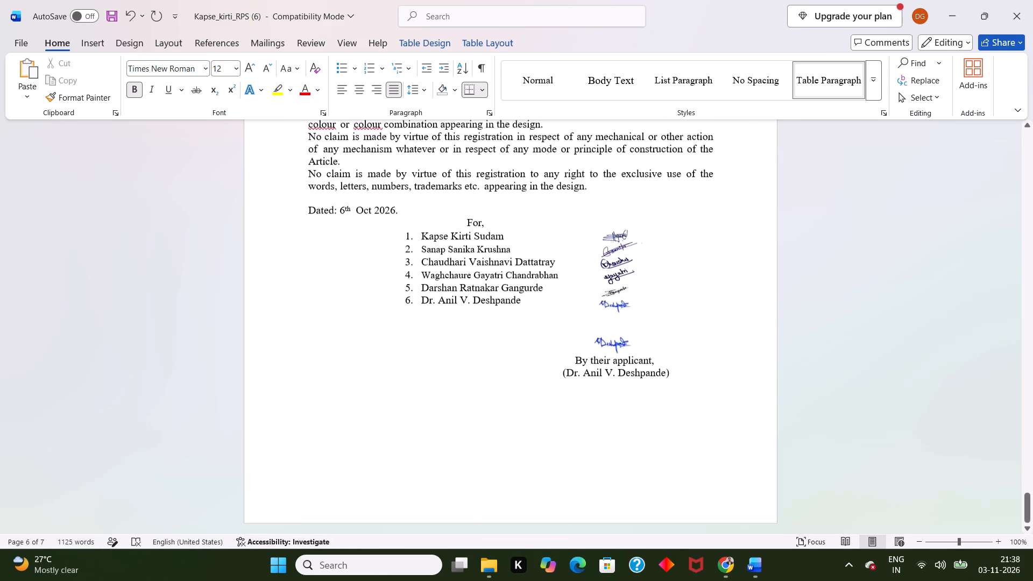
scroll(477, 315, "up", 15)
scroll(476, 318, "up", 13)
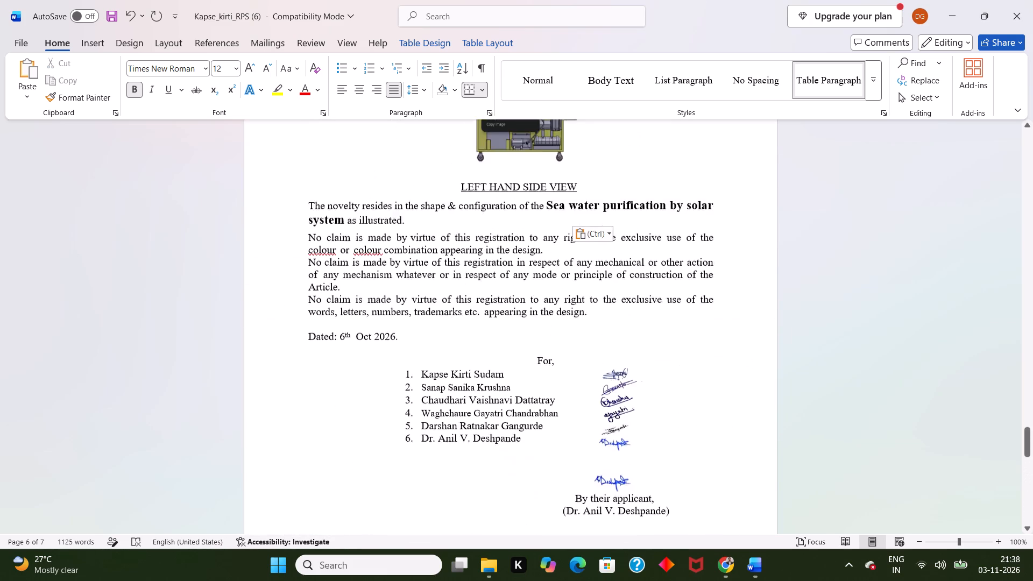
scroll(476, 318, "up", 20)
scroll(476, 318, "up", 20)
scroll(476, 318, "up", 2)
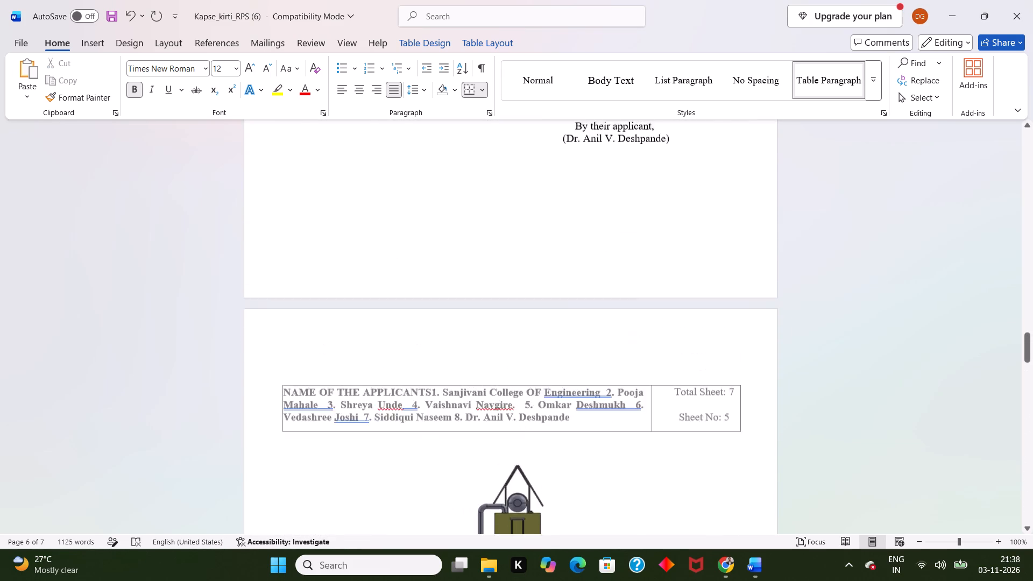
scroll(476, 318, "up", 13)
scroll(476, 318, "up", 15)
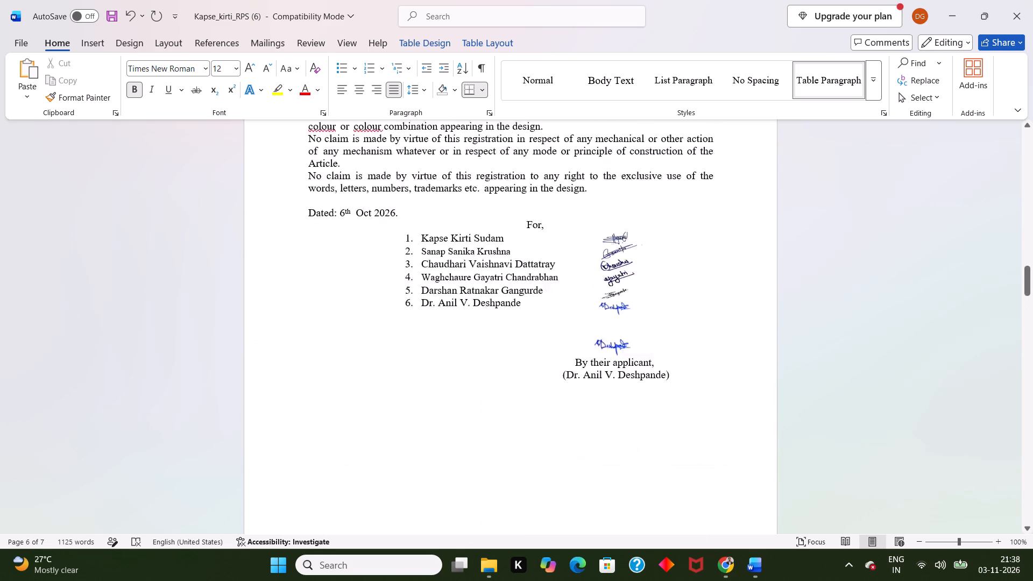
scroll(476, 318, "up", 15)
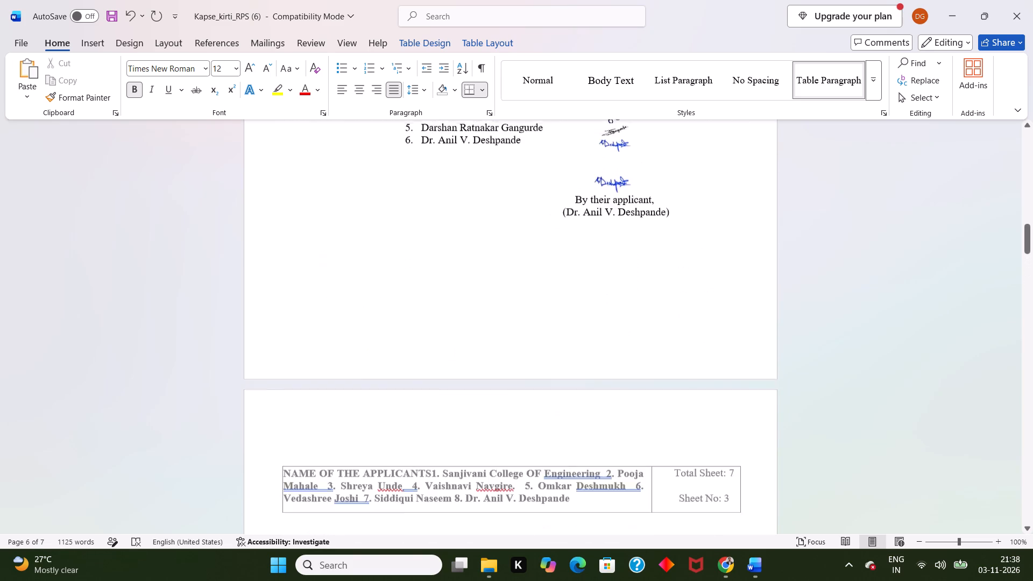
scroll(476, 318, "up", 19)
scroll(476, 318, "down", 1)
scroll(476, 318, "up", 5)
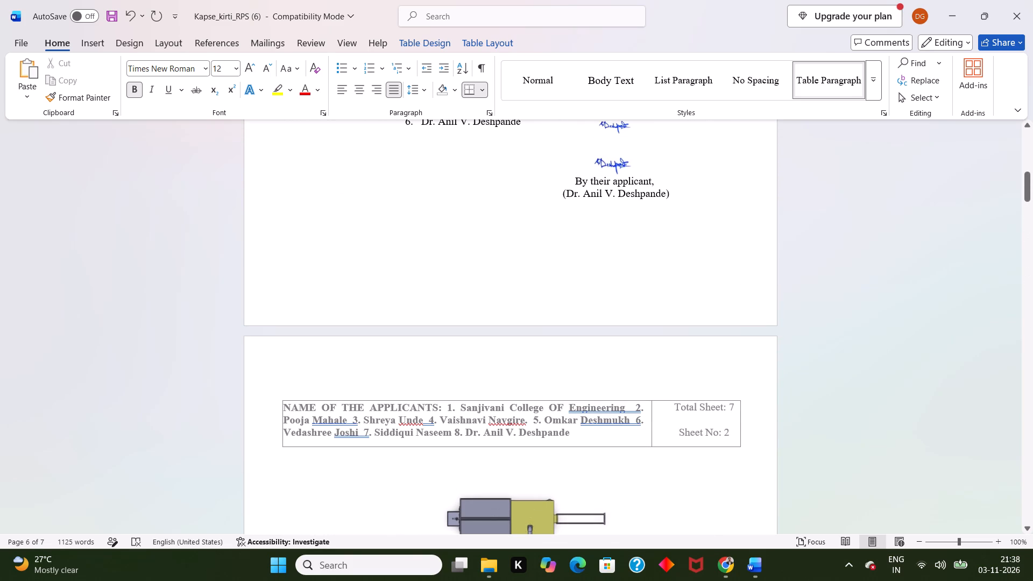
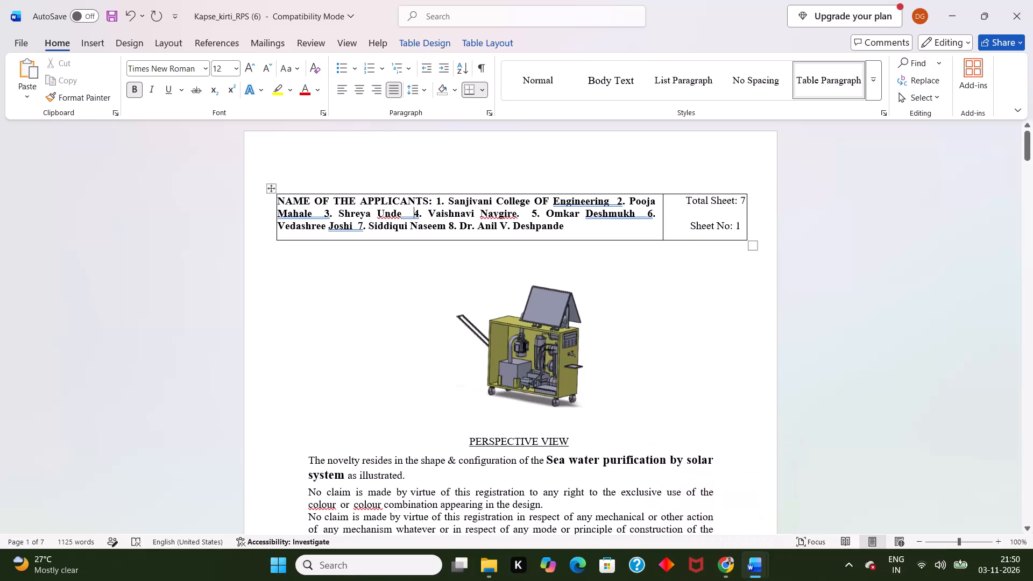
Copy the college name, Sanjivani College OF Engineering, from the applicants table at the top of sheet 1.
scroll(577, 379, "down", 1)
scroll(577, 378, "up", 1)
scroll(411, 199, "down", 2)
scroll(440, 175, "up", 2)
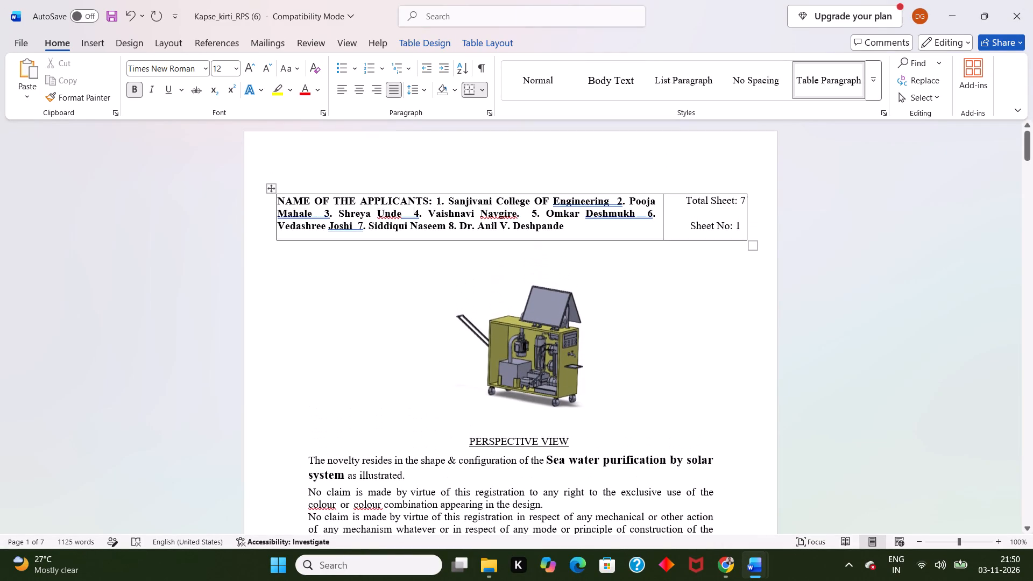
left_click(446, 198)
left_click_drag(446, 198, 599, 204)
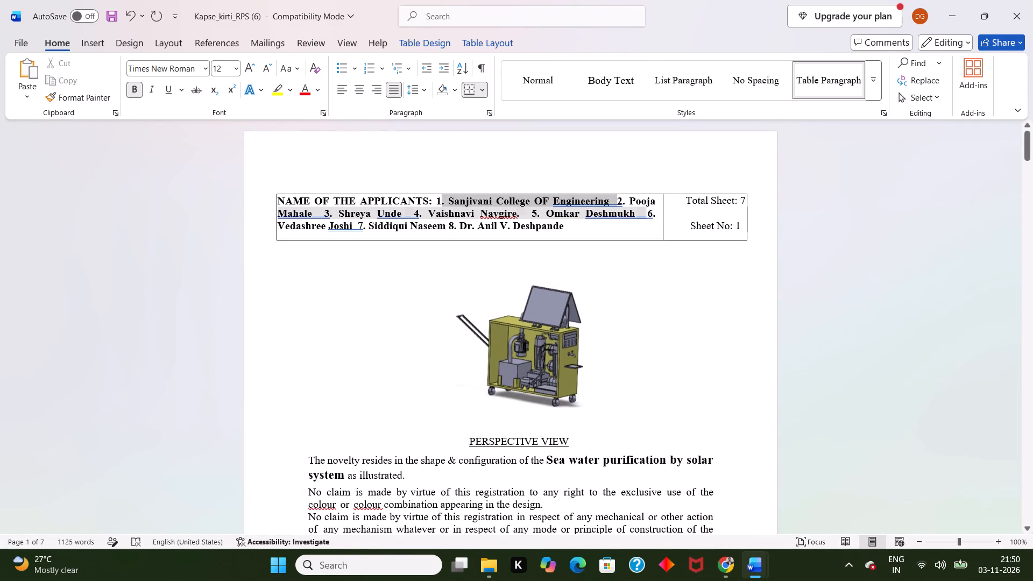
left_click_drag(599, 204, 605, 197)
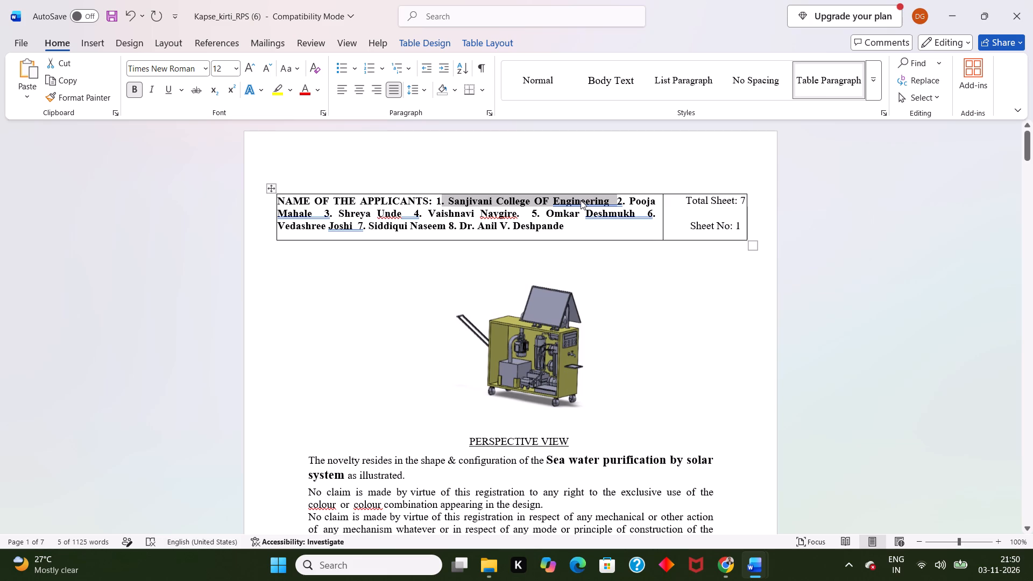
key("ctrl+c")
Replace the first name in sheet 1's signature list with the copied college name, removing the stray leading period and space.
scroll(513, 342, "down", 7)
left_click_drag(421, 388, 442, 389)
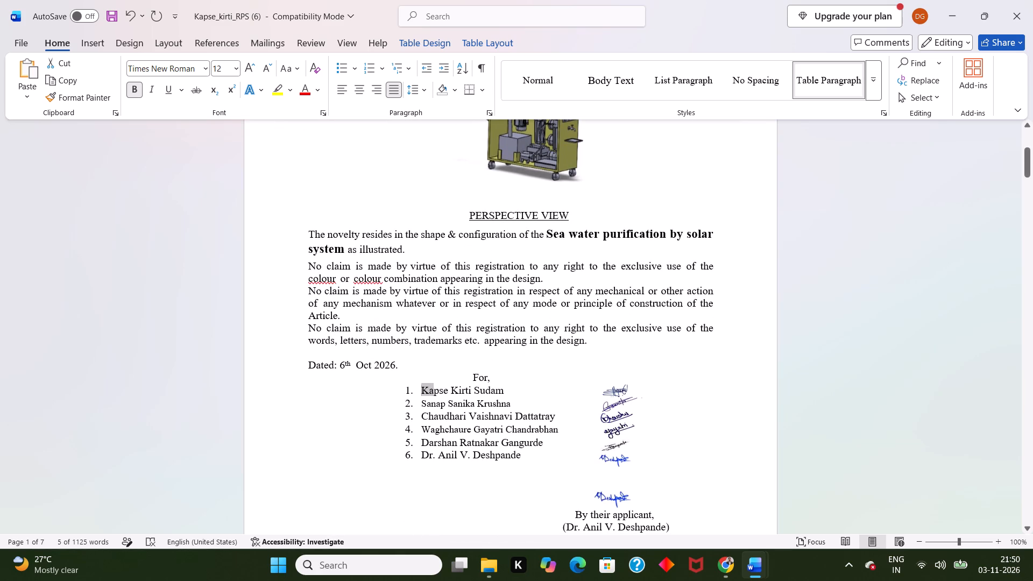
left_click_drag(442, 389, 497, 392)
left_click(497, 392)
left_click(509, 388)
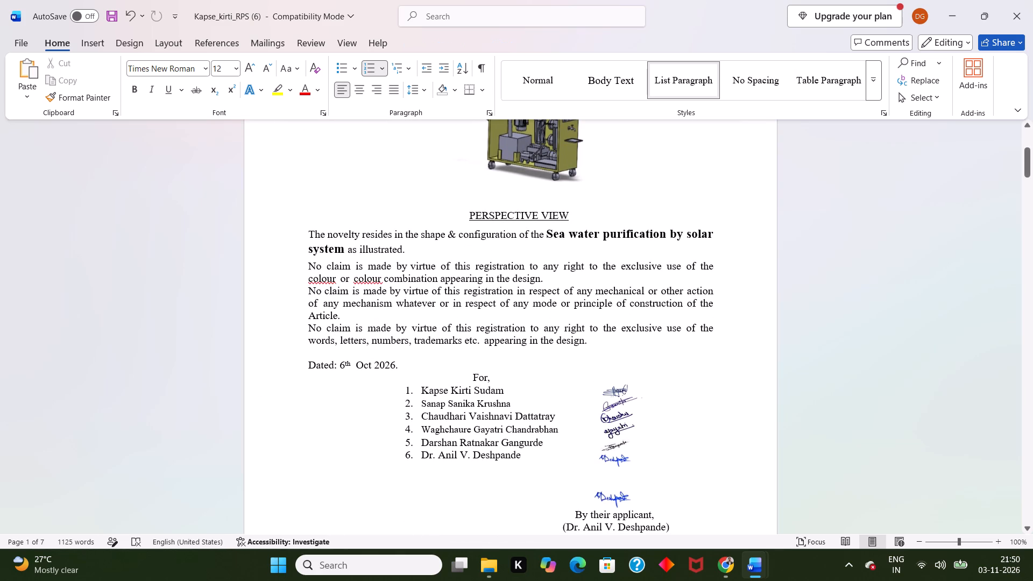
key("BackSpace")
key("BackSpace")
key("BackSpace")
key("BackSpace")
key("BackSpace")
key("BackSpace")
key("BackSpace")
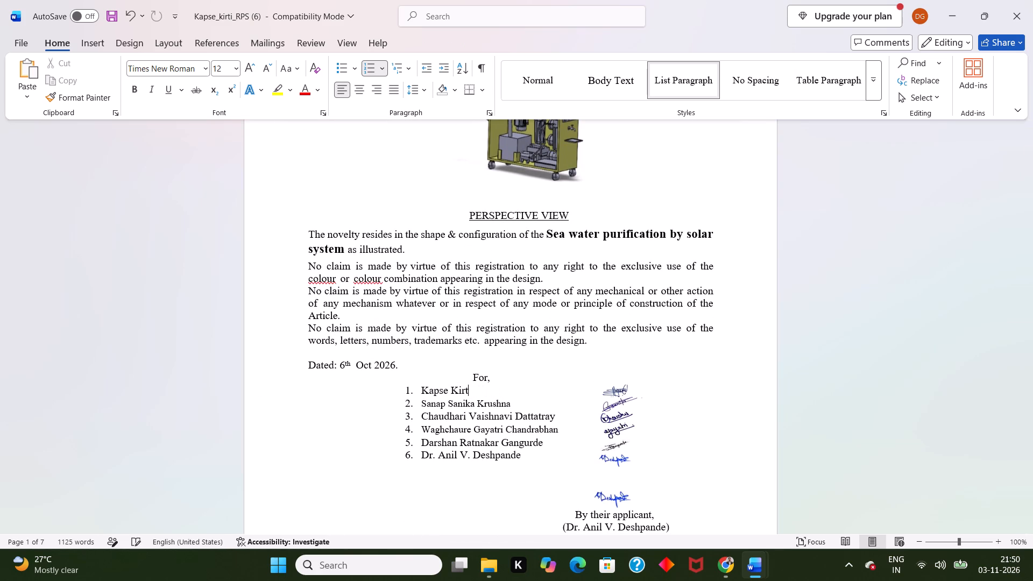
key("BackSpace")
key("BackSpace")
key("BackSpace")
key("BackSpace")
key("BackSpace")
key("BackSpace")
key("BackSpace")
key("BackSpace")
key("BackSpace")
key("BackSpace")
key("ctrl+v")
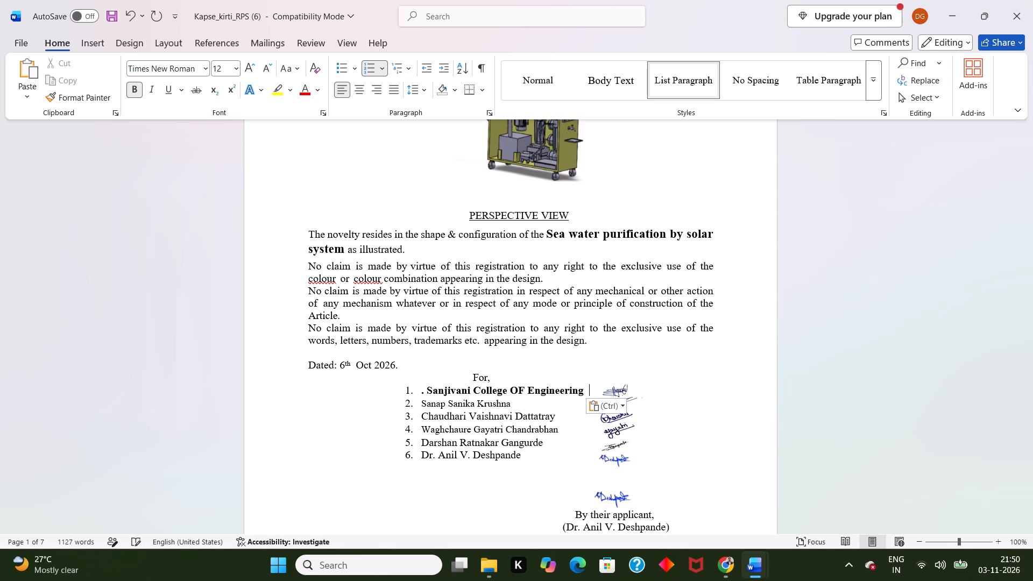
left_click(426, 390)
key("BackSpace")
key("BackSpace")
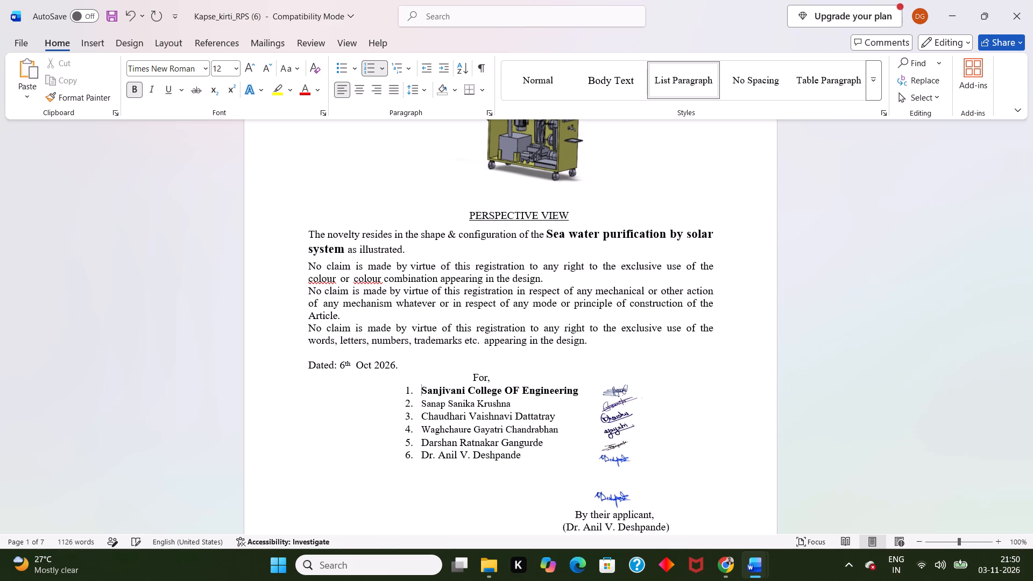
Replace the second name in sheet 1's signature list with the second applicant's name from the table above.
scroll(443, 174, "up", 8)
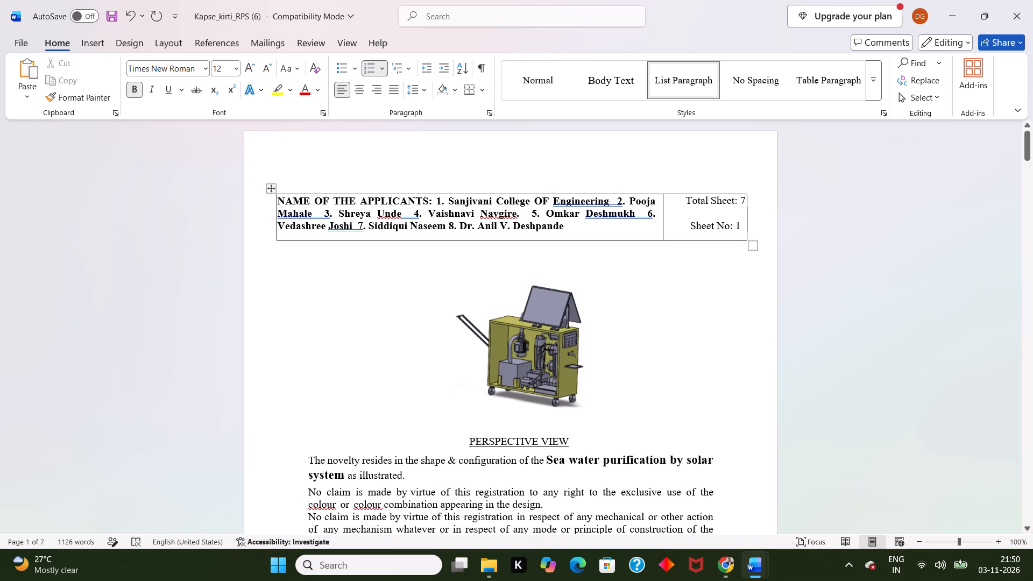
scroll(591, 359, "down", 8)
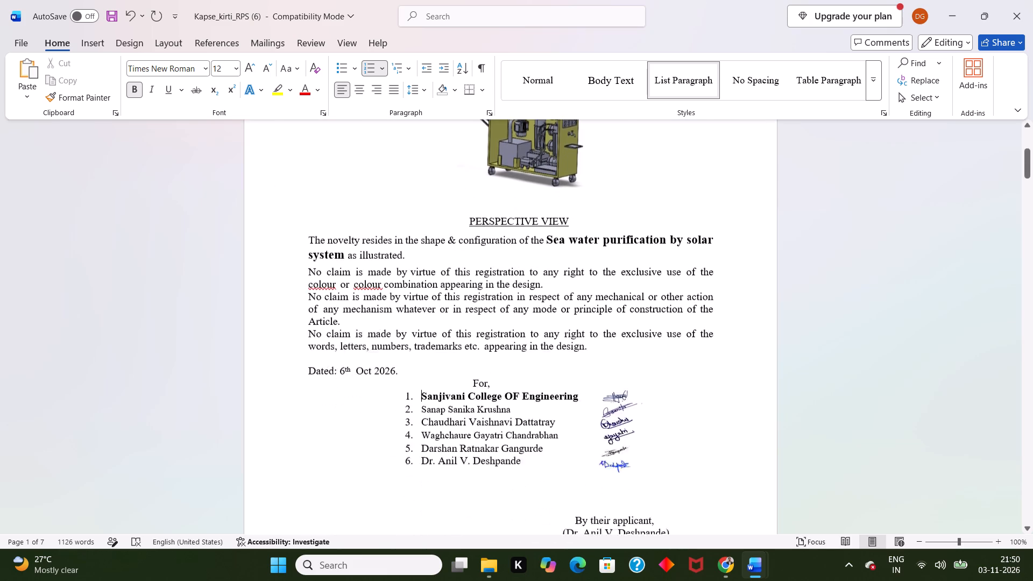
left_click(514, 367)
key("BackSpace")
key("BackSpace")
key("BackSpace")
key("BackSpace")
key("BackSpace")
key("BackSpace")
key("BackSpace")
key("BackSpace")
key("BackSpace")
key("BackSpace")
key("BackSpace")
key("BackSpace")
key("BackSpace")
key("BackSpace")
key("BackSpace")
key("BackSpace")
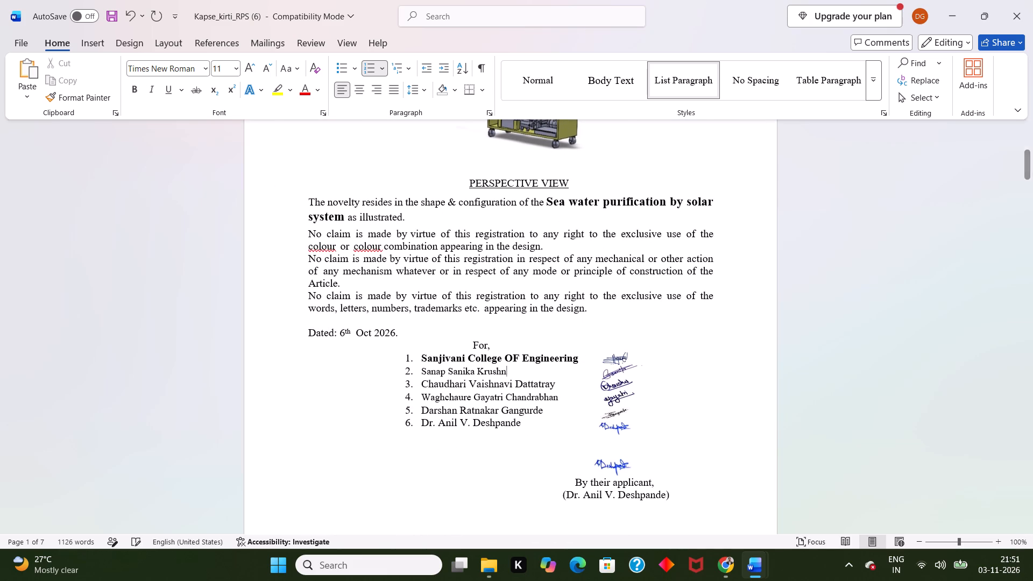
key("BackSpace")
key("BackSpace")
key("BackSpace")
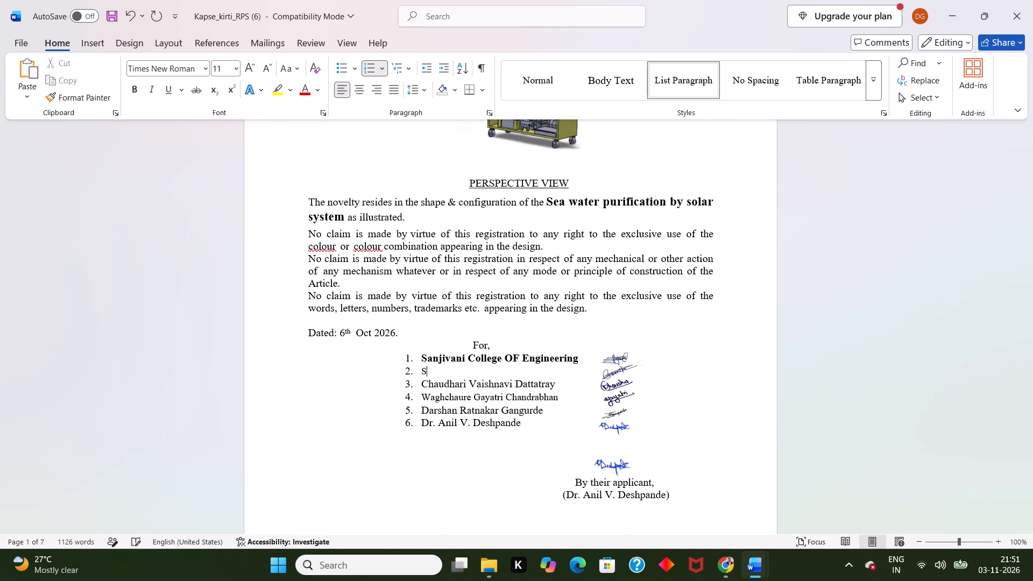
key("BackSpace")
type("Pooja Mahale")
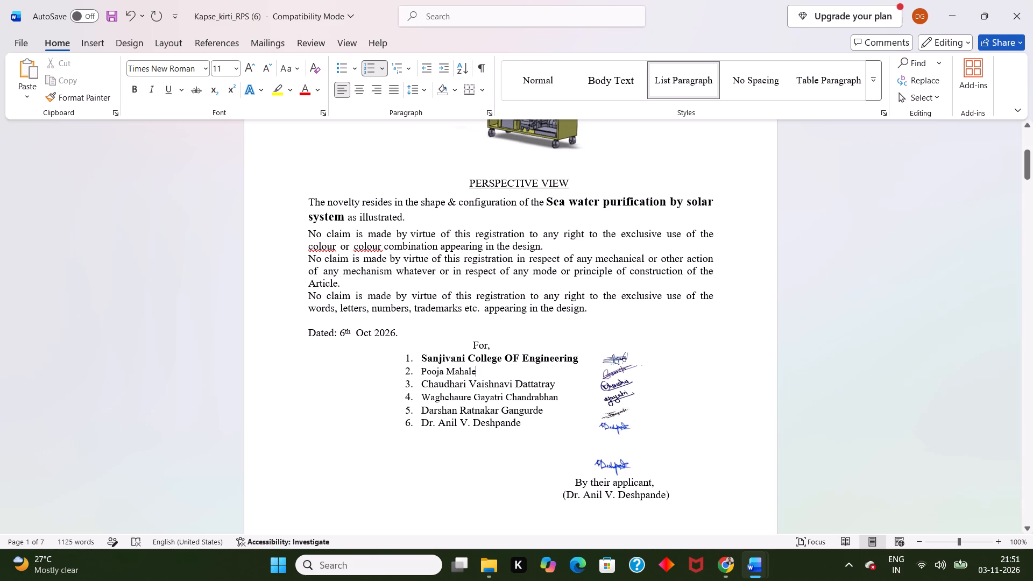
Replace the third entry in sheet 1's signature list with the third applicant's name on its own numbered line, with the surname capitalised.
triple_click(555, 382)
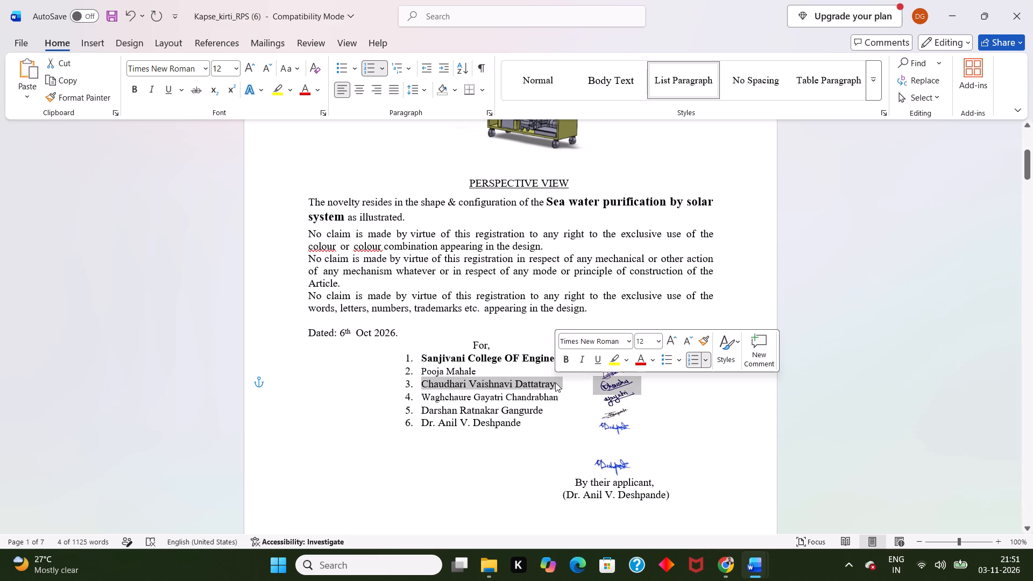
key("BackSpace")
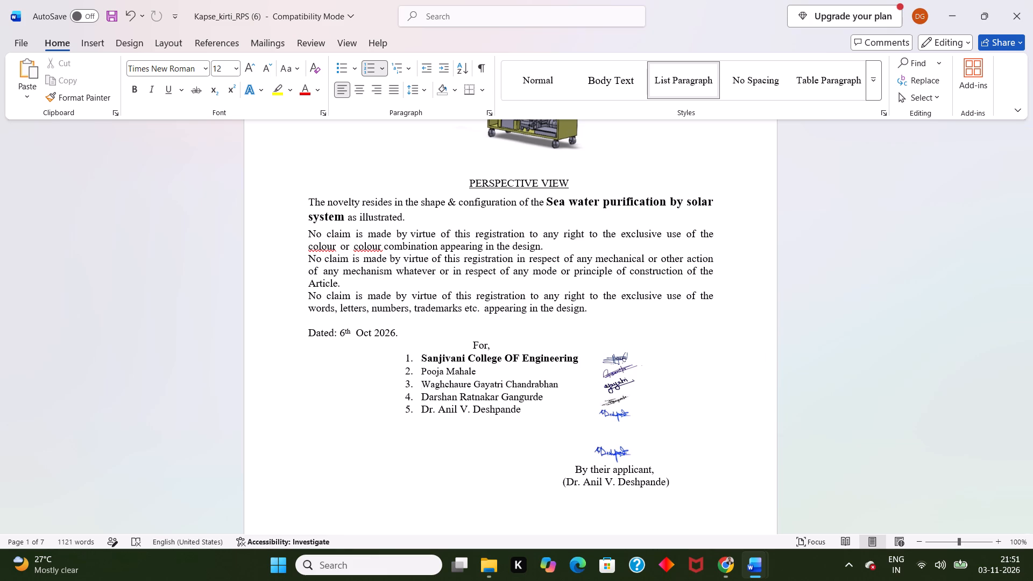
scroll(543, 387, "up", 10)
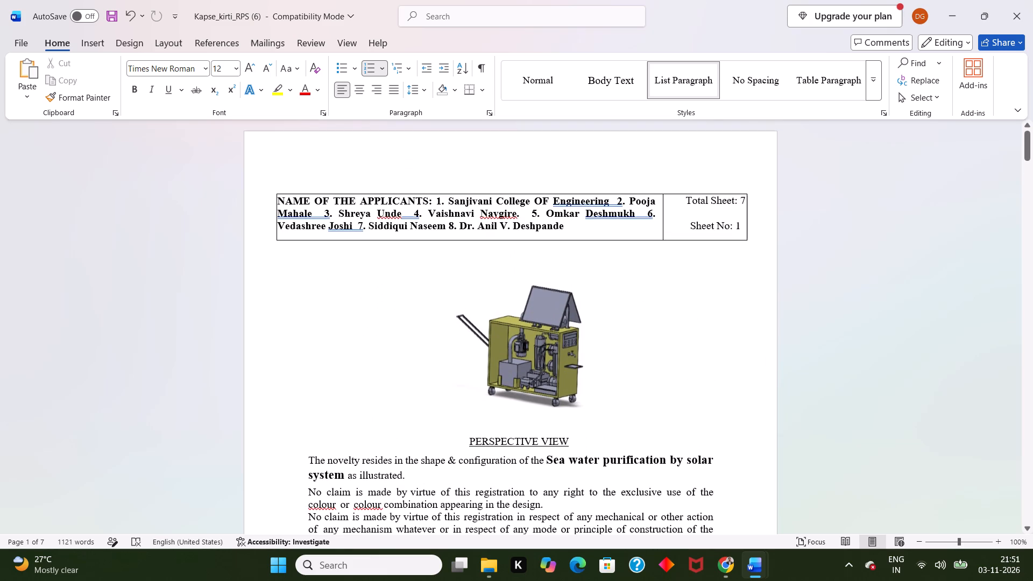
left_click(340, 212)
left_click_drag(339, 214, 366, 218)
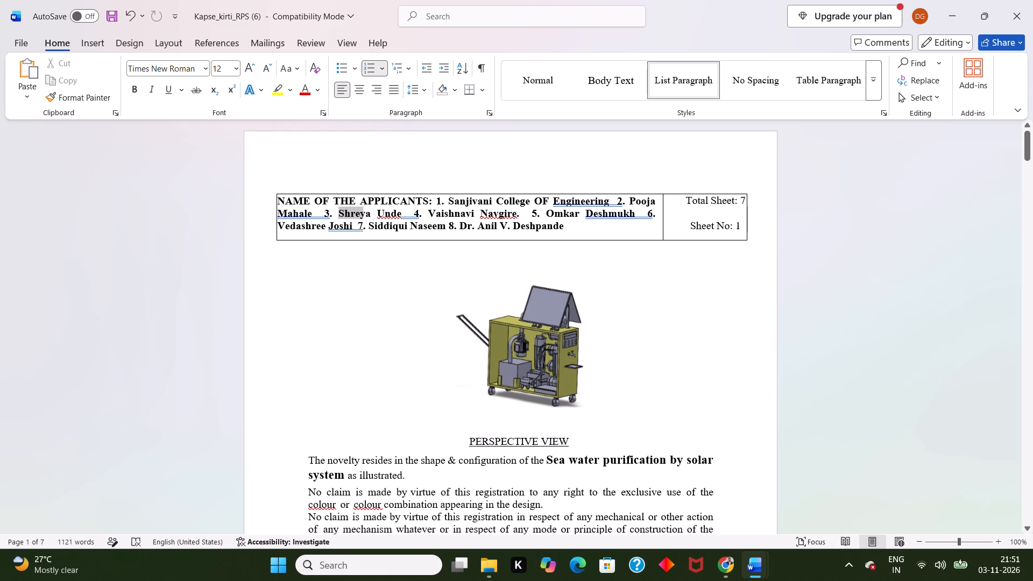
left_click_drag(366, 218, 394, 214)
double_click(394, 214)
double_click(397, 214)
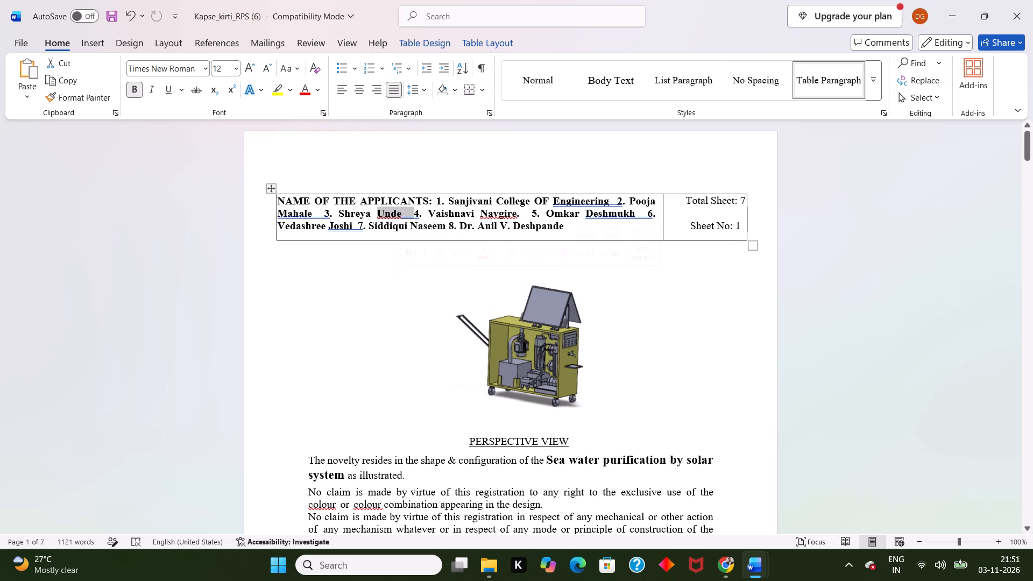
left_click_drag(340, 215, 393, 216)
left_click_drag(393, 216, 400, 216)
triple_click(401, 214)
left_click(401, 213)
scroll(394, 387, "down", 8)
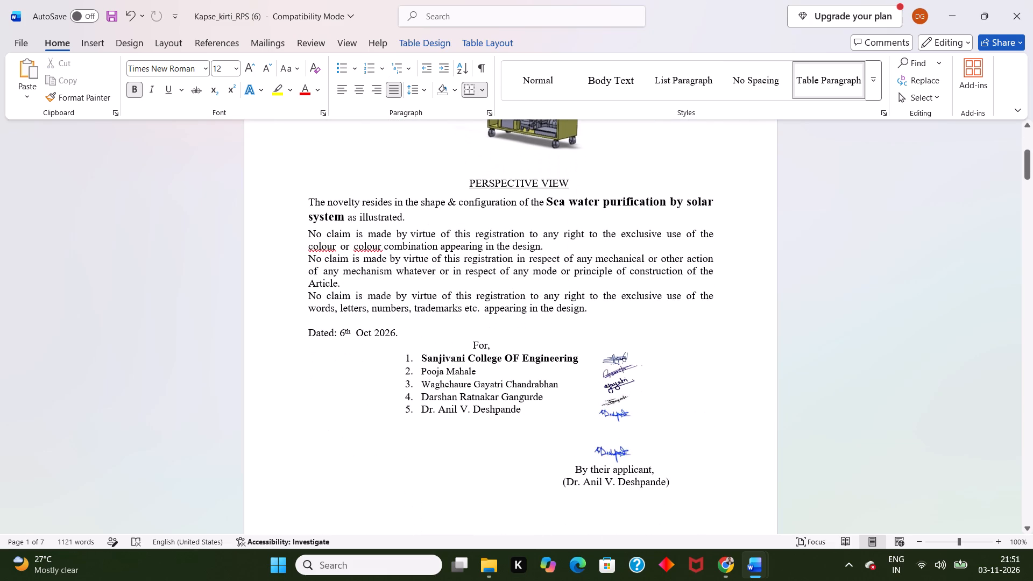
double_click(480, 374)
key("Return")
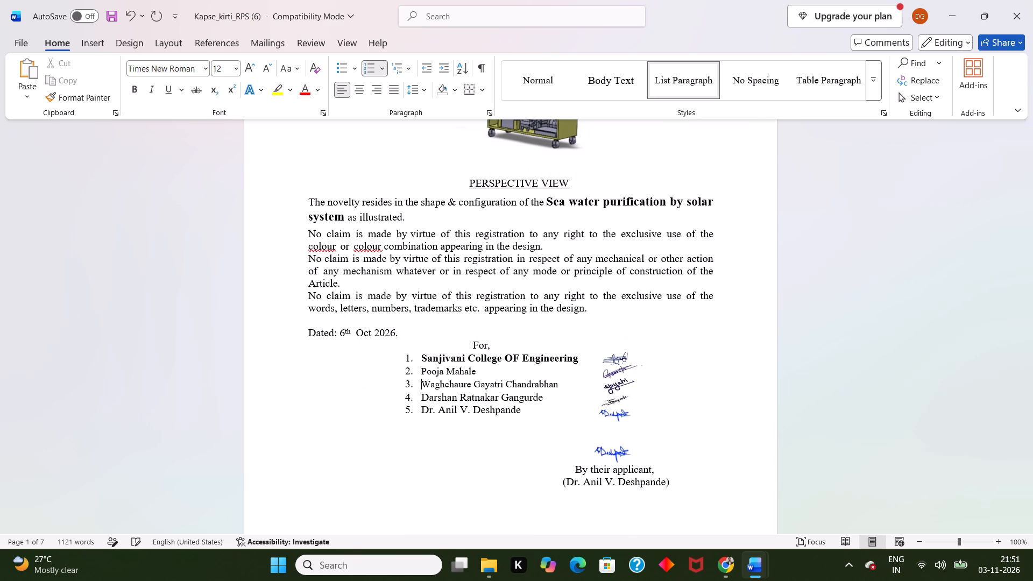
key("Return")
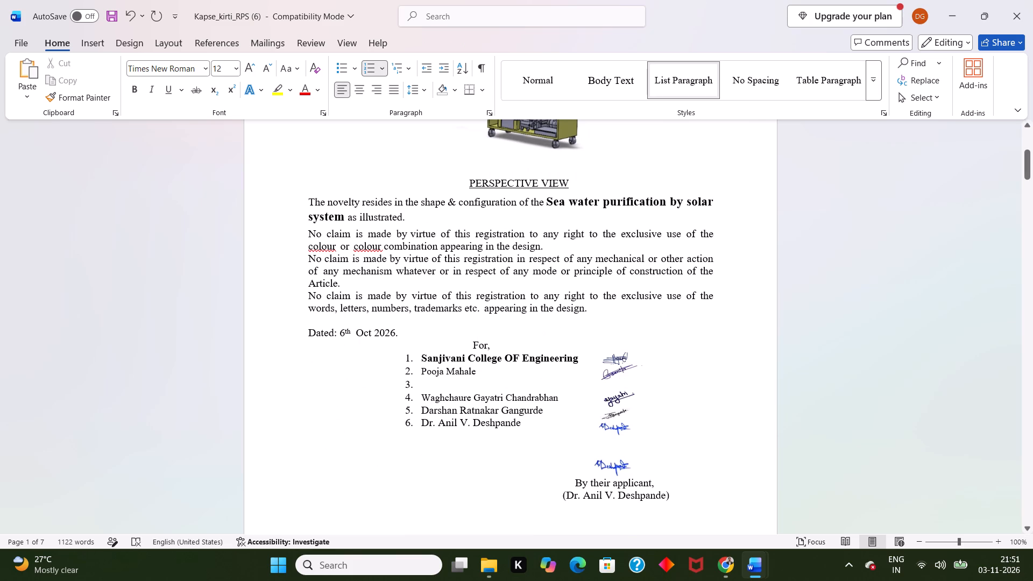
double_click(423, 385)
left_click(423, 385)
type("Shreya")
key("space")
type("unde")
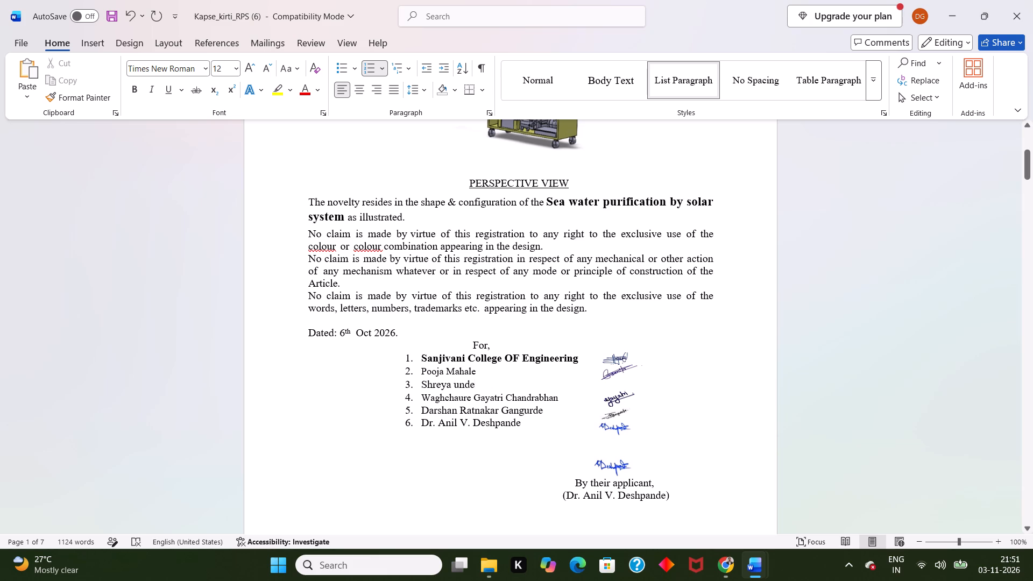
left_click(458, 384)
key("BackSpace")
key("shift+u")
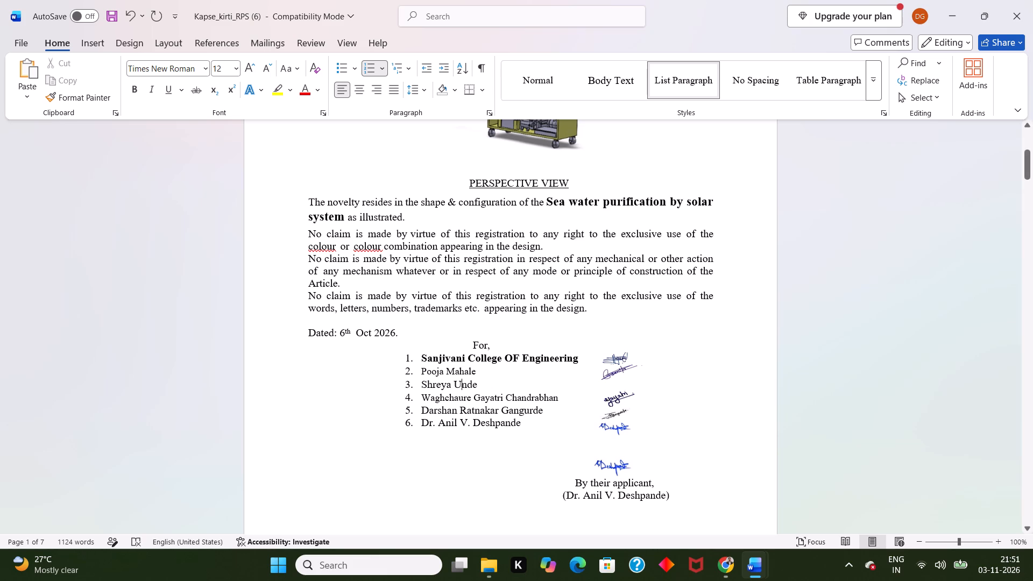
Clear the fourth name in sheet 1's signature list, leaving its number empty and the following name on its own numbered line.
double_click(558, 394)
key("BackSpace")
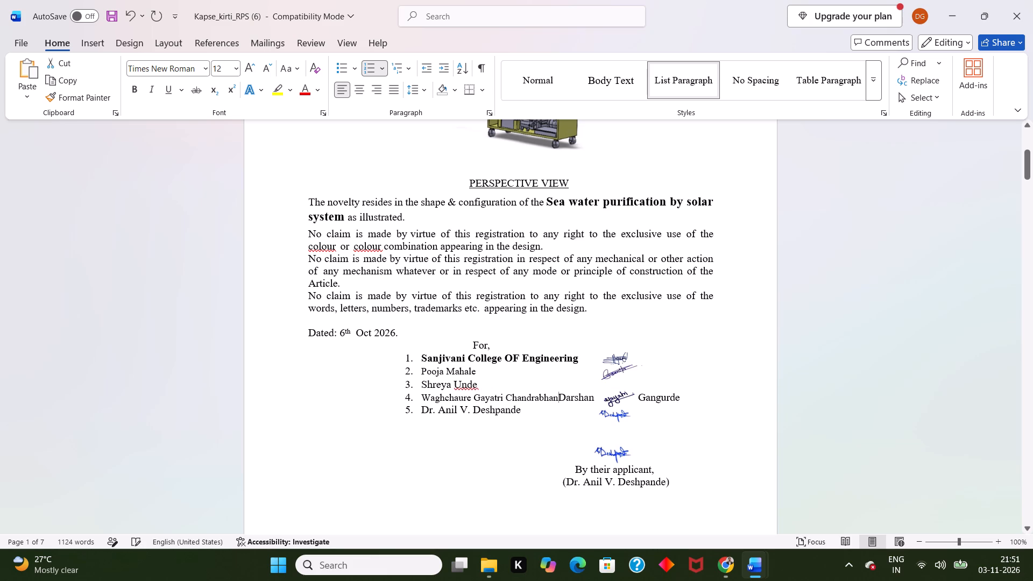
key("BackSpace")
key("Return")
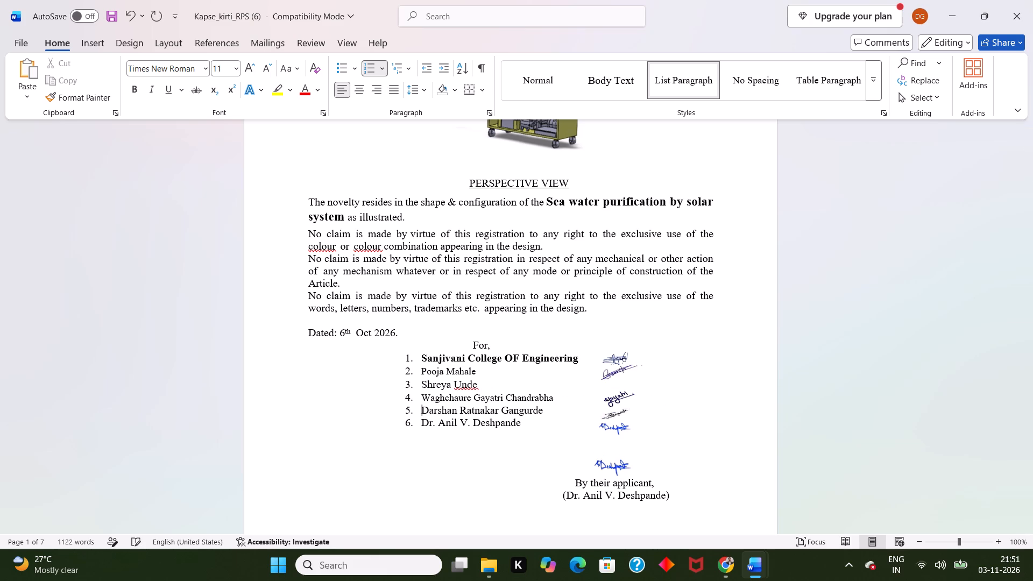
left_click(555, 396)
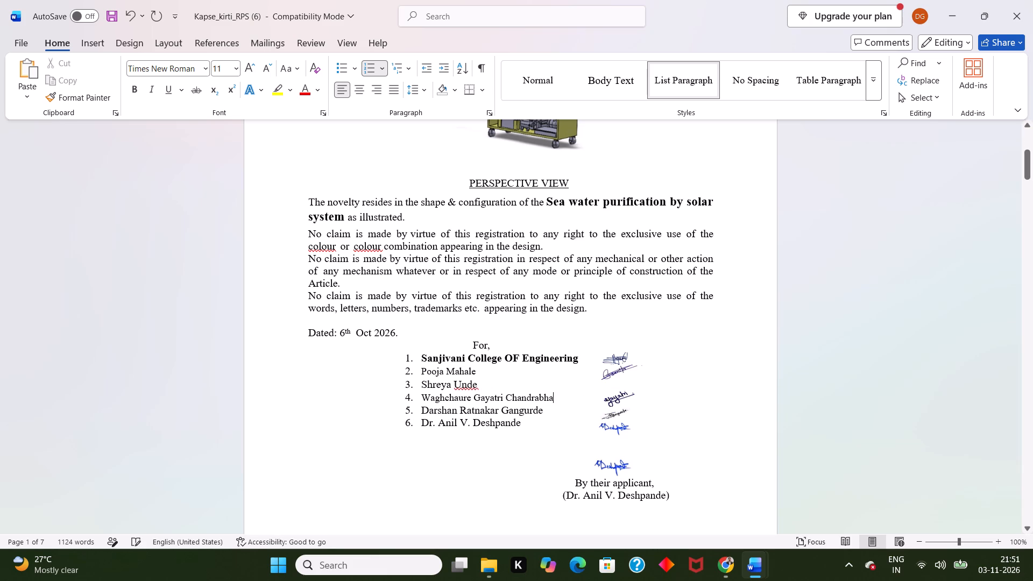
key("BackSpace")
key("BackSpace")
key("BackSpace")
key("BackSpace")
key("BackSpace")
key("BackSpace")
key("BackSpace")
key("BackSpace")
key("BackSpace")
key("BackSpace")
key("BackSpace")
key("BackSpace")
key("BackSpace")
key("BackSpace")
key("BackSpace")
key("BackSpace")
key("BackSpace")
key("BackSpace")
key("BackSpace")
key("BackSpace")
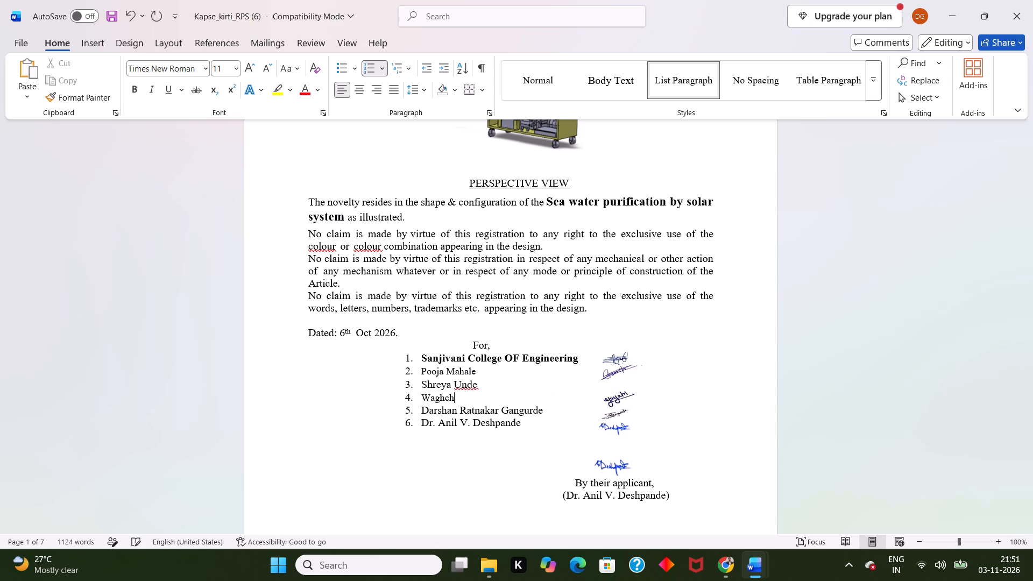
key("BackSpace")
key("BackSpace")
key("BackSpace")
key("BackSpace")
key("BackSpace")
key("BackSpace")
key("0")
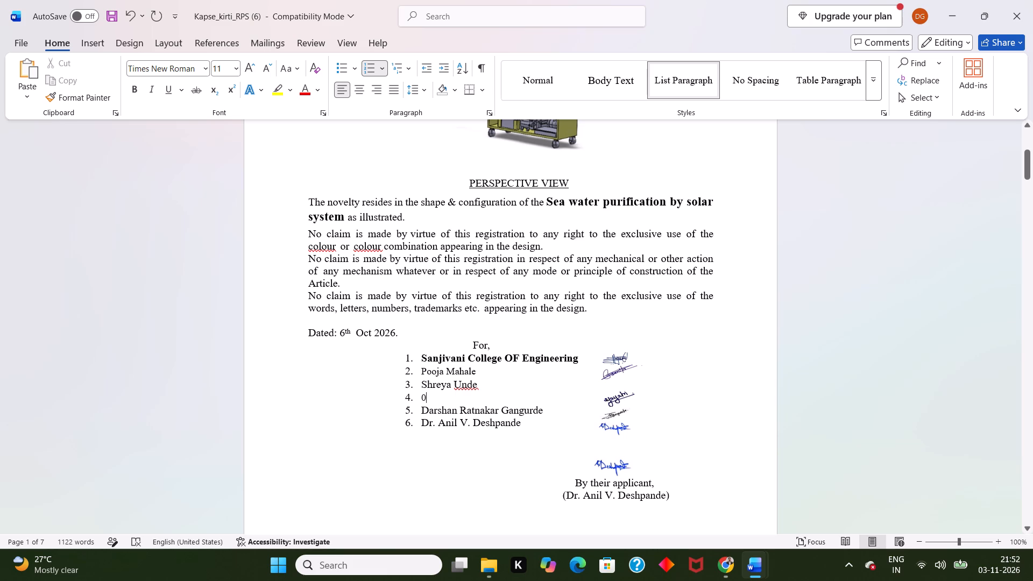
key("BackSpace")
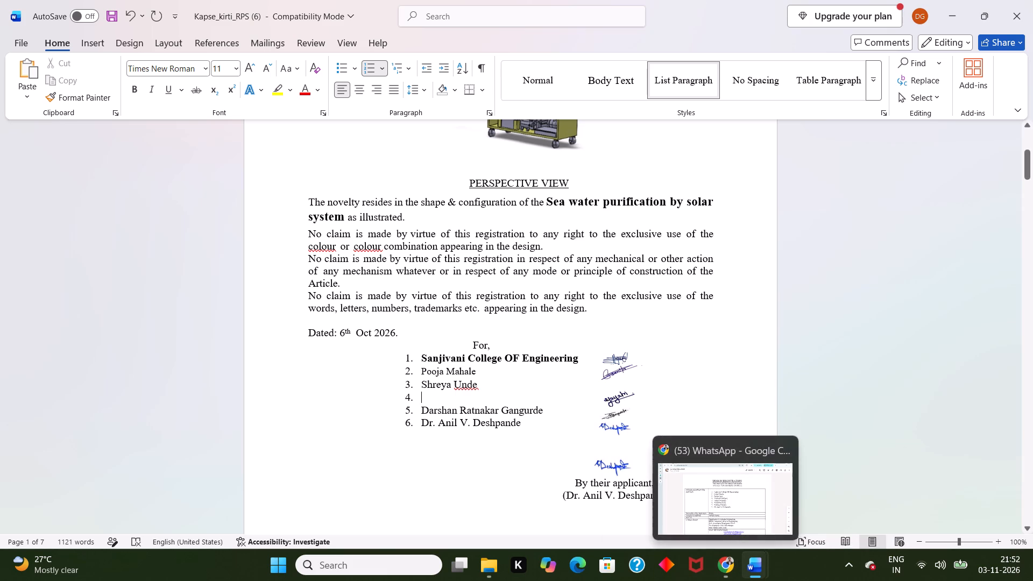
Copy the fourth applicant's name from sheet 1's applicants table into the empty fourth entry of the signature list.
scroll(465, 337, "up", 10)
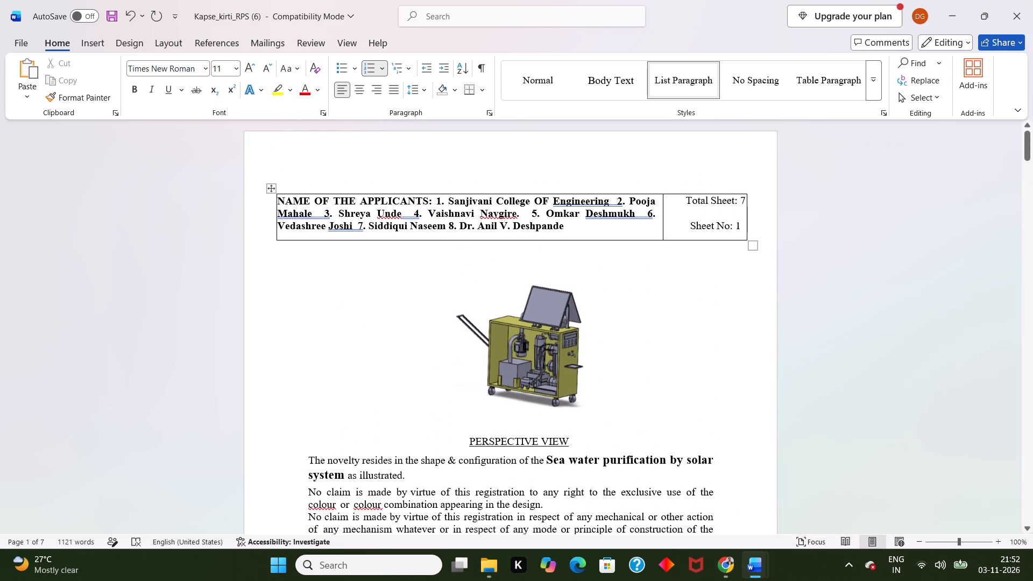
left_click_drag(429, 210, 514, 210)
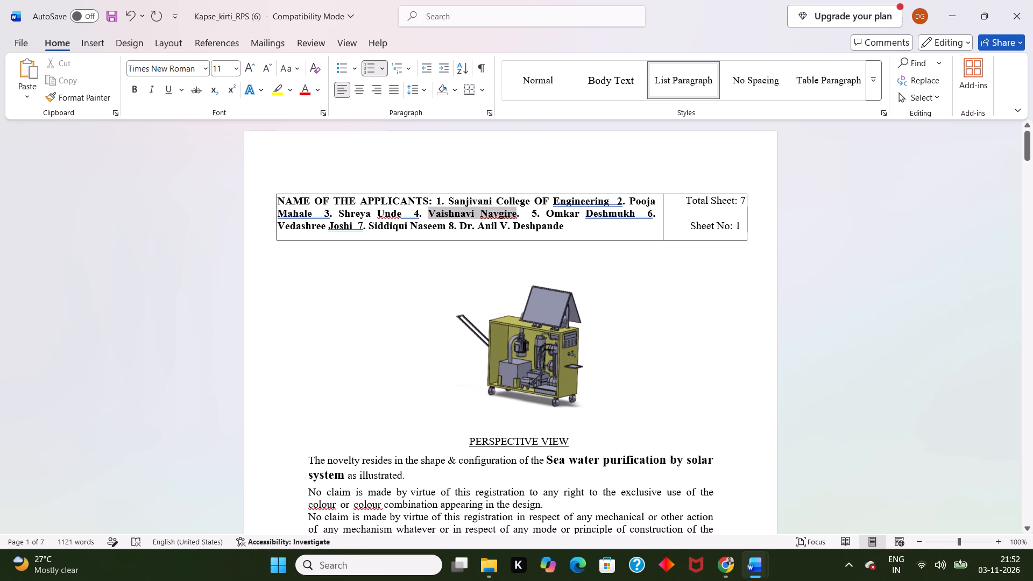
left_click_drag(514, 210, 516, 210)
key("ctrl+x")
key("ctrl+c")
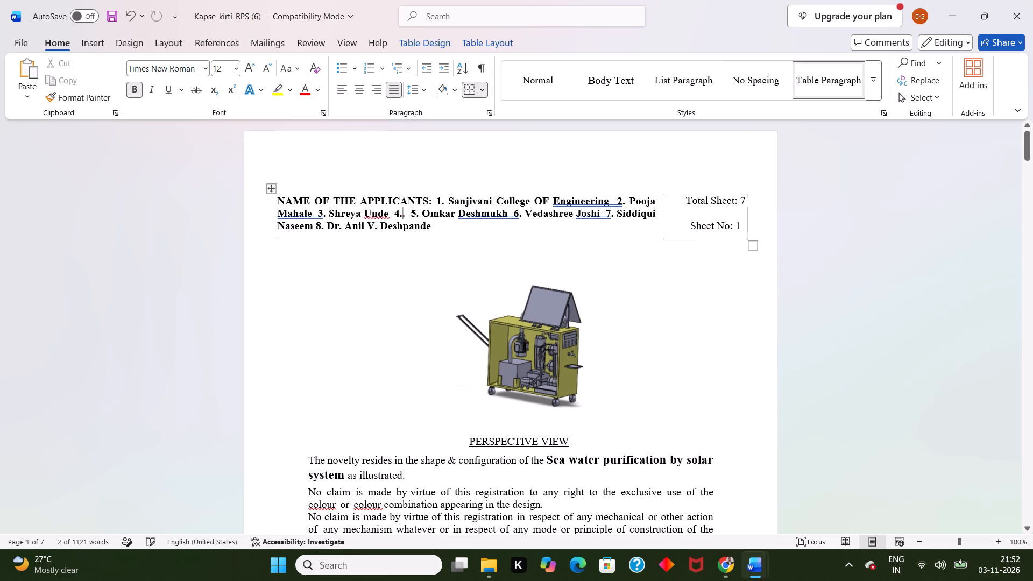
key("ctrl+c")
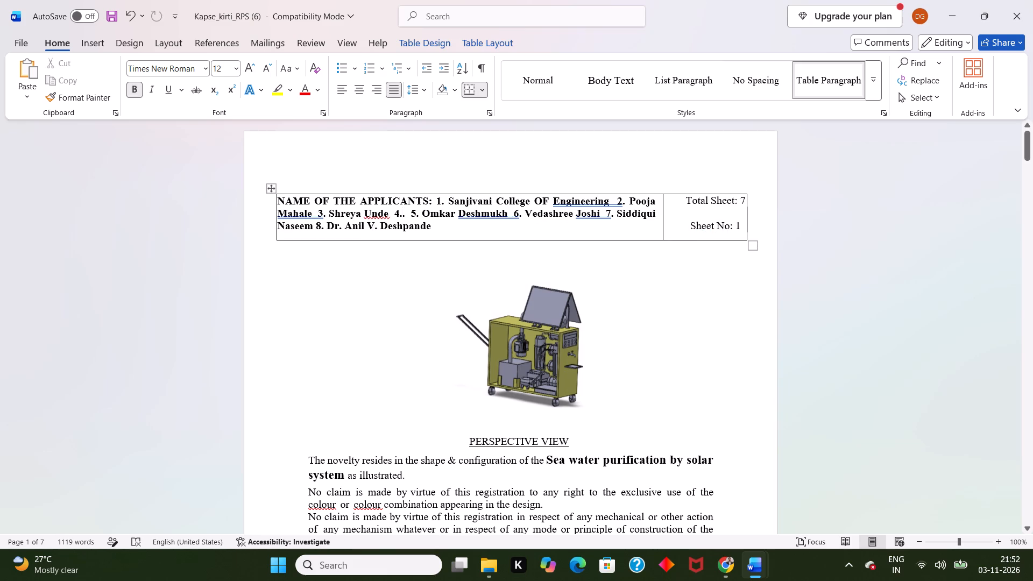
key("ctrl+z")
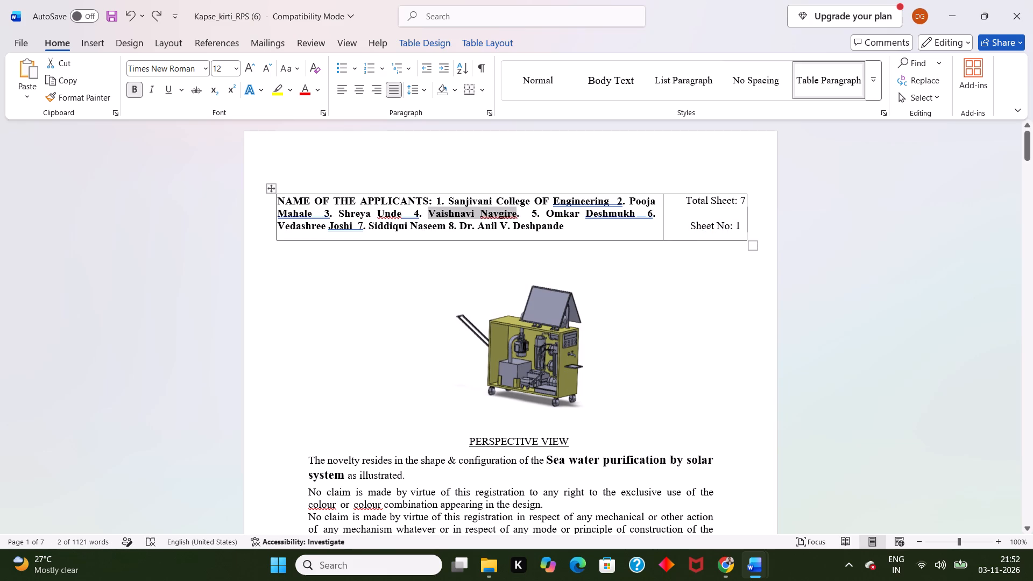
key("ctrl+c")
scroll(470, 456, "down", 11)
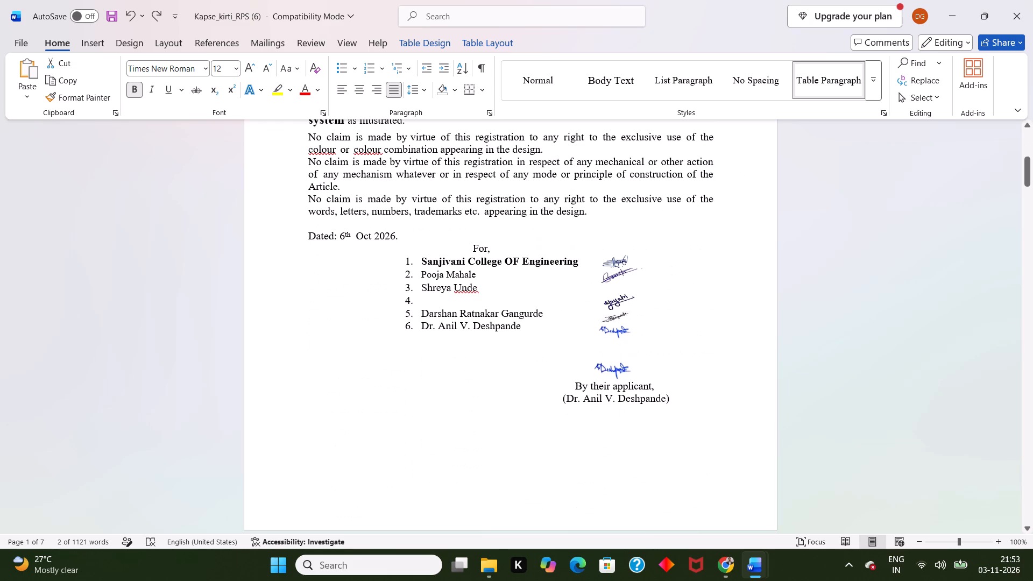
left_click(420, 301)
key("ctrl+v")
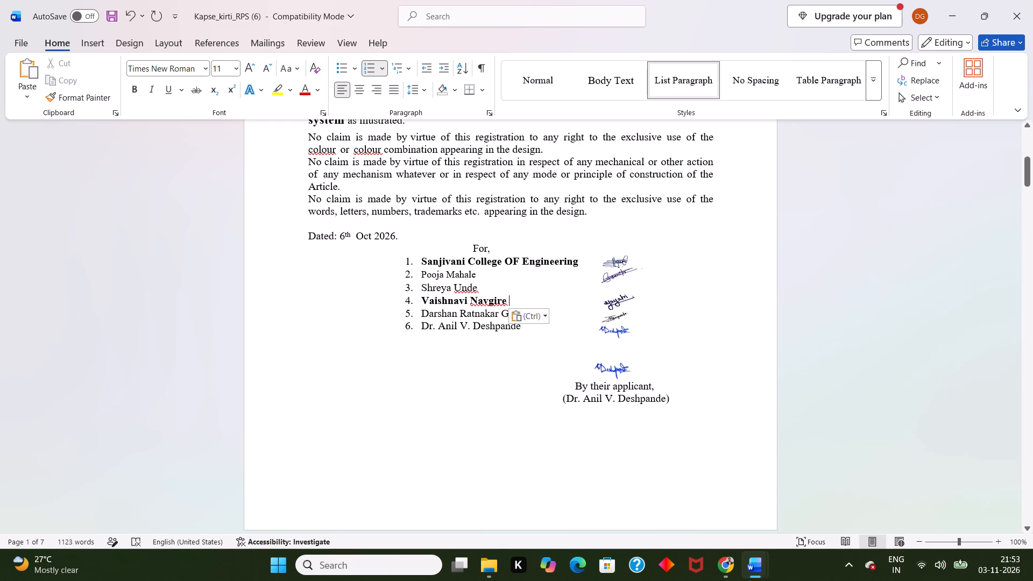
Add a new fifth entry to sheet 1's signature list and fill it with the fifth applicant's name copied from the applicants table.
key("Return")
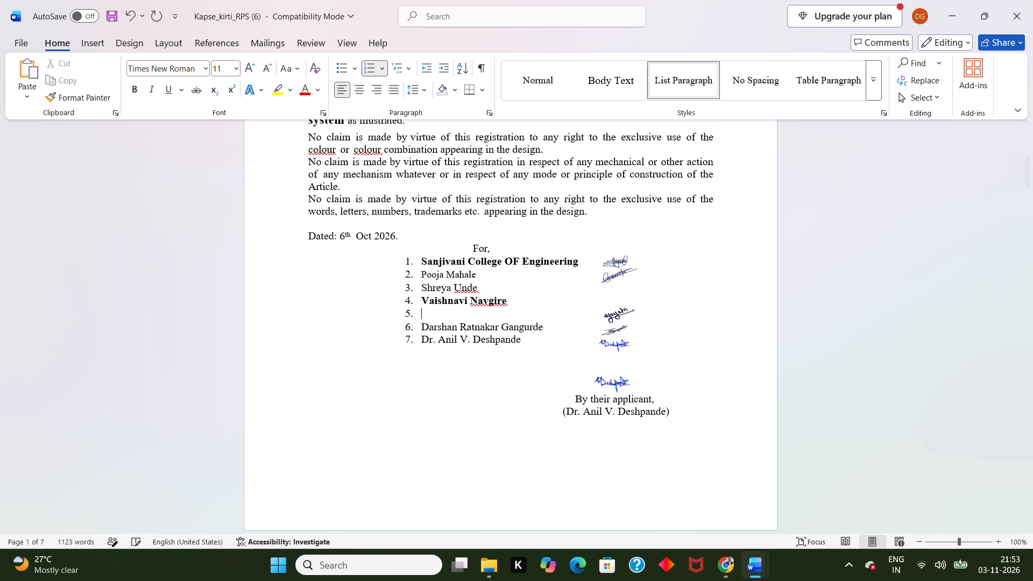
scroll(523, 293, "up", 5)
scroll(528, 302, "down", 2)
scroll(528, 302, "up", 10)
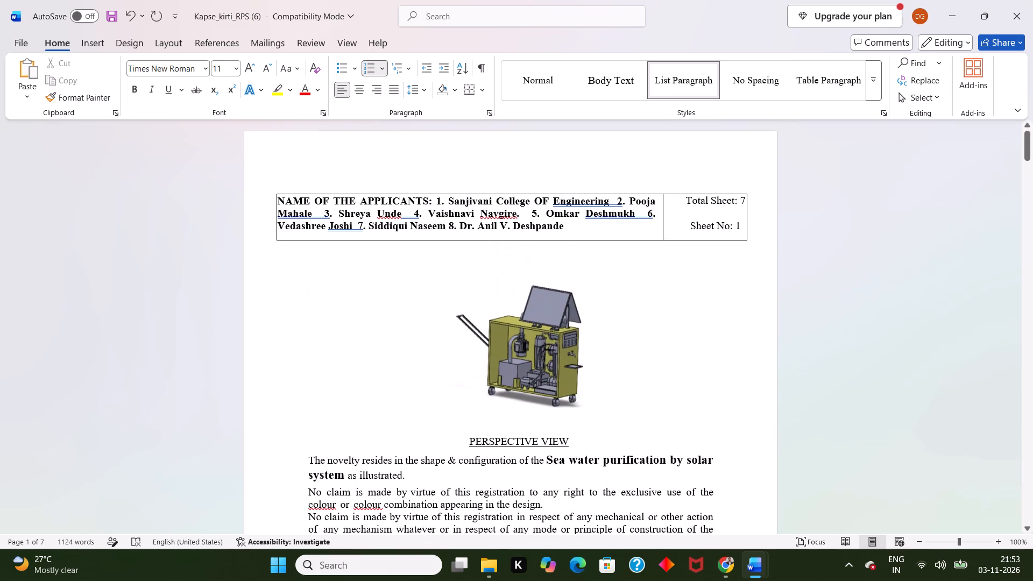
scroll(494, 282, "up", 1)
left_click_drag(544, 214, 628, 215)
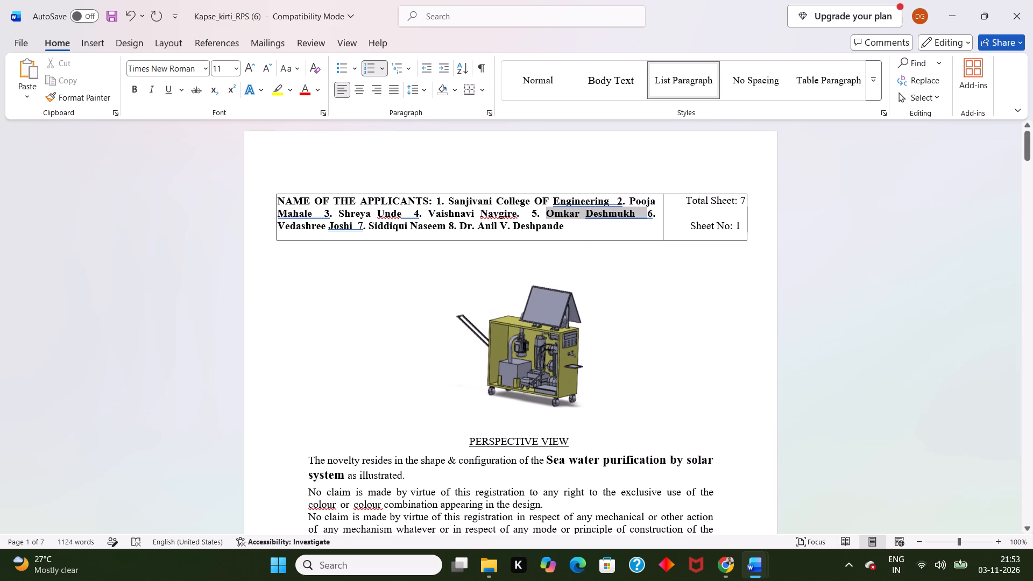
left_click_drag(628, 215, 629, 215)
key("ctrl+c")
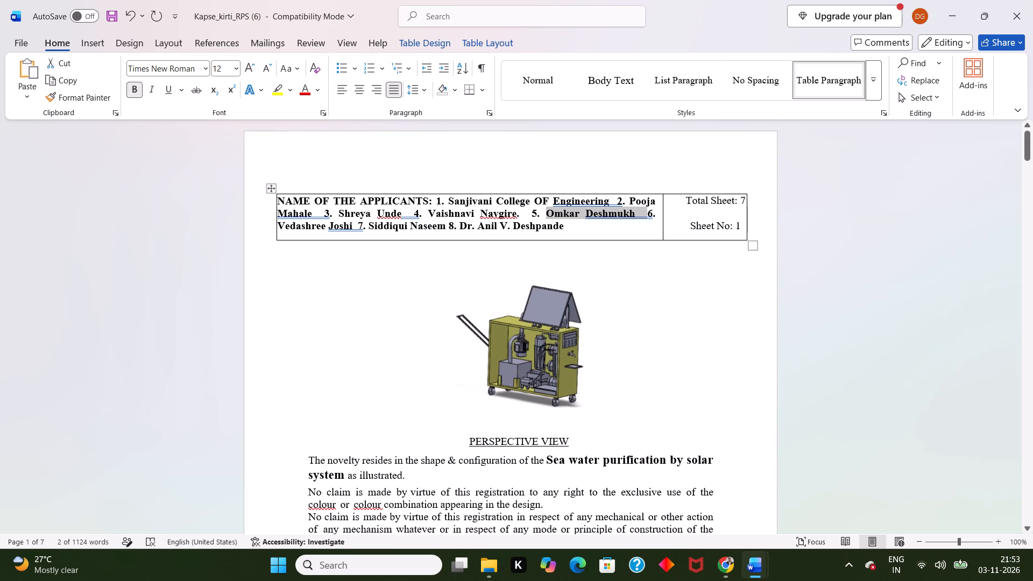
scroll(575, 397, "down", 5)
scroll(542, 444, "down", 3)
left_click(426, 410)
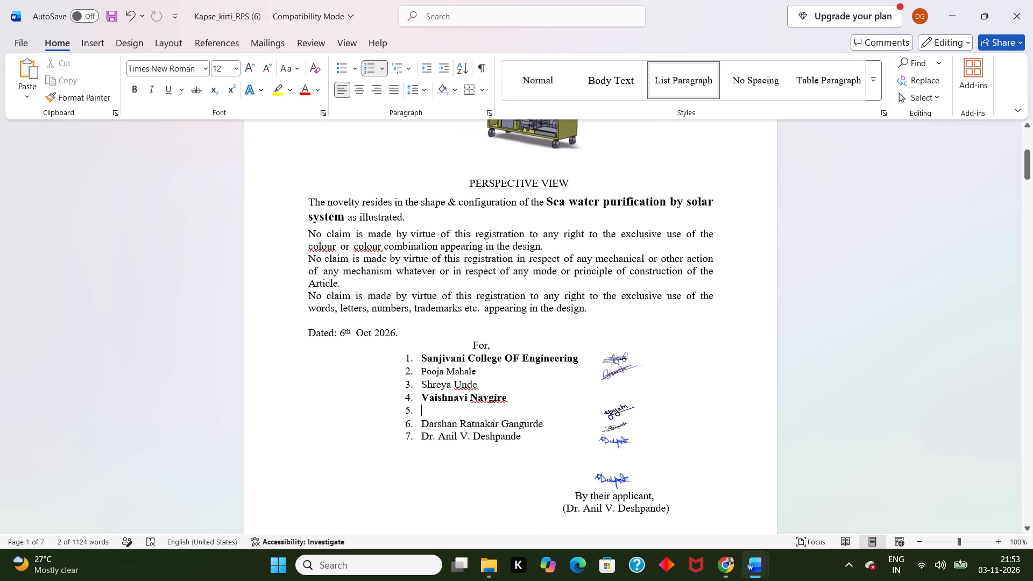
key("ctrl+v")
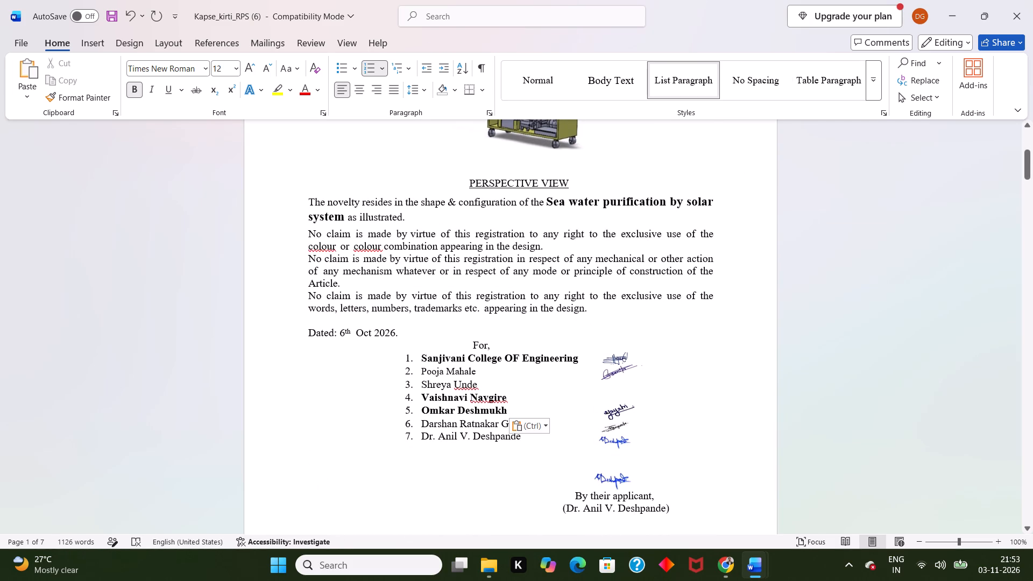
Insert two extra spaces before number 6 in sheet 1's applicants table.
scroll(473, 436, "down", 3)
scroll(473, 434, "up", 8)
scroll(471, 434, "down", 1)
scroll(471, 434, "up", 7)
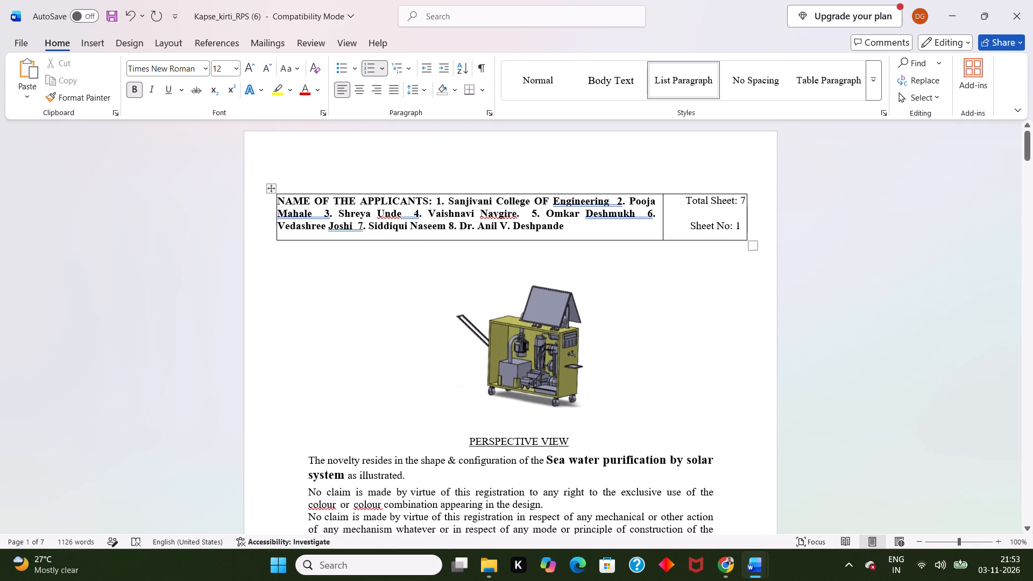
left_click(646, 212)
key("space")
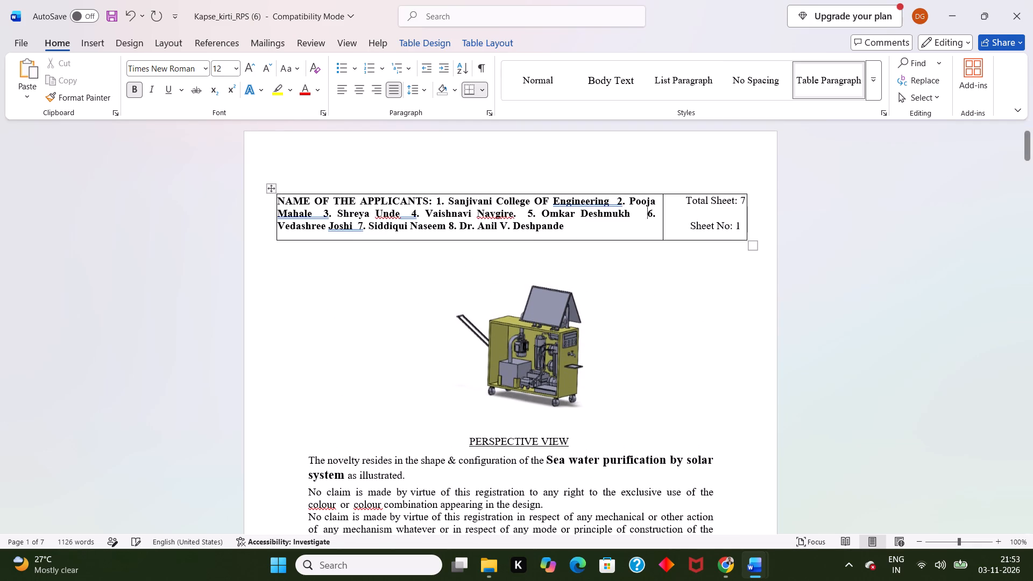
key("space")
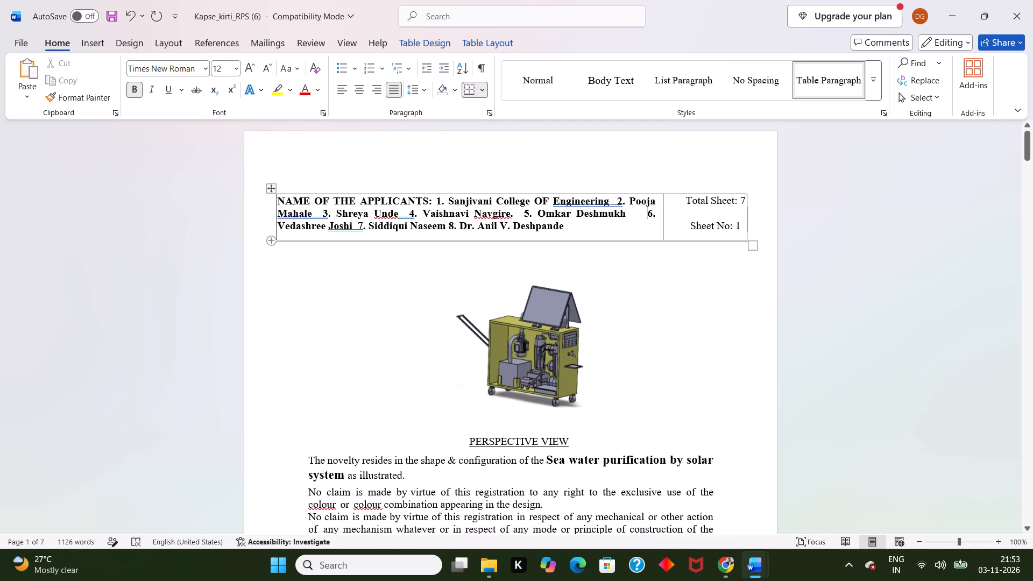
Copy the sixth applicant's name from sheet 1's applicants table and return to the signature list.
left_click_drag(279, 225, 352, 229)
left_click(353, 229)
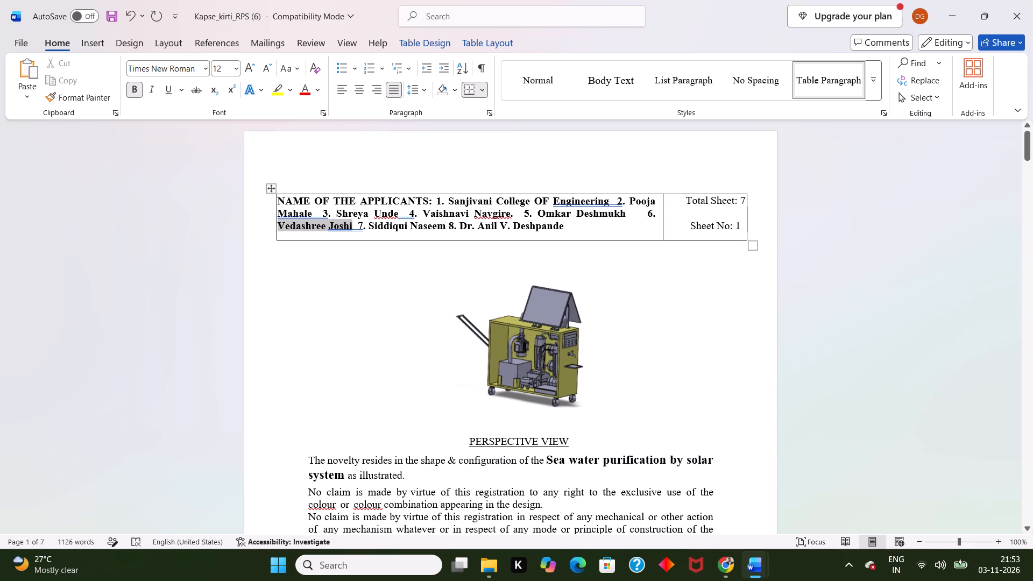
left_click_drag(356, 229, 295, 229)
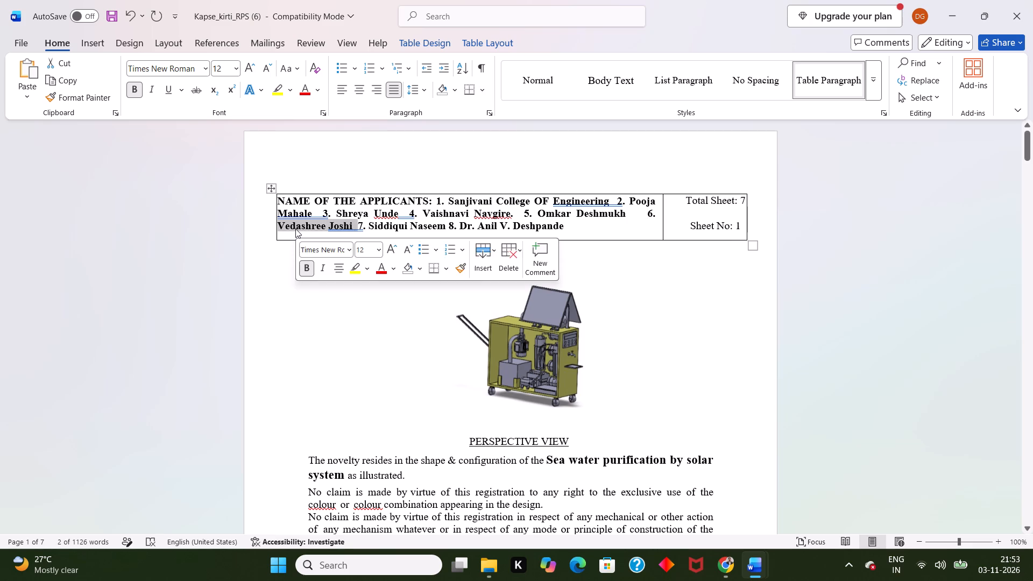
key("ctrl+c")
scroll(364, 454, "down", 10)
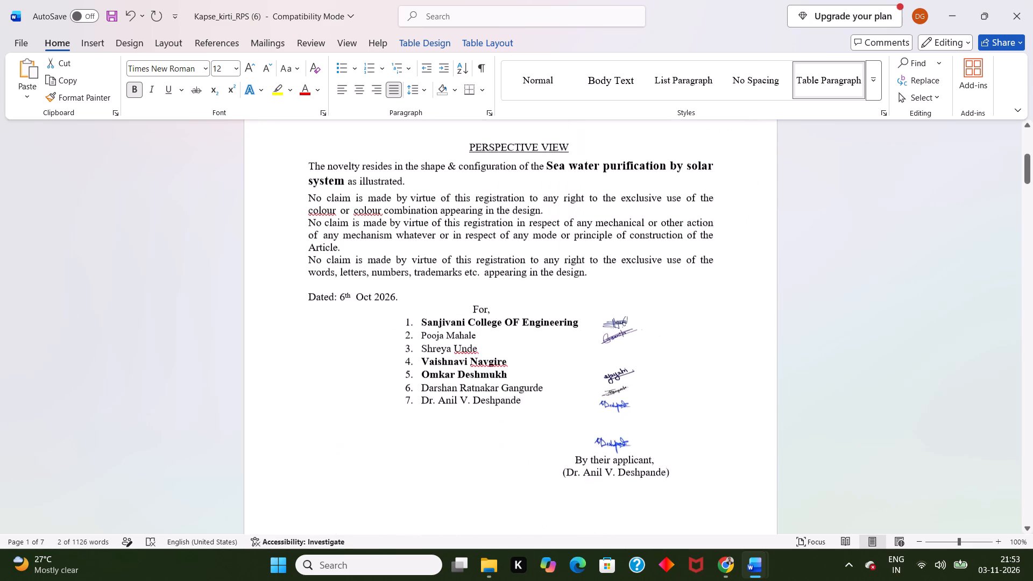
left_click(510, 348)
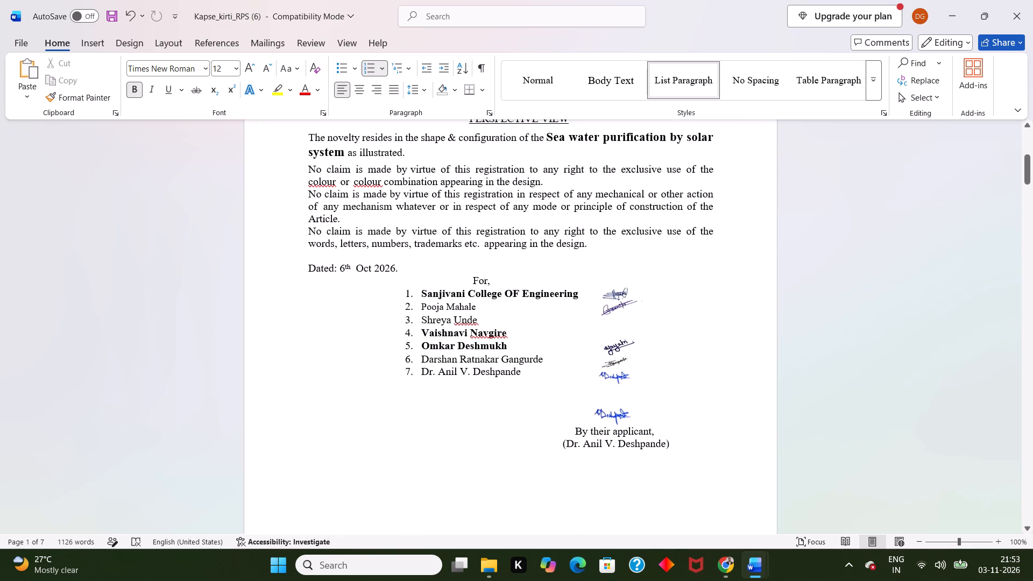
Add a new sixth entry to sheet 1's signature list and fill it with the copied sixth applicant's name.
key("Return")
key("ctrl+v")
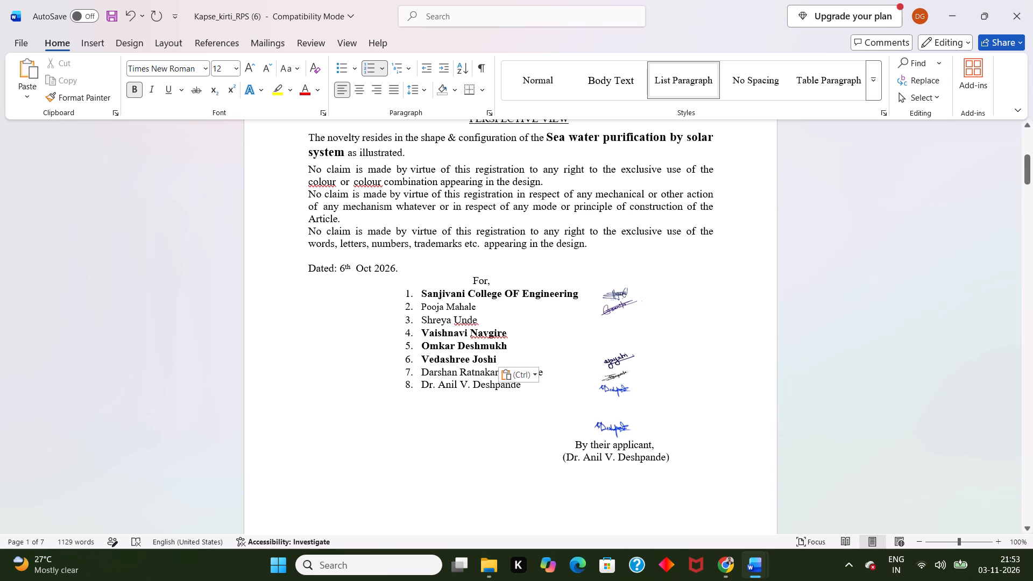
Replace the signature list's old seventh name with the seventh applicant's name from the applicants table, keeping the eighth name as a separate entry.
scroll(478, 418, "up", 11)
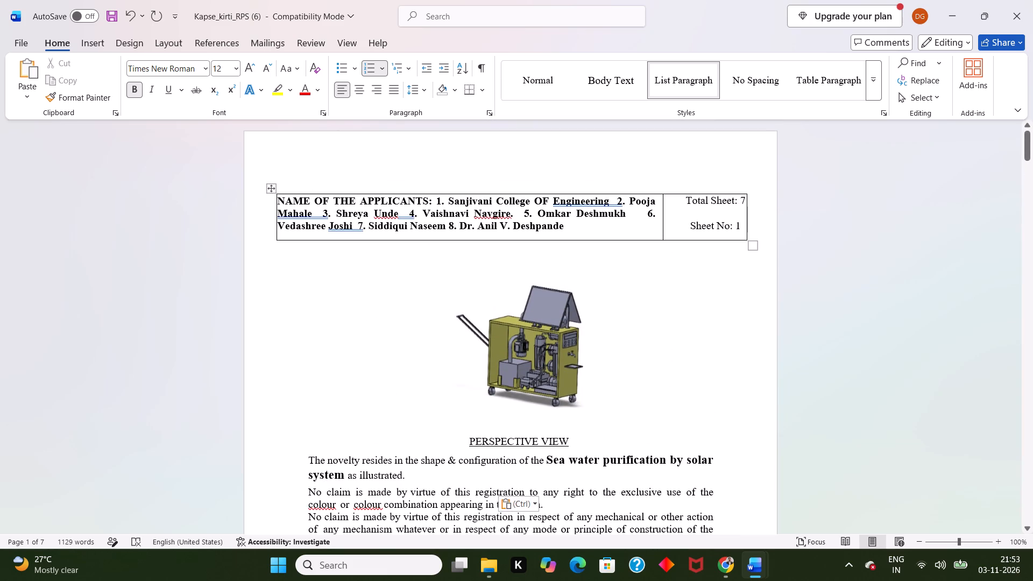
left_click(370, 225)
left_click_drag(370, 225, 443, 230)
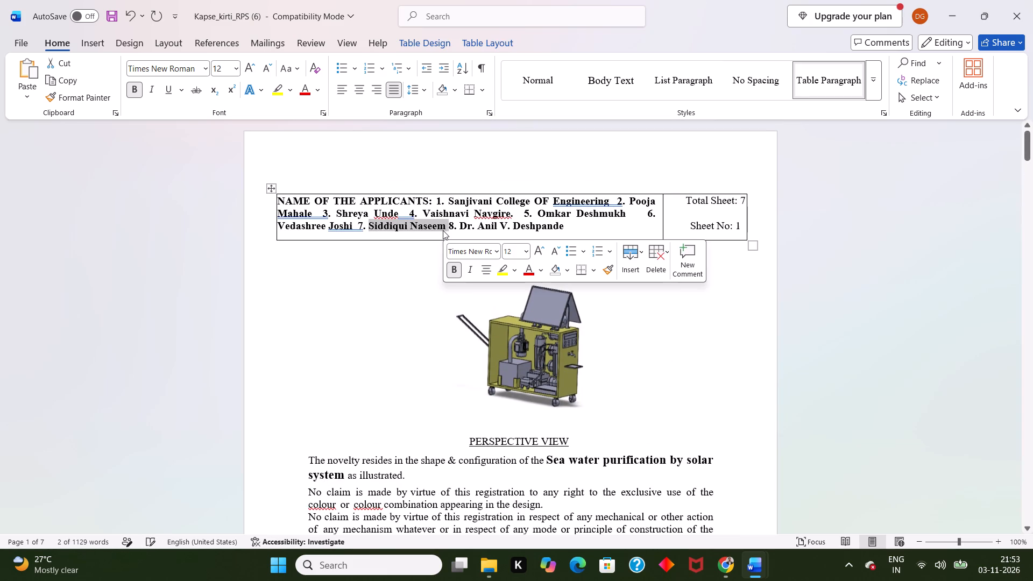
key("ctrl+c")
scroll(448, 247, "down", 4)
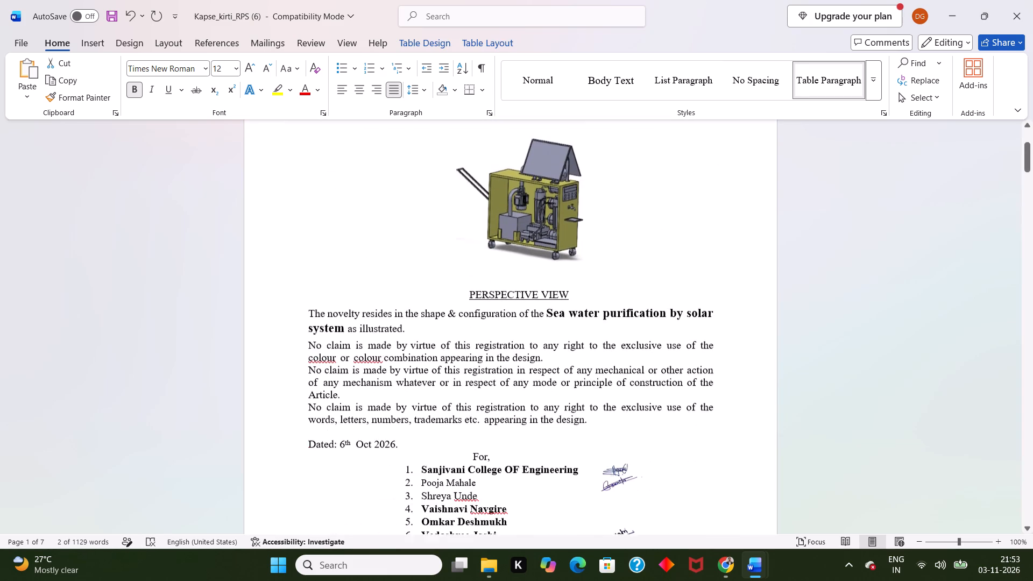
scroll(462, 281, "down", 6)
left_click_drag(544, 370, 433, 373)
key("ctrl+v")
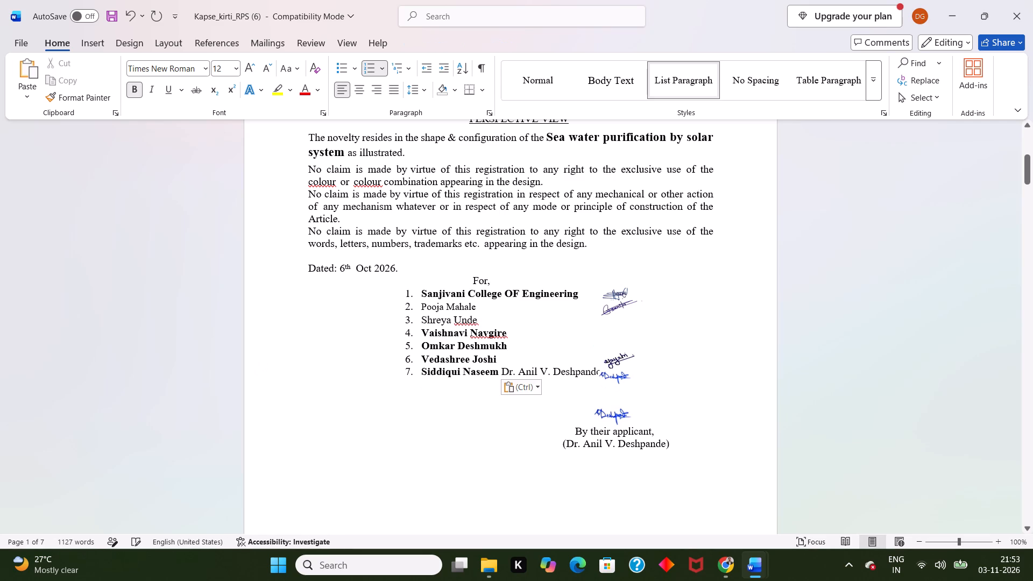
key("Return")
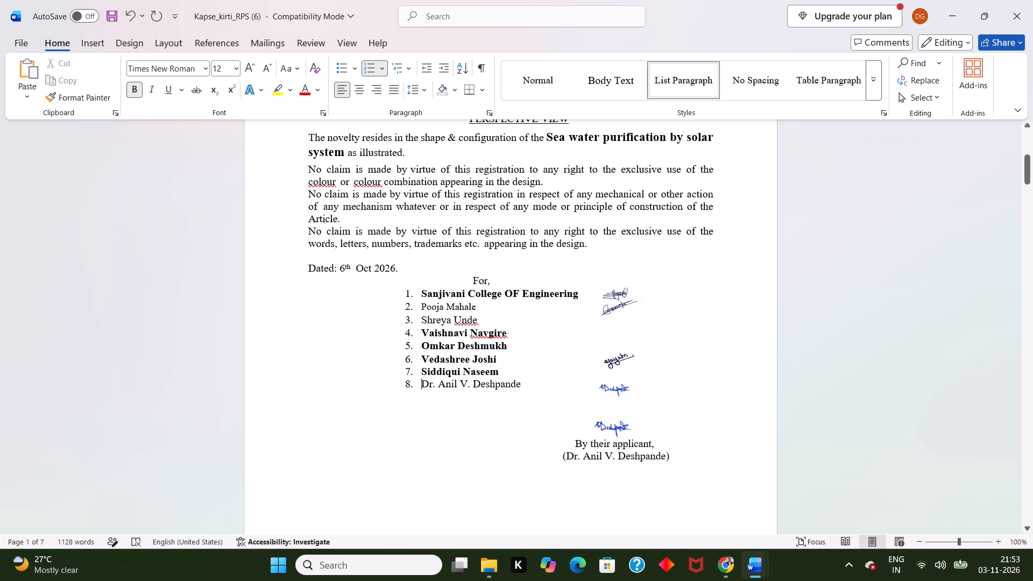
Delete the four old signature images beside the names in sheet 1's signature list.
left_click(612, 279)
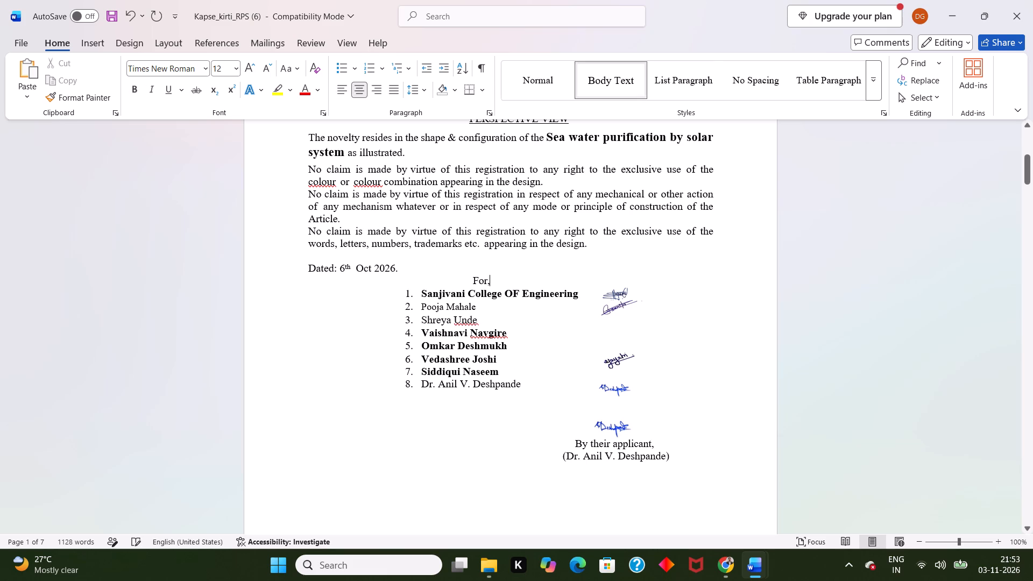
left_click(621, 301)
key("Delete")
left_click(616, 294)
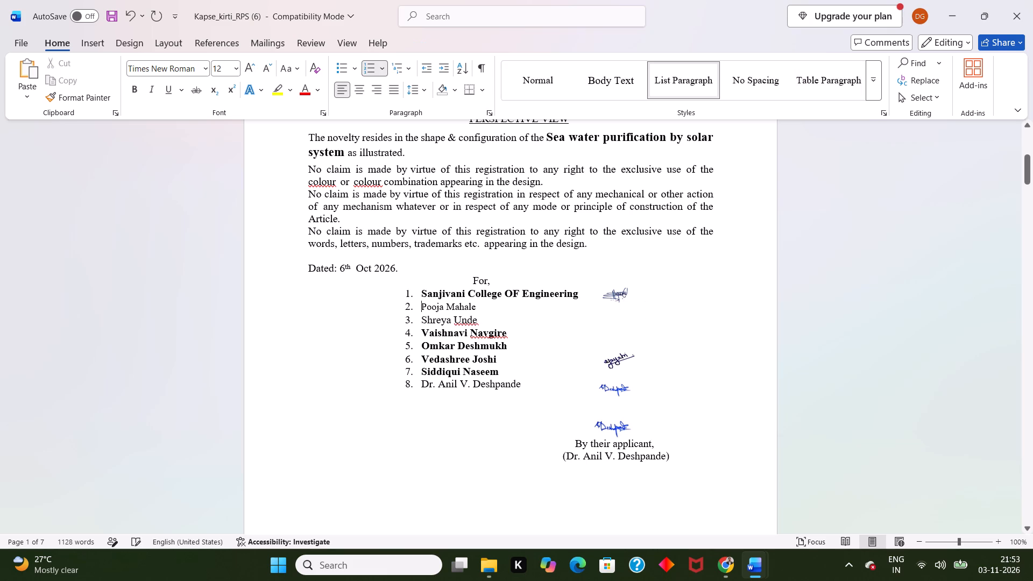
key("Delete")
left_click(620, 358)
key("Delete")
left_click(614, 391)
key("Delete")
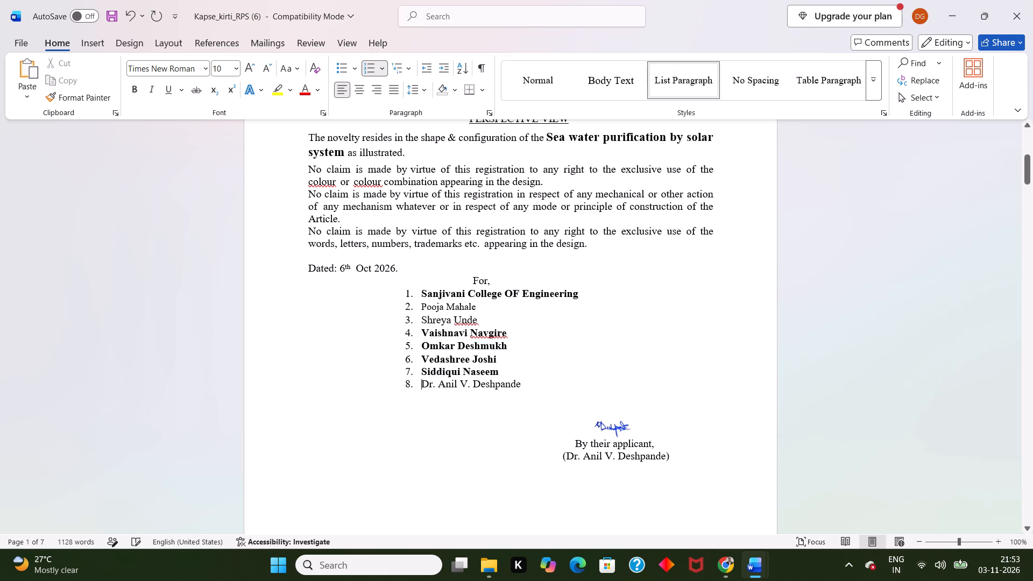
Remove the bold formatting from all eight names in sheet 1's signature list.
left_click_drag(418, 288, 505, 367)
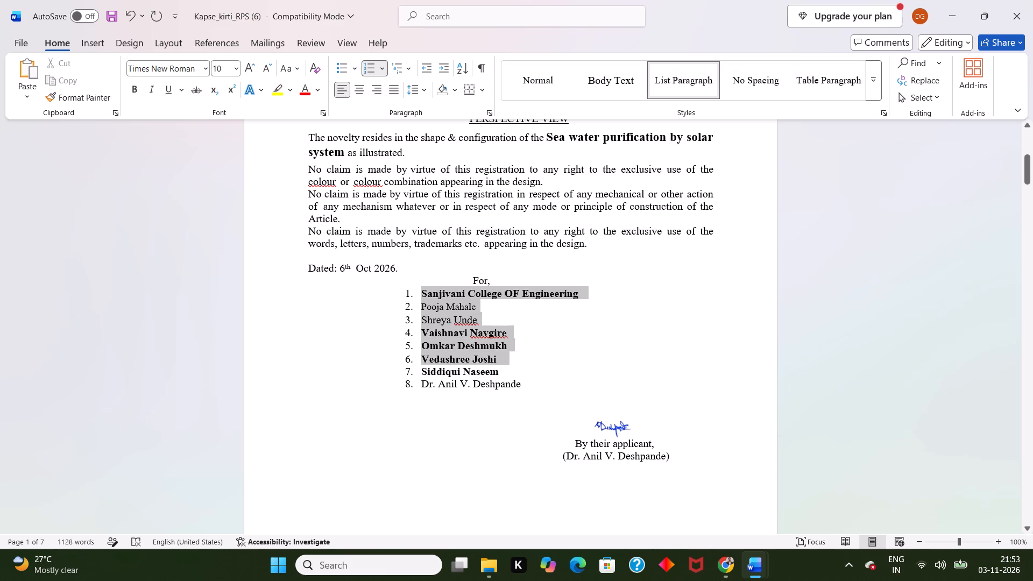
left_click_drag(505, 367, 536, 382)
triple_click(547, 363)
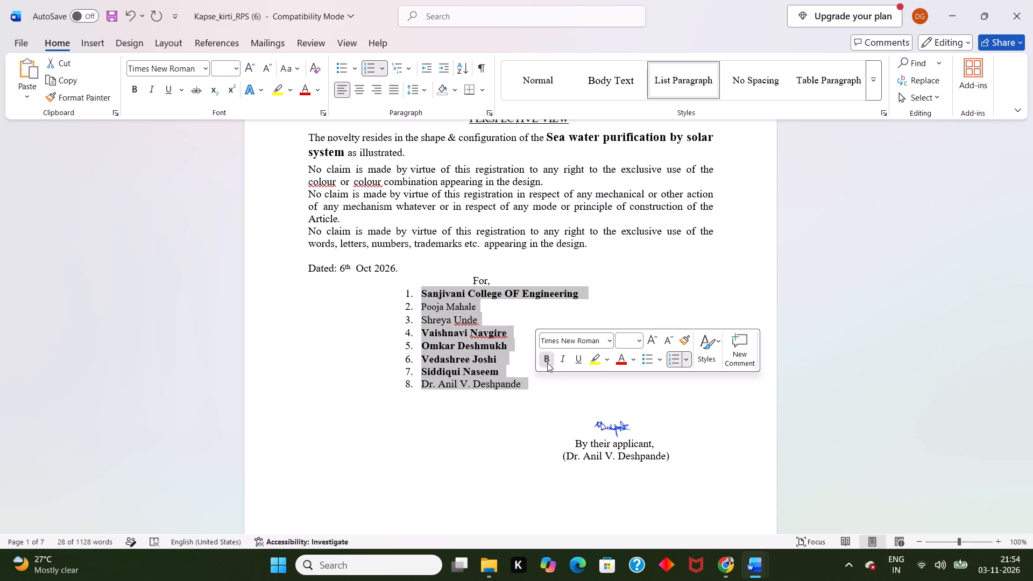
left_click(573, 430)
scroll(393, 373, "up", 1)
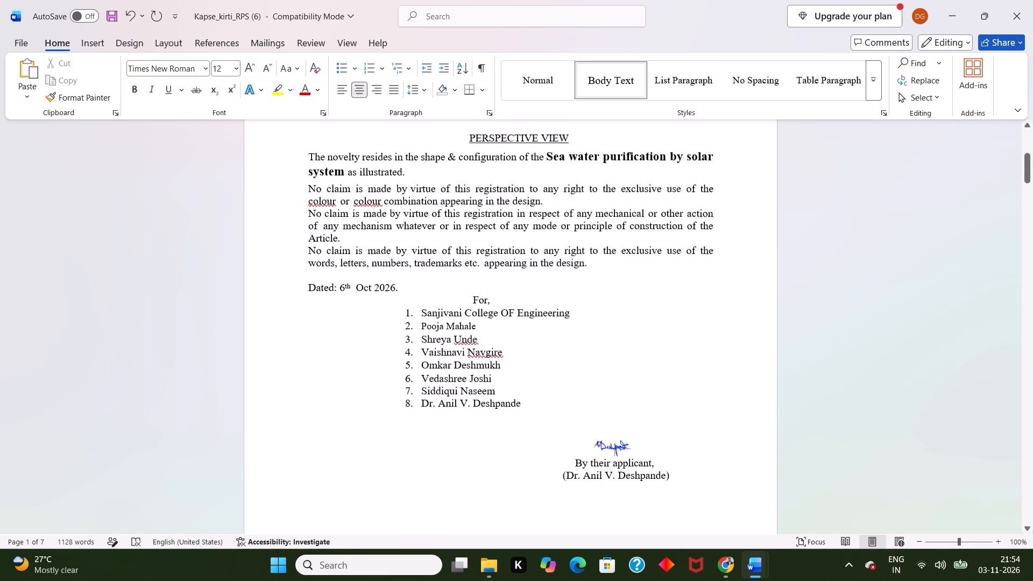
Set the day in sheet 1's date to 2, dropping the ordinal suffix and keeping one space before the month.
scroll(393, 373, "up", 2)
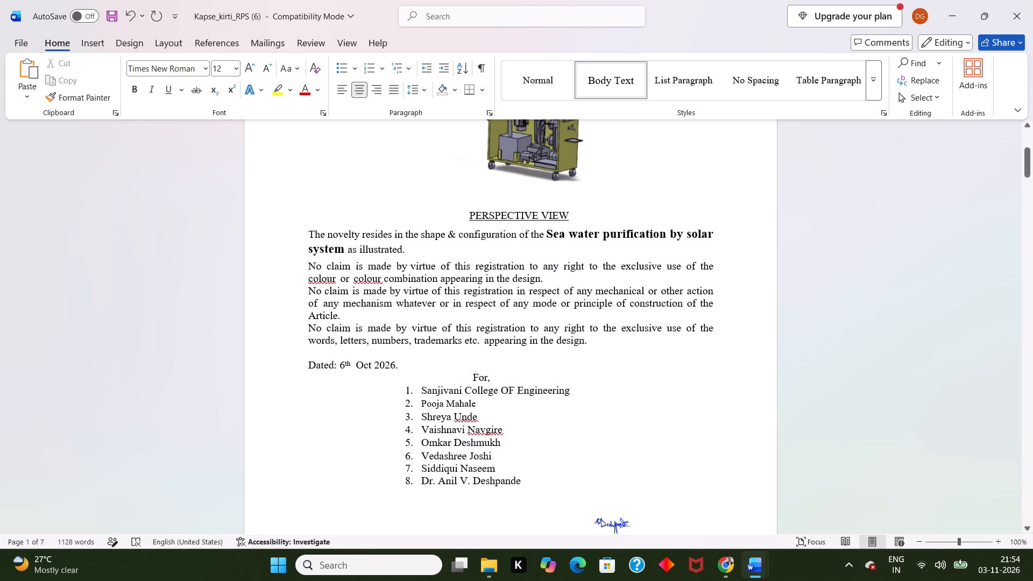
left_click(346, 363)
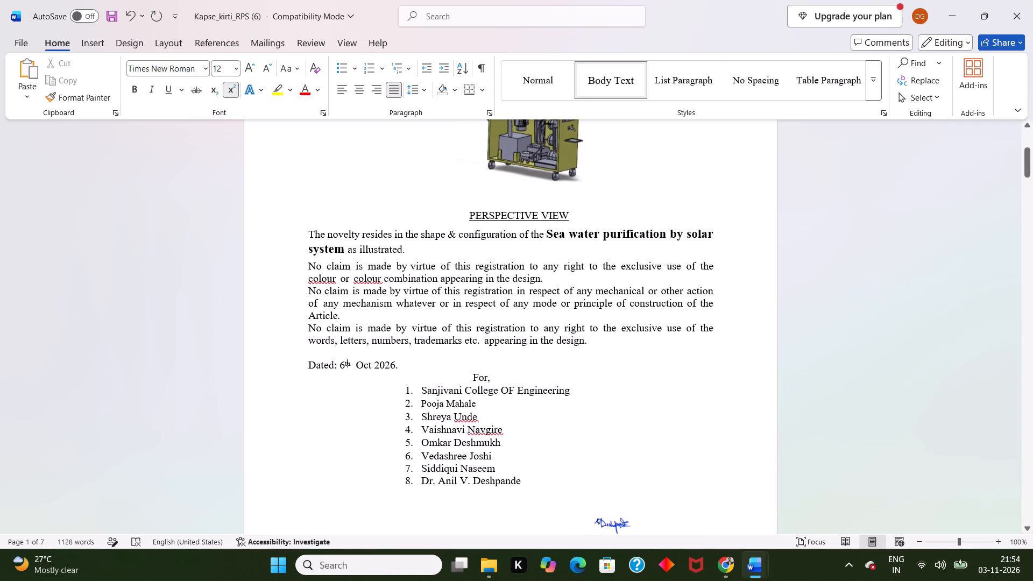
left_click(345, 367)
key("BackSpace")
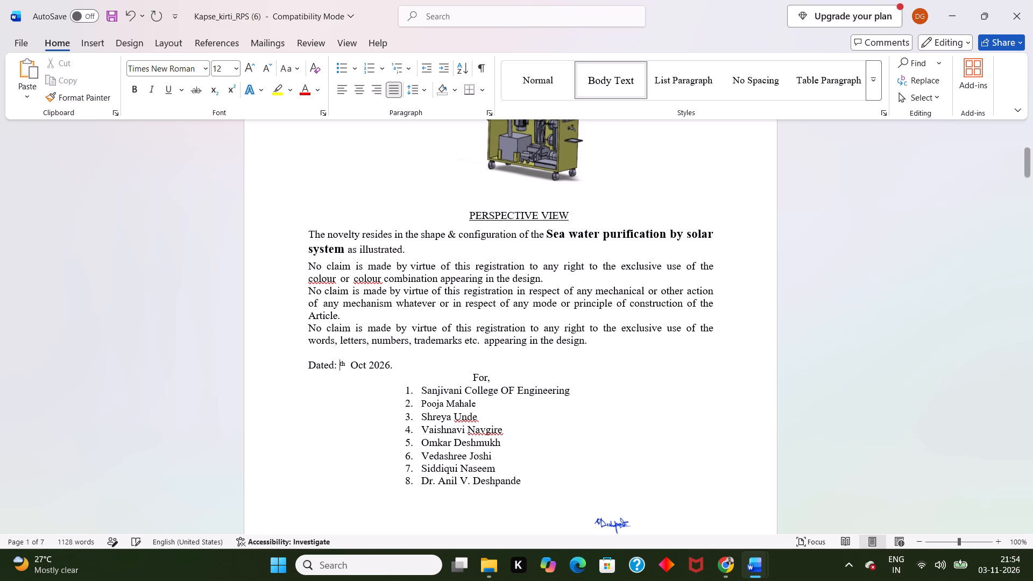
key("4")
key("BackSpace")
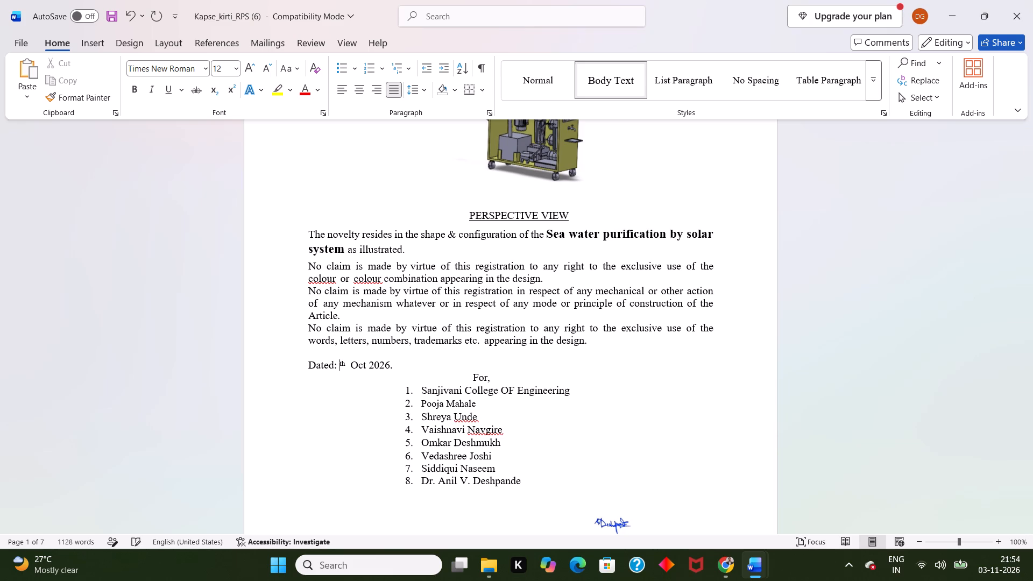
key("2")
left_click(355, 369)
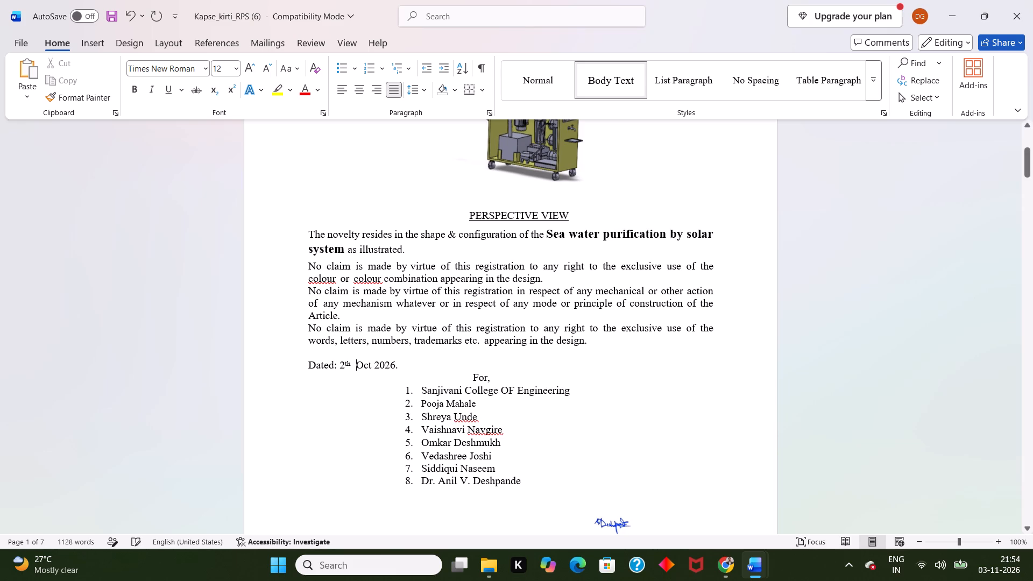
key("BackSpace")
key("BackSpace")
key("BackSpace")
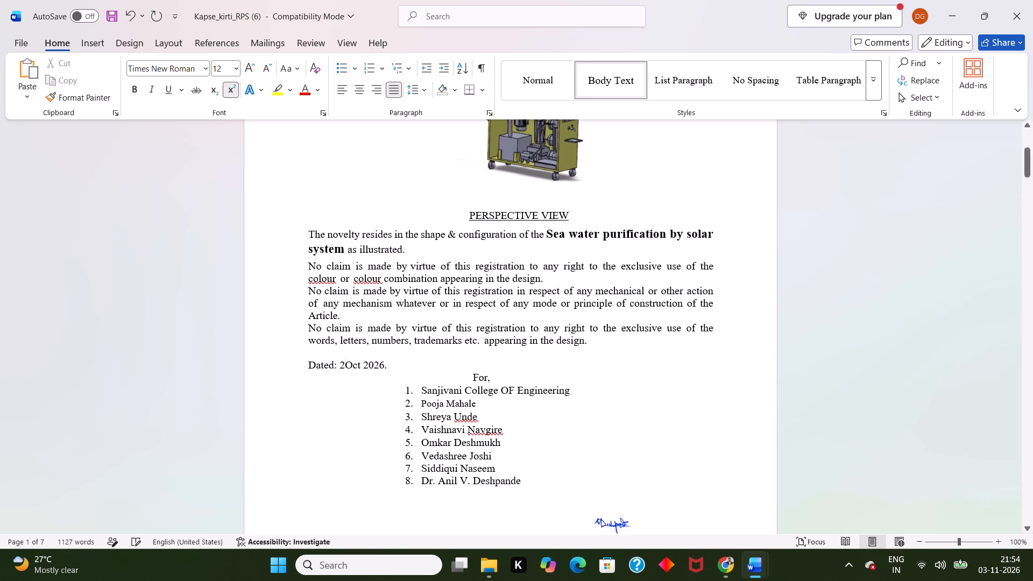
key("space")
Change the month in sheet 1's date to Nov.
left_click(359, 364)
left_click(363, 365)
key("BackSpace")
key("BackSpace")
key("BackSpace")
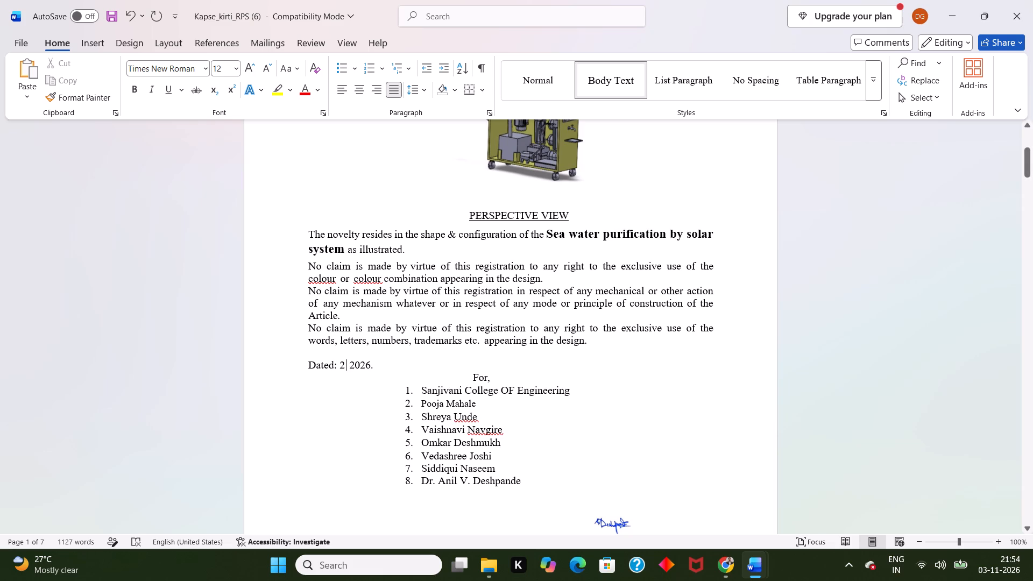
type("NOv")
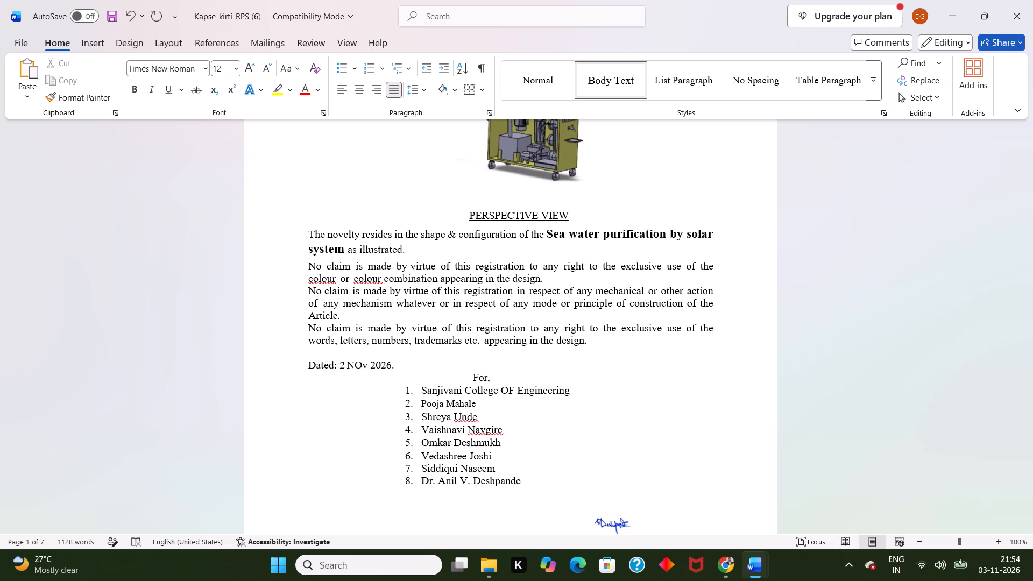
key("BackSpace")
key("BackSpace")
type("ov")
Replace sheet 2's signature list and its signature images with the eight-name list copied from sheet 1, removing the empty ninth number.
scroll(234, 406, "up", 3)
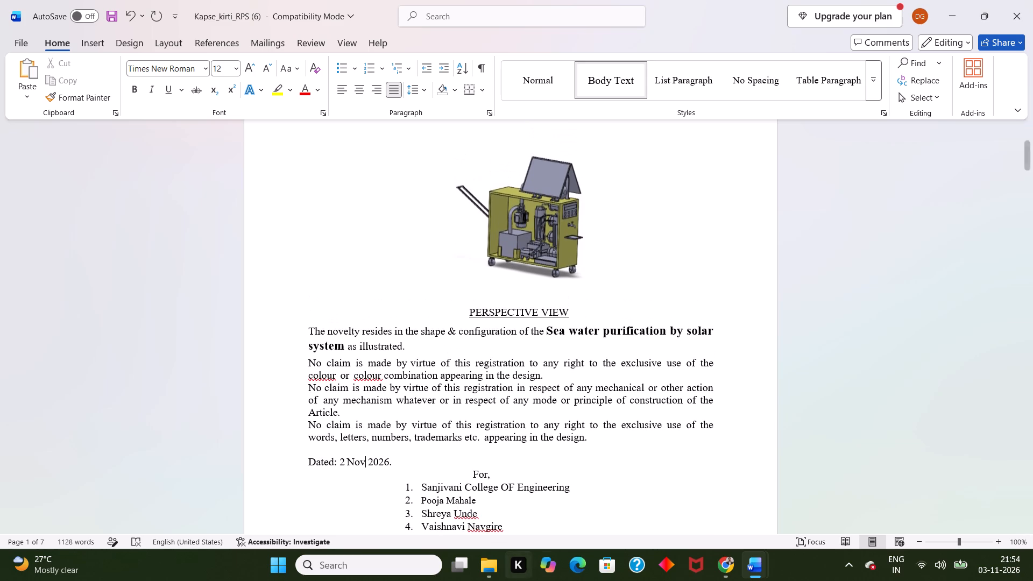
scroll(497, 487, "down", 4)
scroll(452, 419, "down", 1)
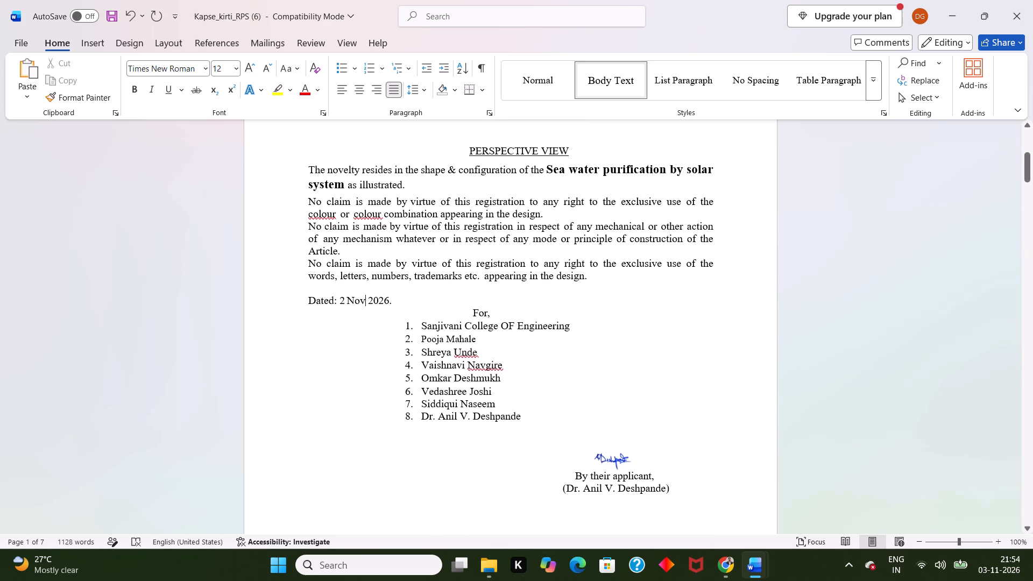
left_click_drag(421, 324, 530, 418)
double_click(530, 418)
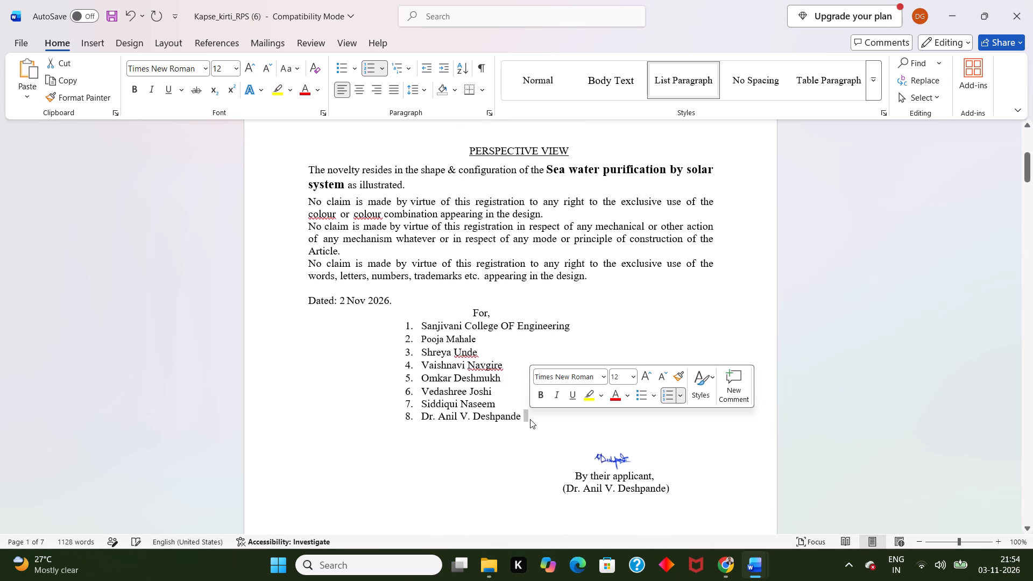
left_click_drag(423, 330, 478, 394)
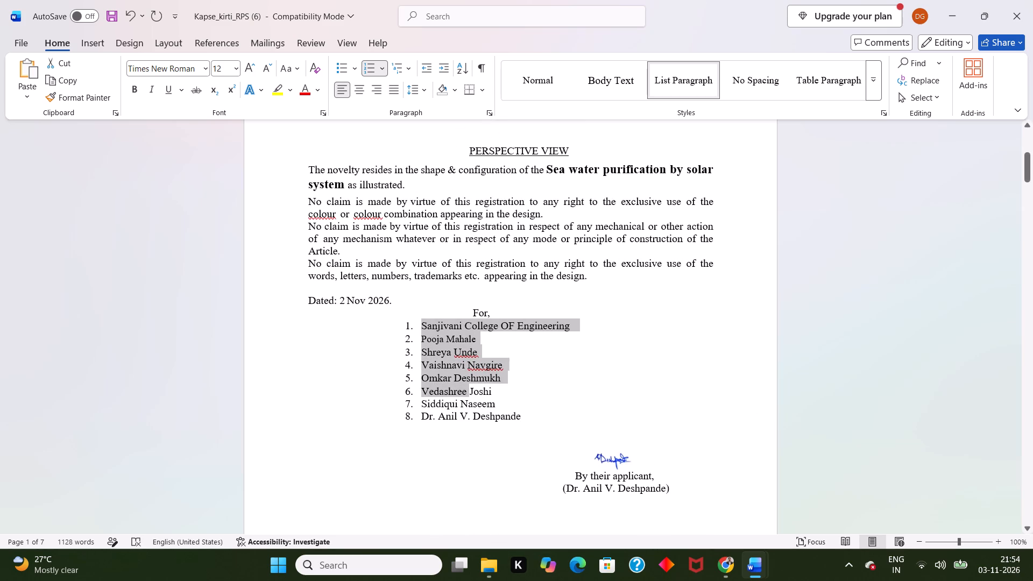
left_click_drag(478, 394, 519, 414)
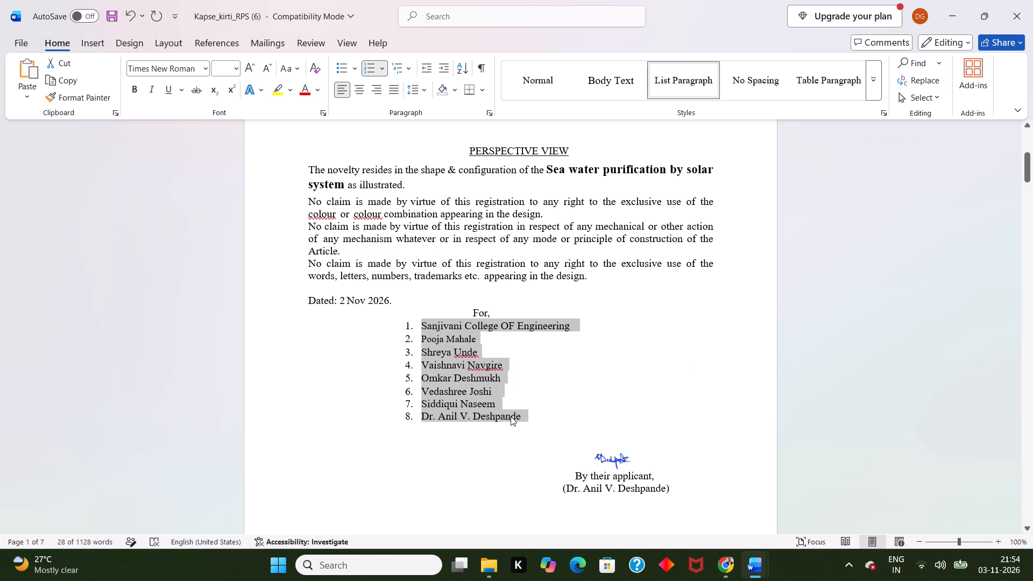
key("ctrl+c")
scroll(504, 424, "down", 20)
scroll(504, 424, "down", 2)
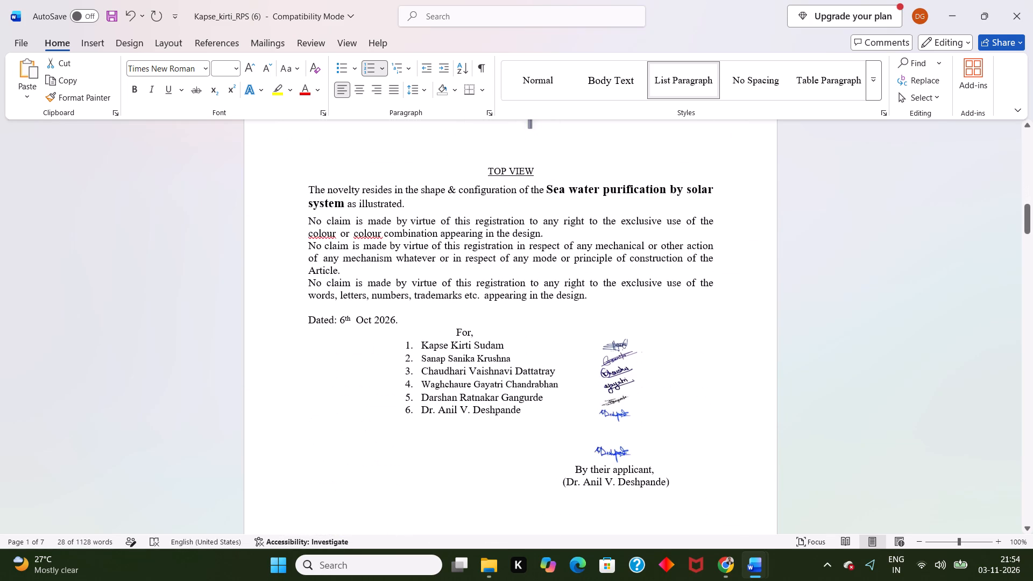
left_click_drag(416, 341, 521, 412)
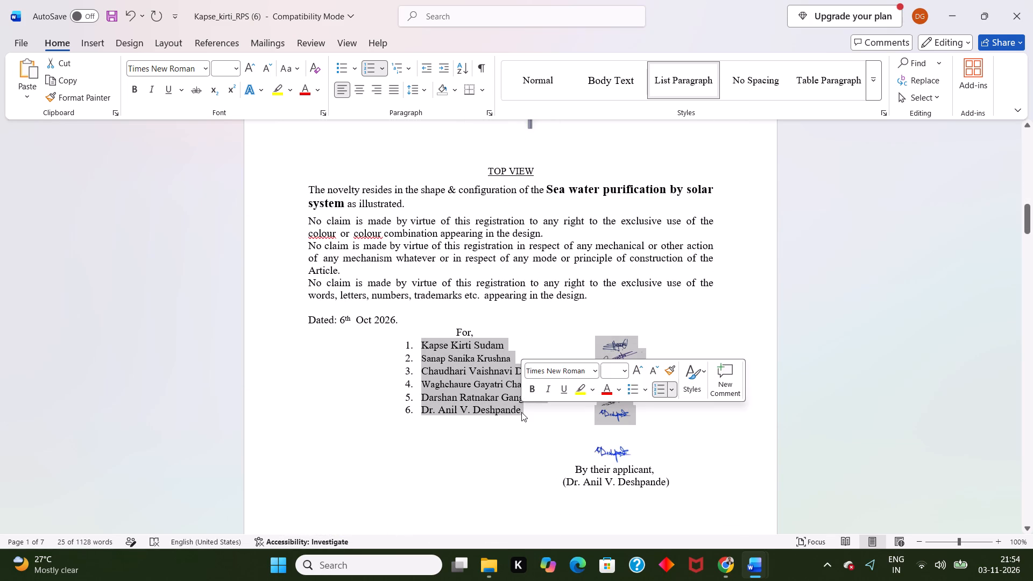
key("ctrl+v")
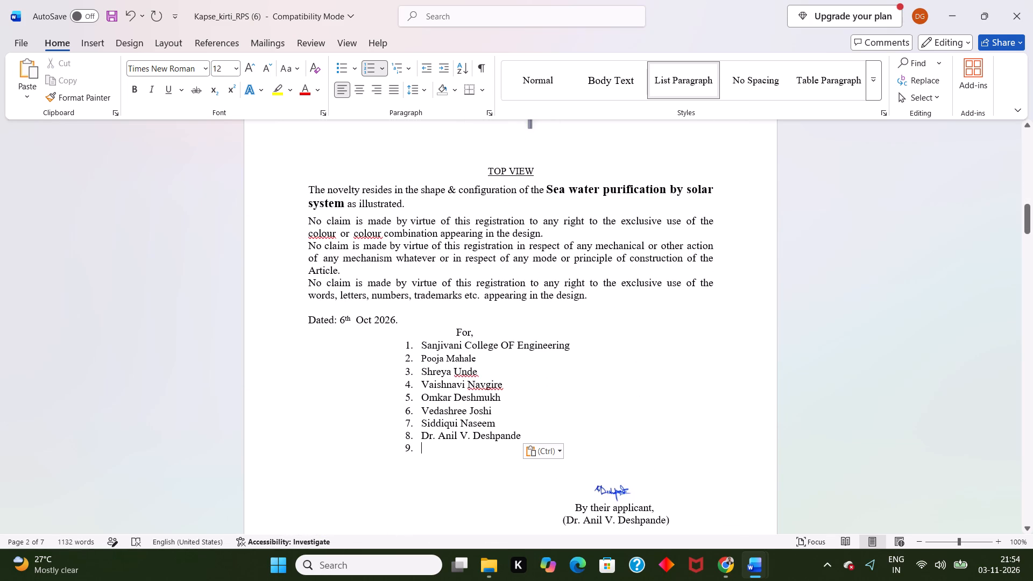
key("BackSpace")
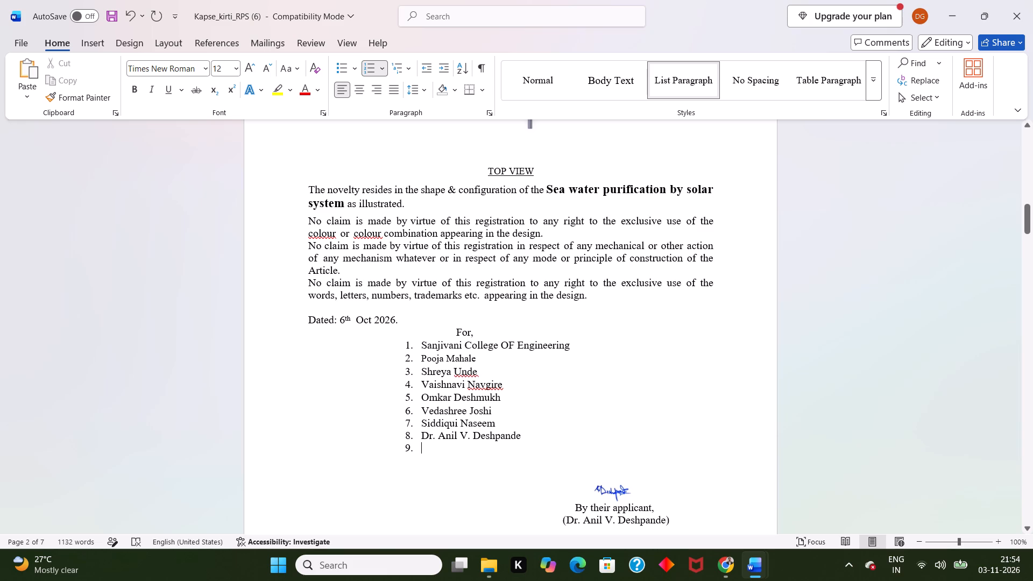
Replace the signature list and signature images on sheet 3, the bottom view, with the copied eight-name list.
scroll(437, 474, "down", 12)
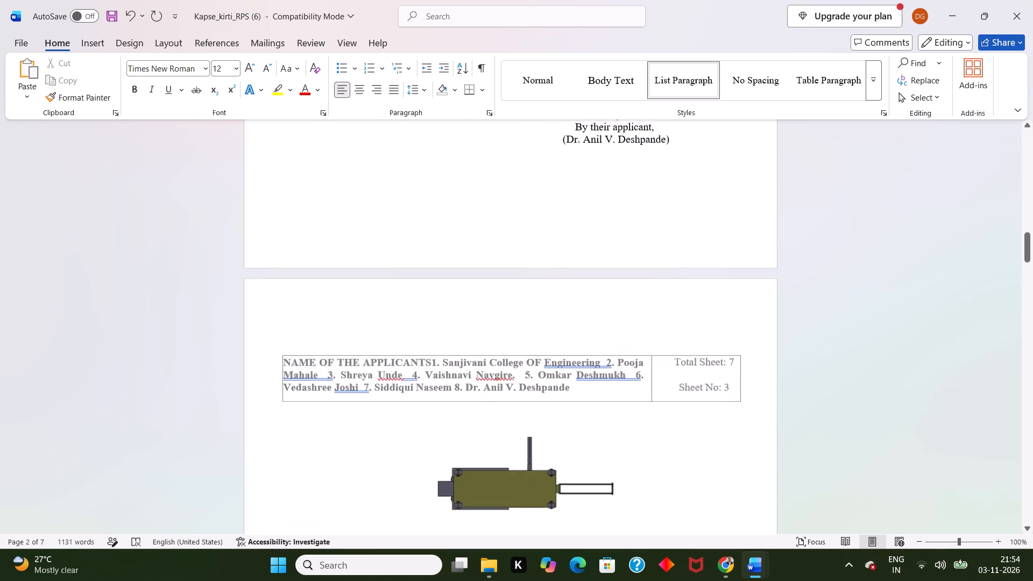
scroll(455, 491, "down", 13)
left_click_drag(421, 309, 463, 358)
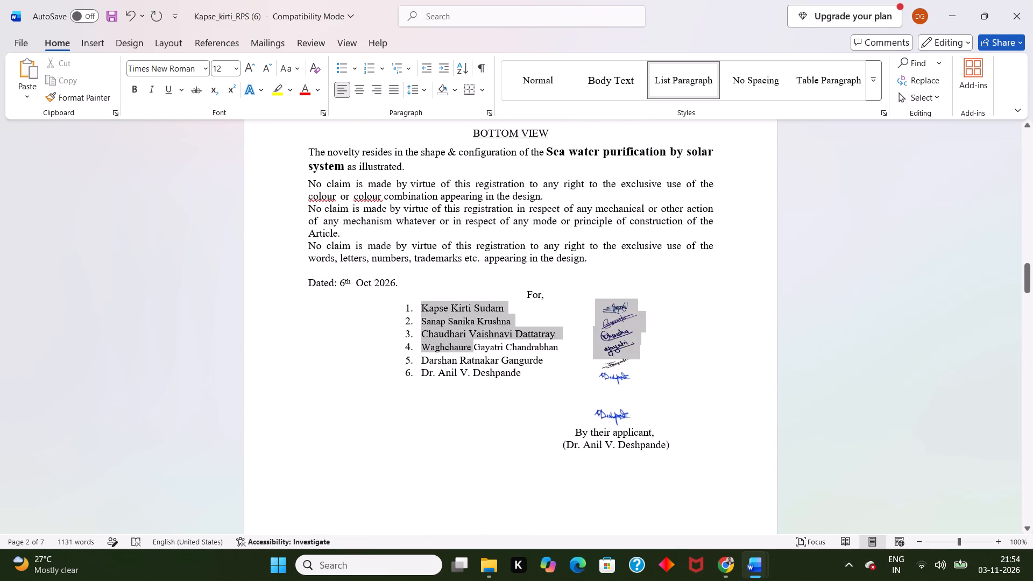
left_click_drag(463, 358, 512, 383)
key("ctrl+v")
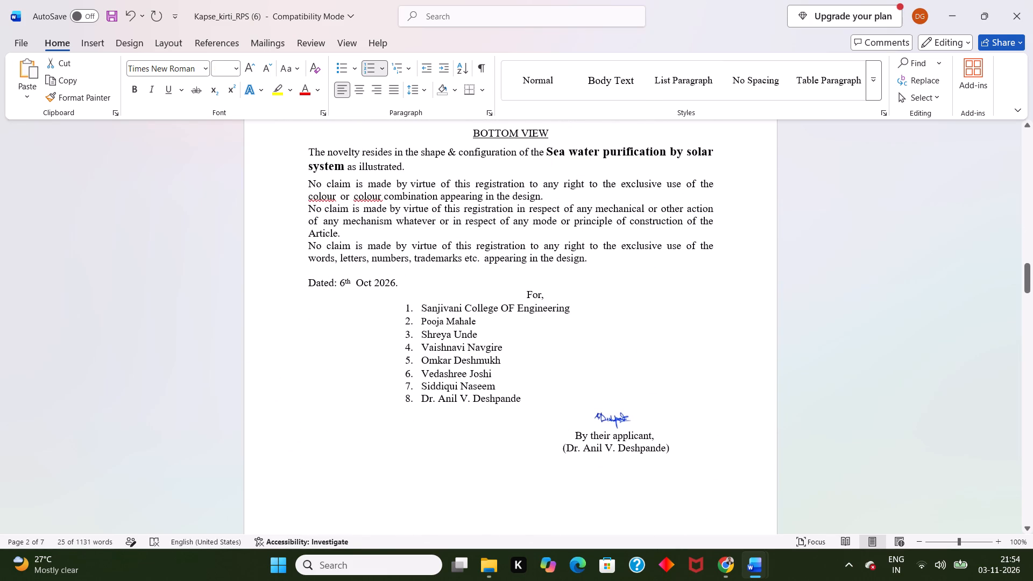
scroll(512, 383, "up", 3)
Replace the signature list and images on sheet 4, the front view, with the copied eight-name list, removing the empty ninth number.
scroll(512, 383, "down", 13)
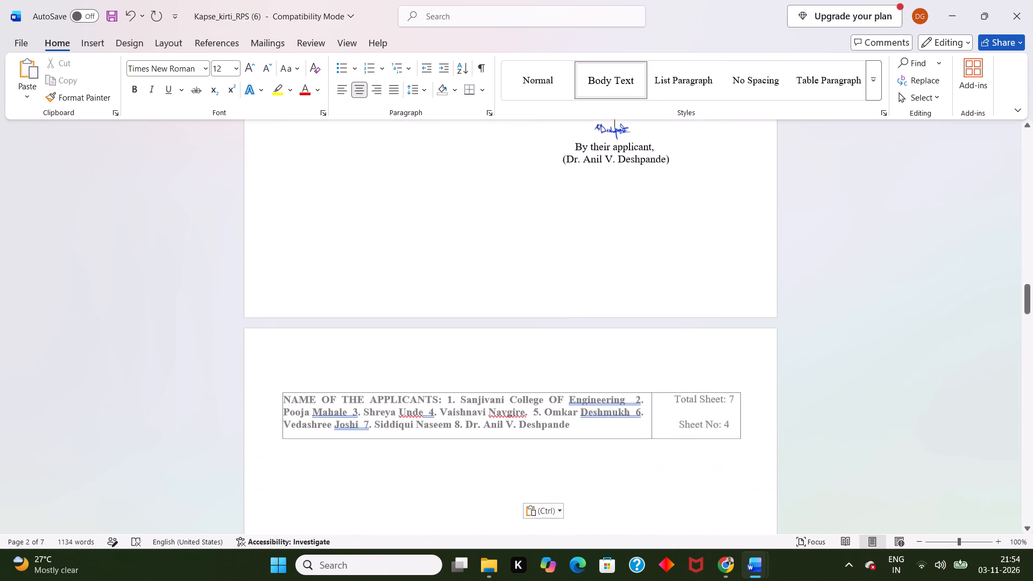
scroll(511, 428, "down", 11)
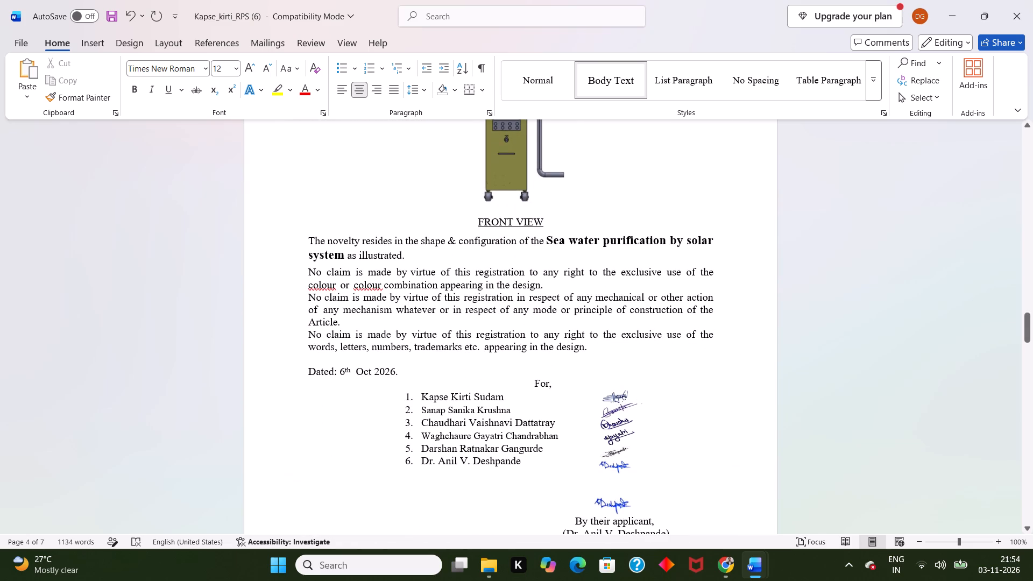
left_click_drag(421, 394, 512, 464)
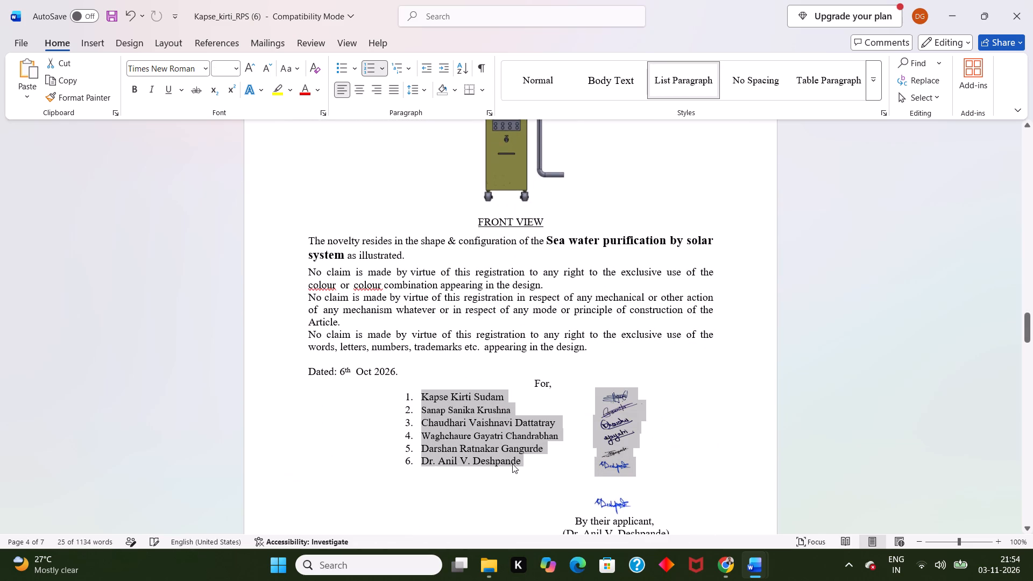
key("ctrl+v")
scroll(512, 464, "down", 8)
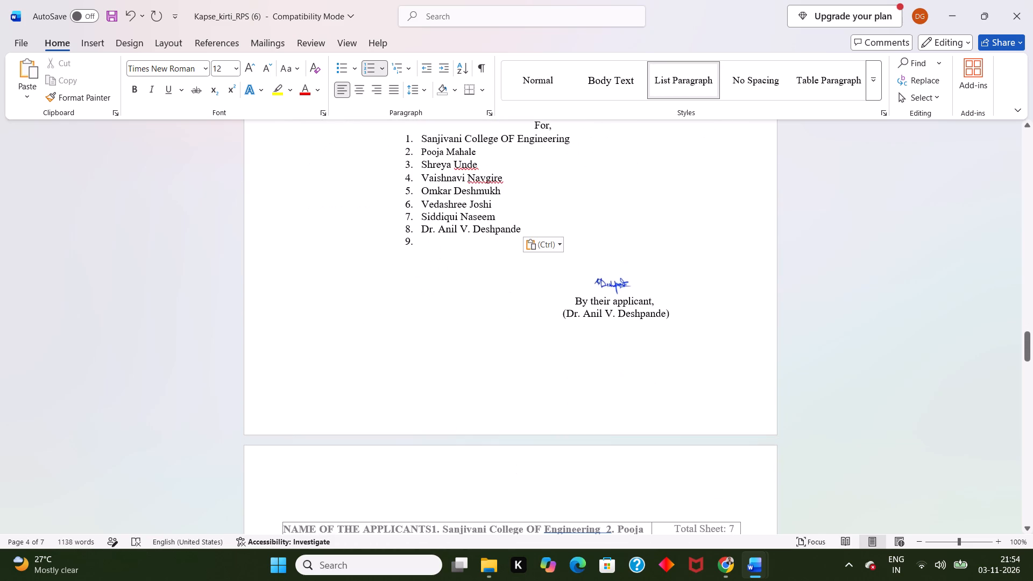
key("BackSpace")
Replace the signature list and signature images on sheet 5, the back view, with the copied eight-name list.
scroll(447, 349, "down", 7)
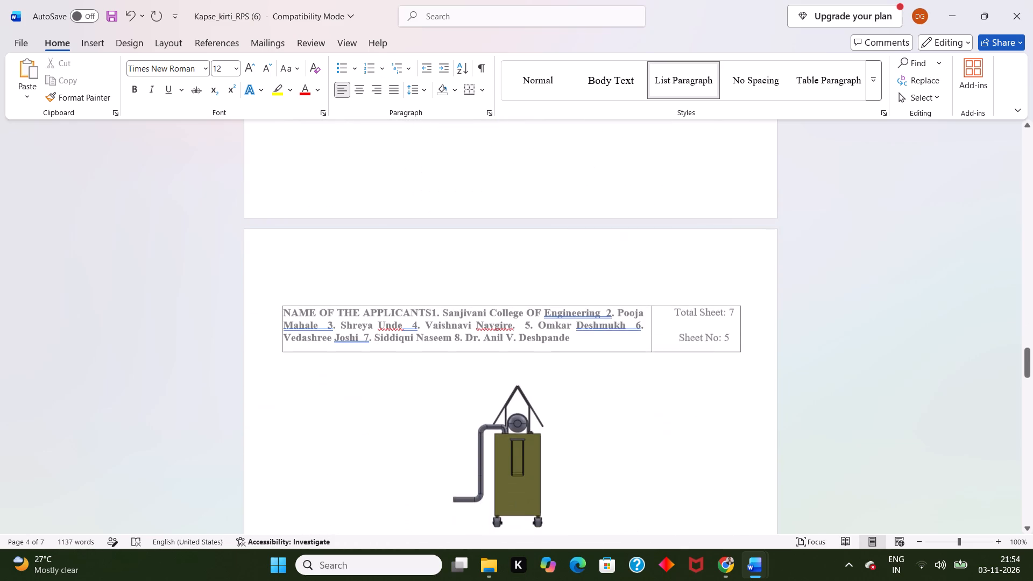
scroll(447, 349, "down", 13)
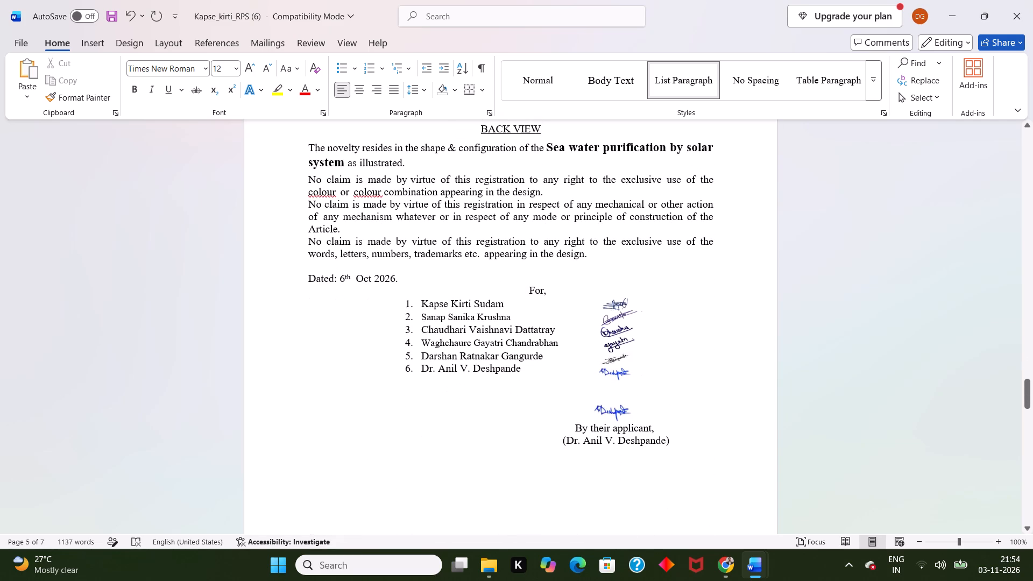
left_click_drag(421, 299, 532, 371)
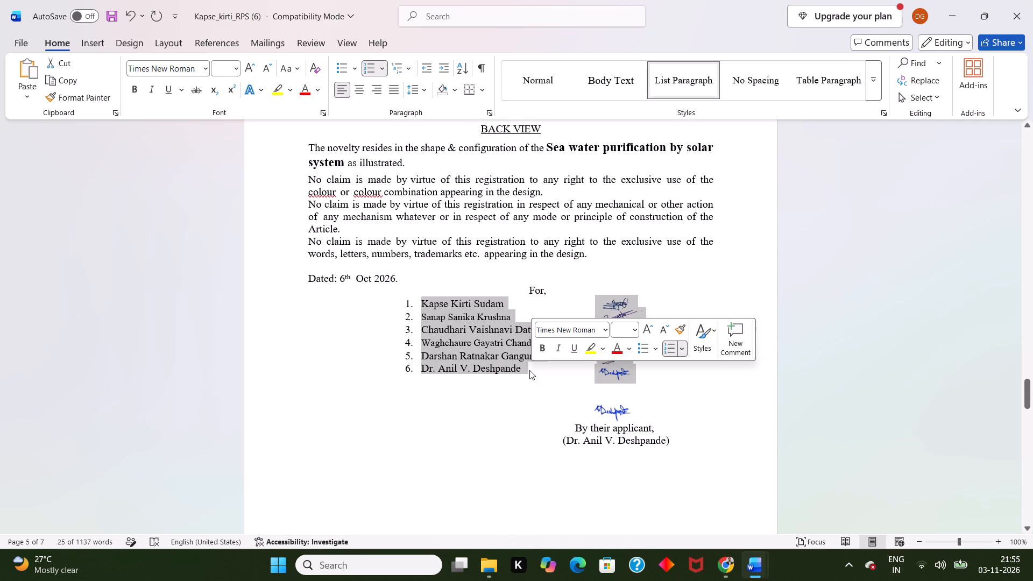
key("ctrl+v")
Replace the signature list and signature images on sheet 6, the left hand side view, with the copied eight-name list.
scroll(522, 369, "down", 10)
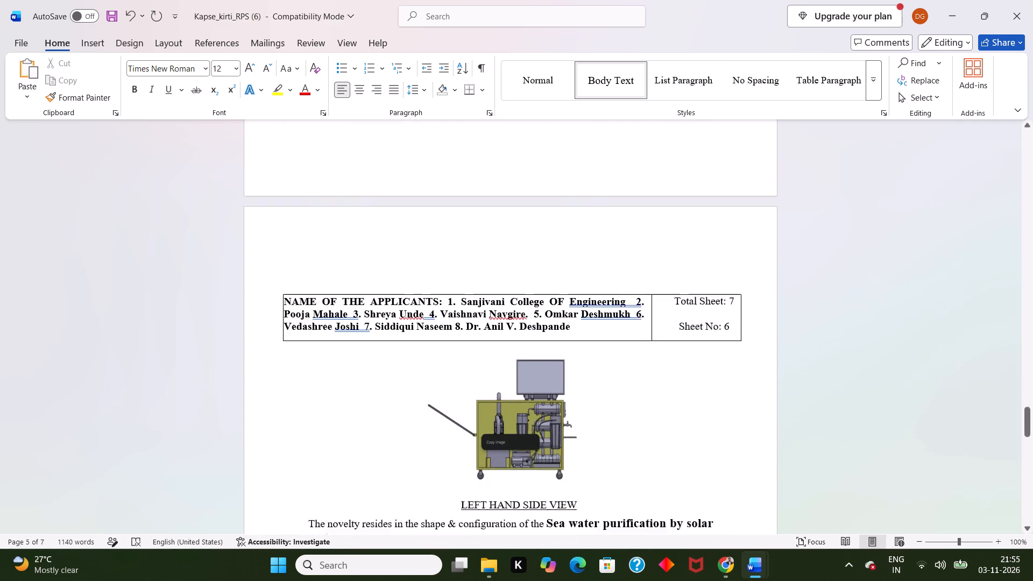
scroll(521, 387, "down", 10)
left_click_drag(423, 399, 444, 443)
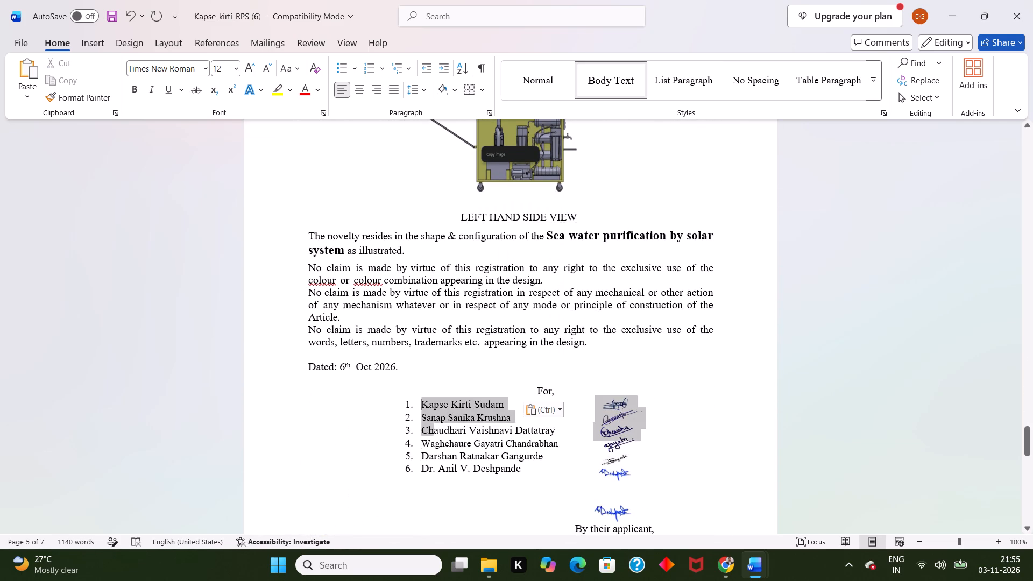
left_click_drag(444, 443, 518, 477)
left_click(518, 477)
left_click_drag(422, 399, 423, 399)
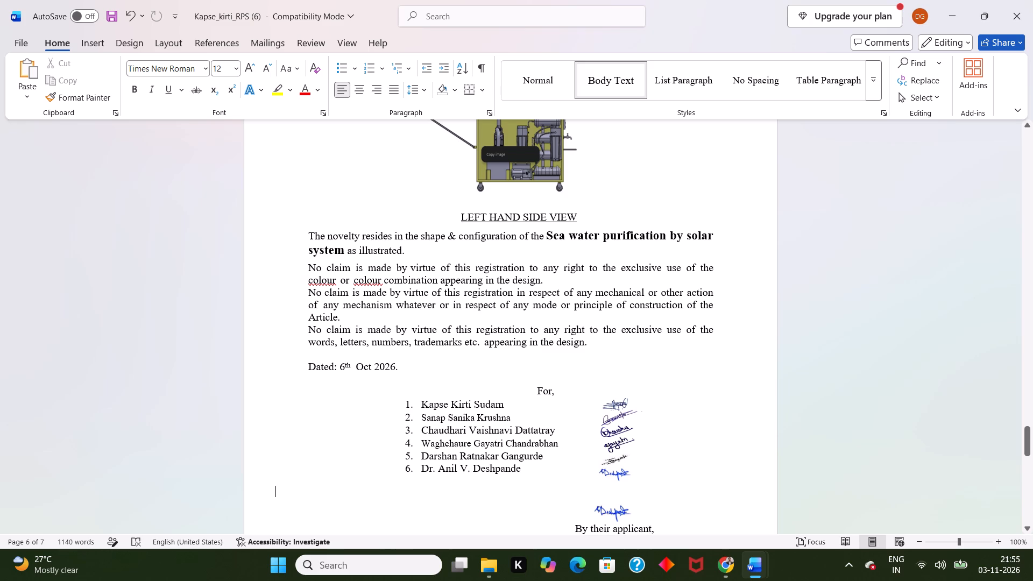
left_click_drag(423, 399, 537, 470)
key("ctrl+v")
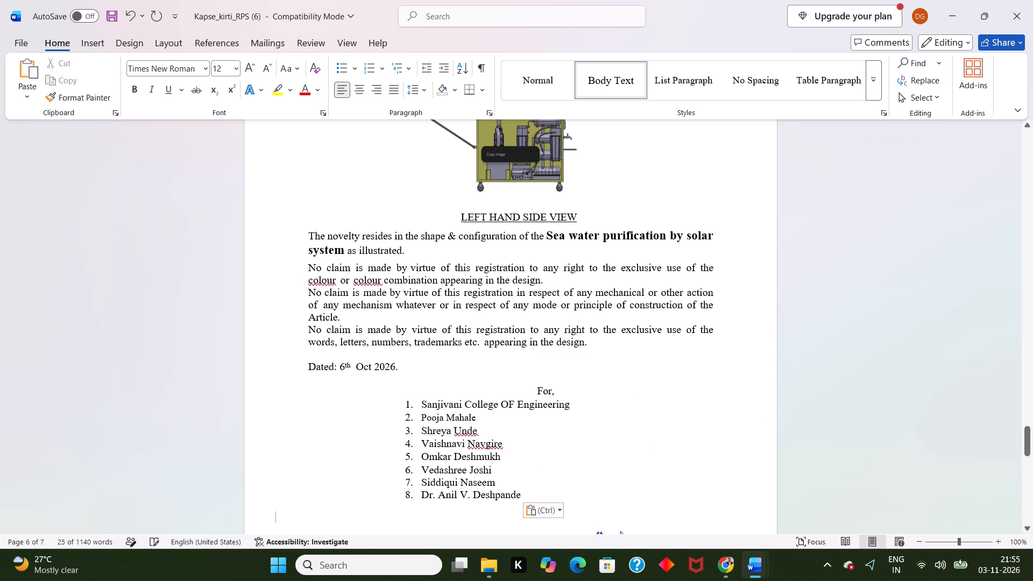
Replace the signature list and signature images on sheet 7, the right hand side view, with the copied eight-name list.
scroll(537, 470, "down", 10)
scroll(537, 472, "up", 1)
scroll(537, 472, "down", 18)
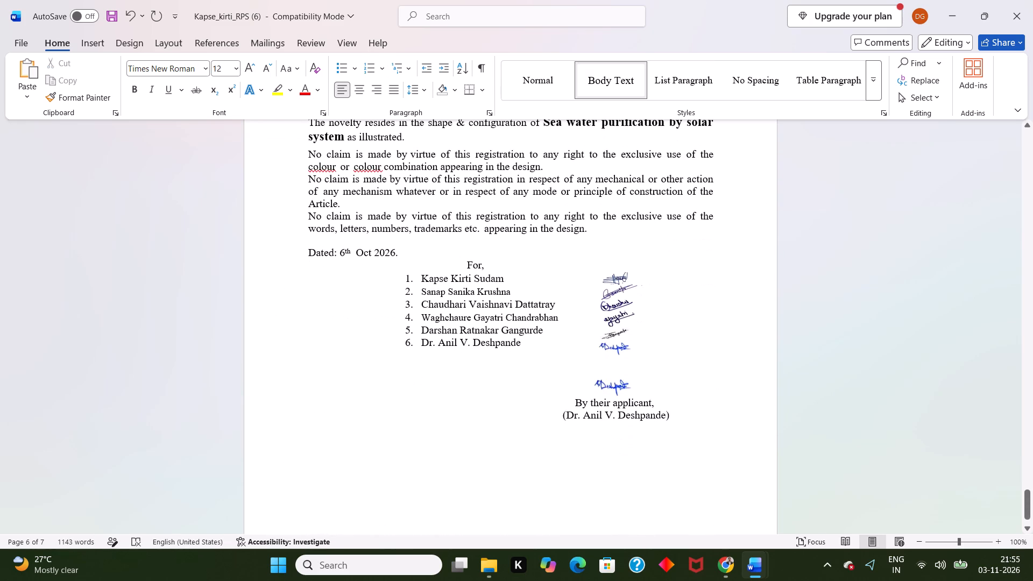
left_click_drag(421, 283, 539, 350)
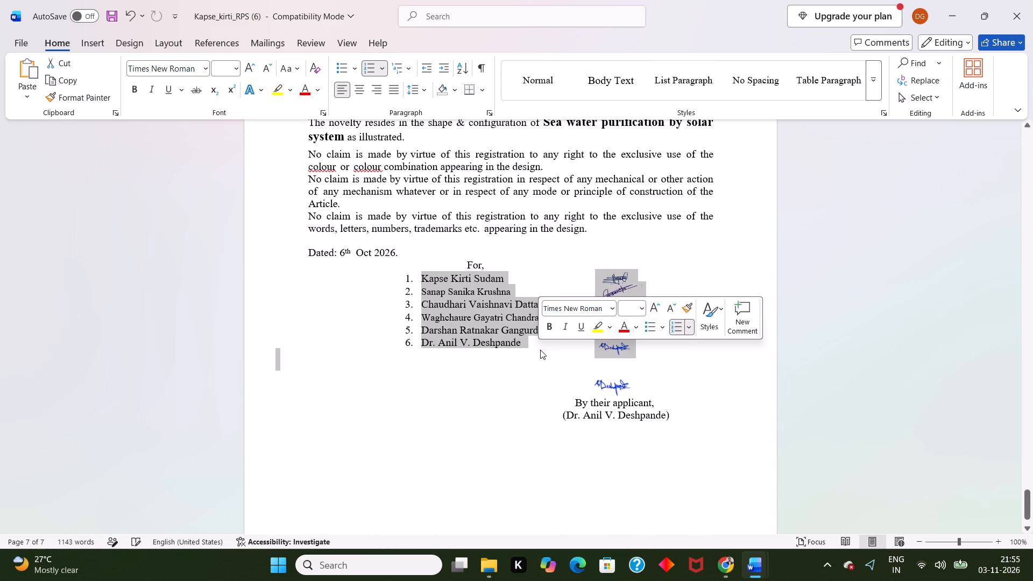
key("ctrl+v")
scroll(518, 504, "down", 7)
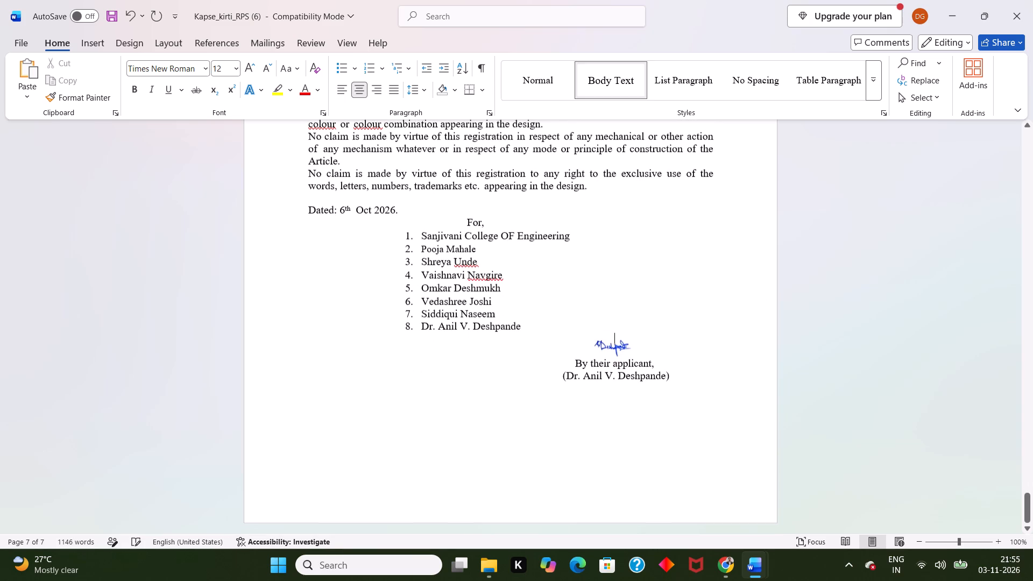
scroll(516, 512, "down", 9)
scroll(522, 374, "up", 3)
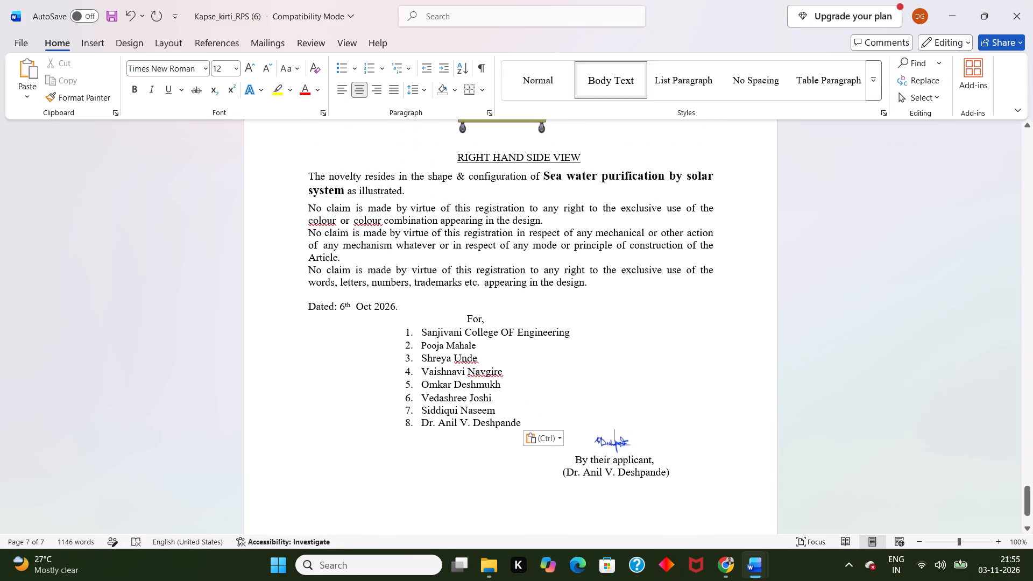
scroll(522, 374, "up", 4)
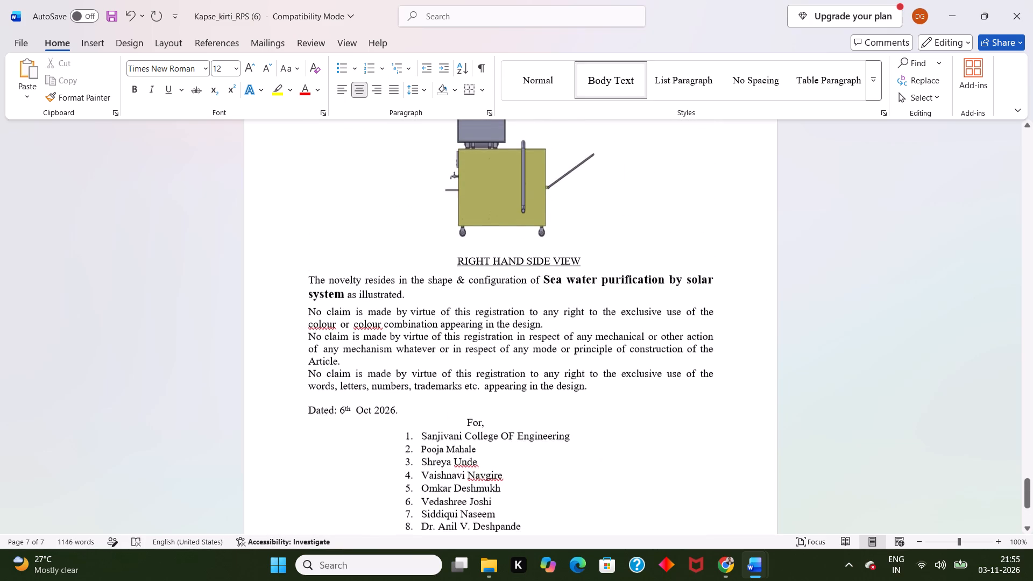
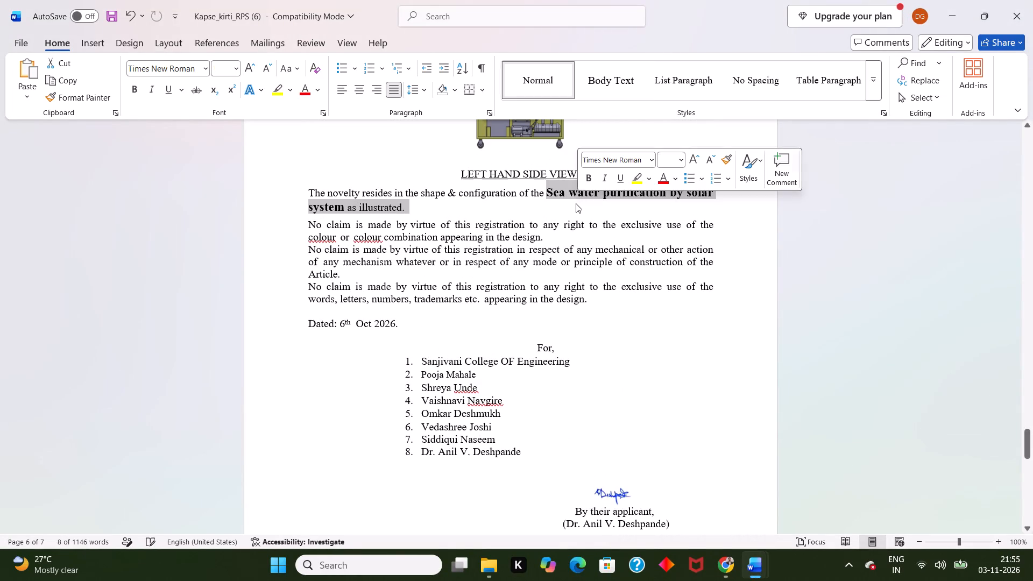
Replace the article title in sheet 6's novelty statement with the copied "An IoT-Based Fingerprint Attendance Monitoring System".
left_click(523, 209)
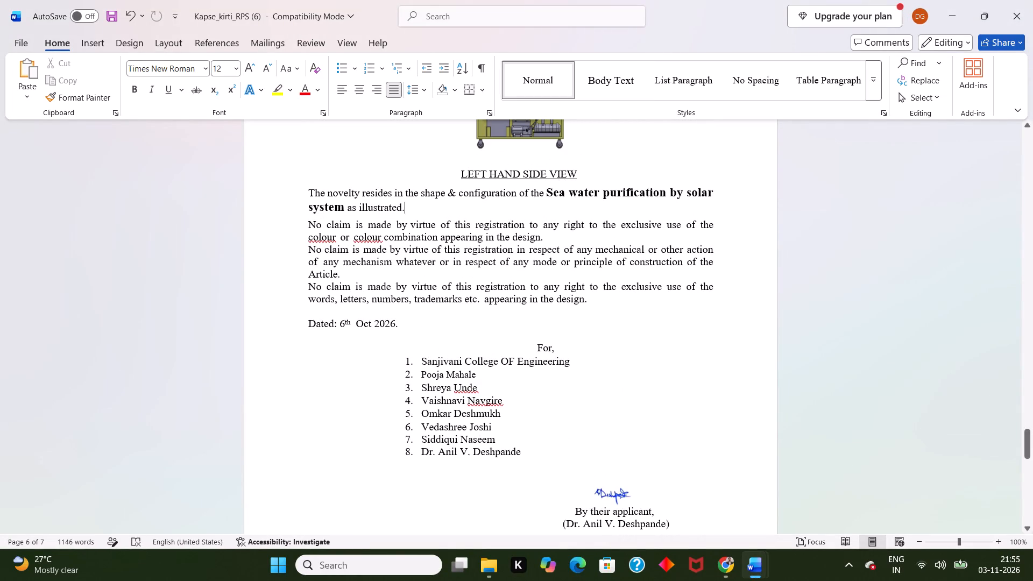
left_click_drag(546, 193, 407, 206)
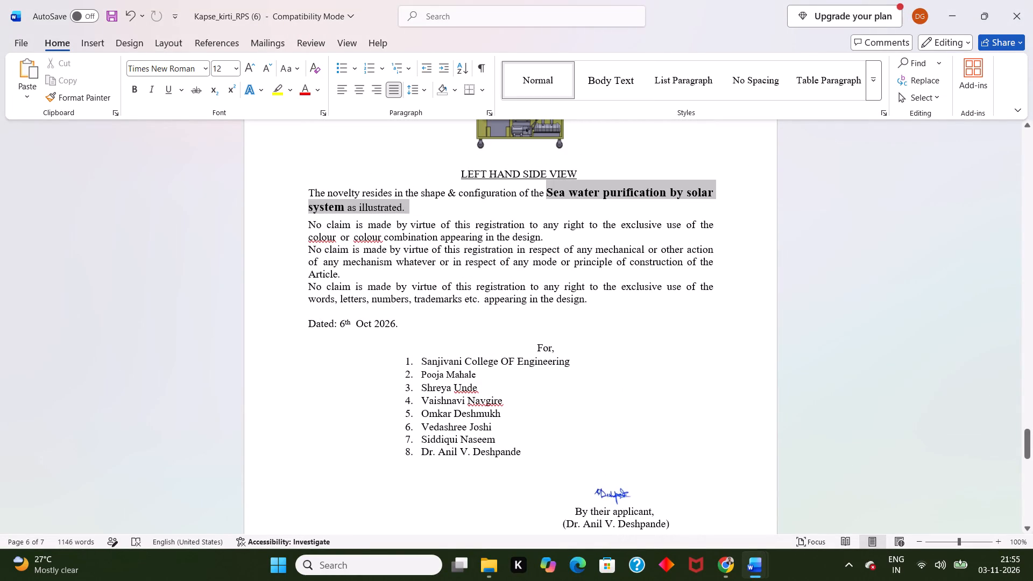
left_click_drag(407, 206, 348, 207)
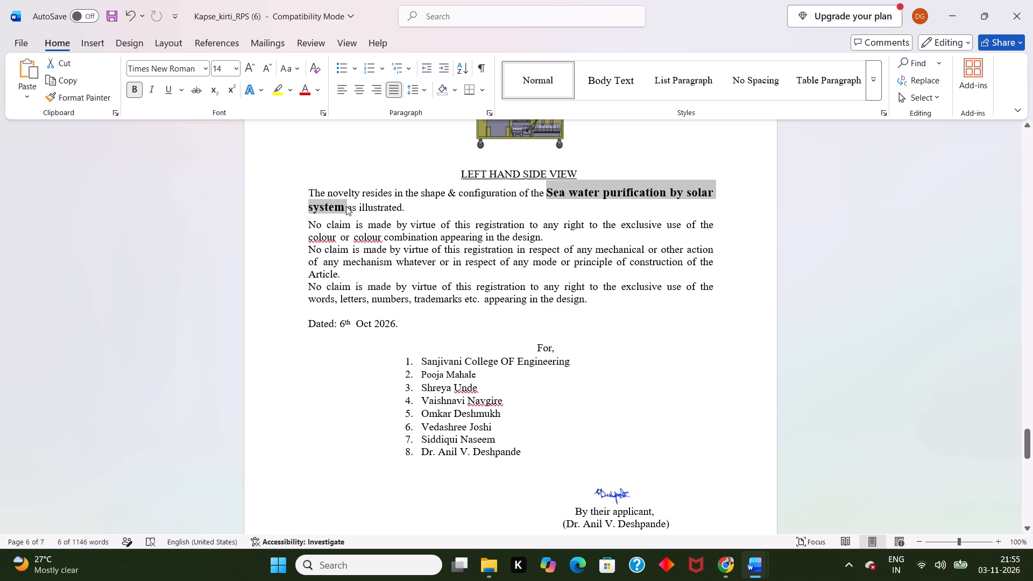
key("ctrl+v")
Copy sheet 6's novelty and no-claim paragraphs and paste them over the same paragraphs on sheet 5, the back view.
left_click_drag(300, 187, 622, 314)
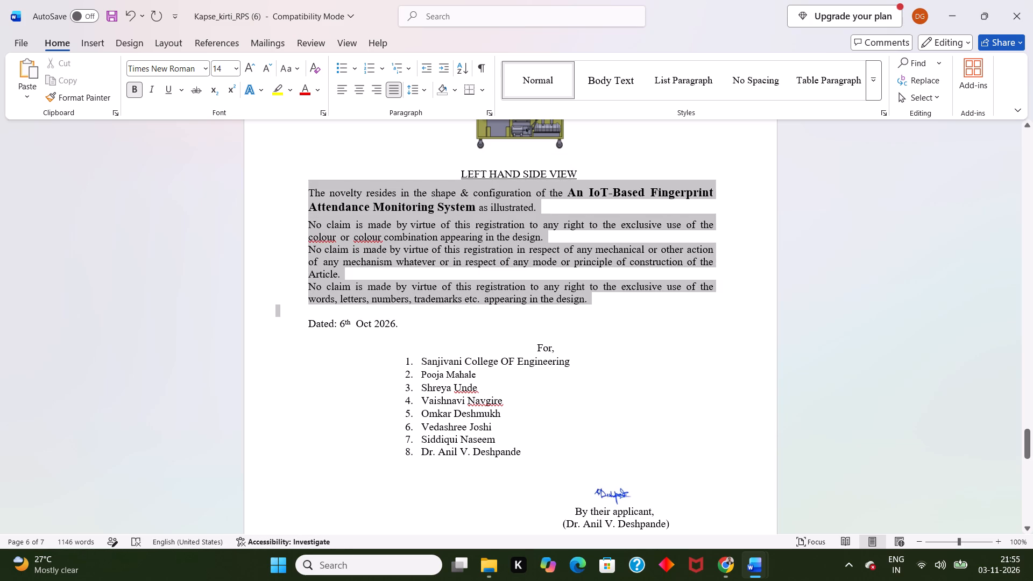
left_click_drag(622, 314, 635, 312)
key("ctrl+c")
scroll(564, 323, "up", 6)
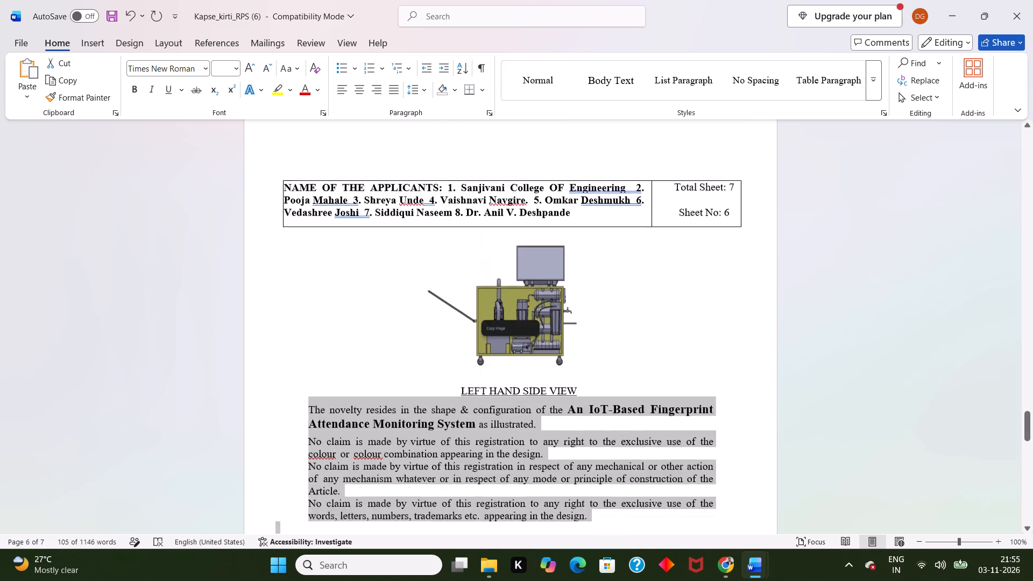
scroll(521, 318, "up", 14)
scroll(477, 319, "up", 4)
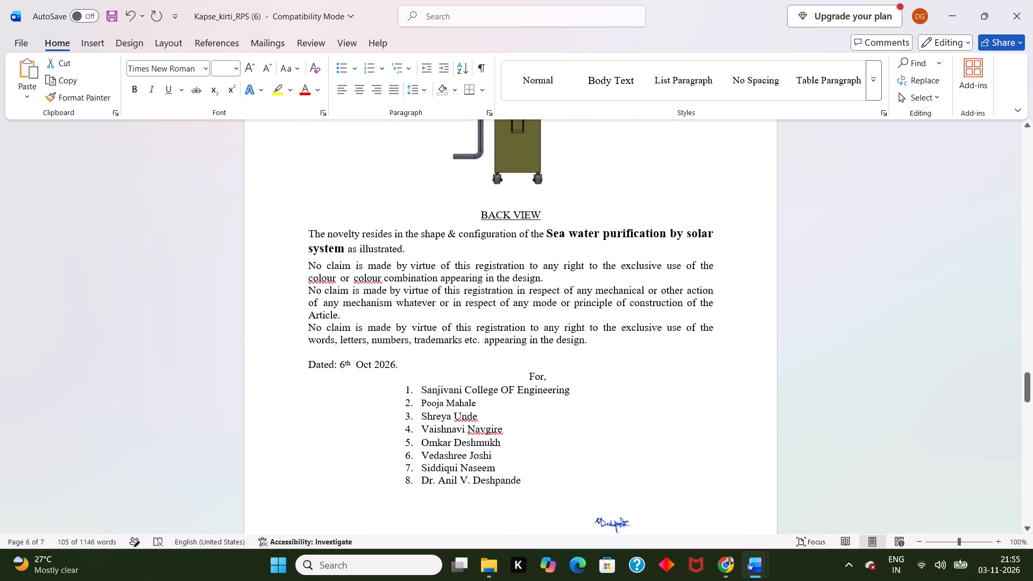
left_click_drag(308, 230, 611, 336)
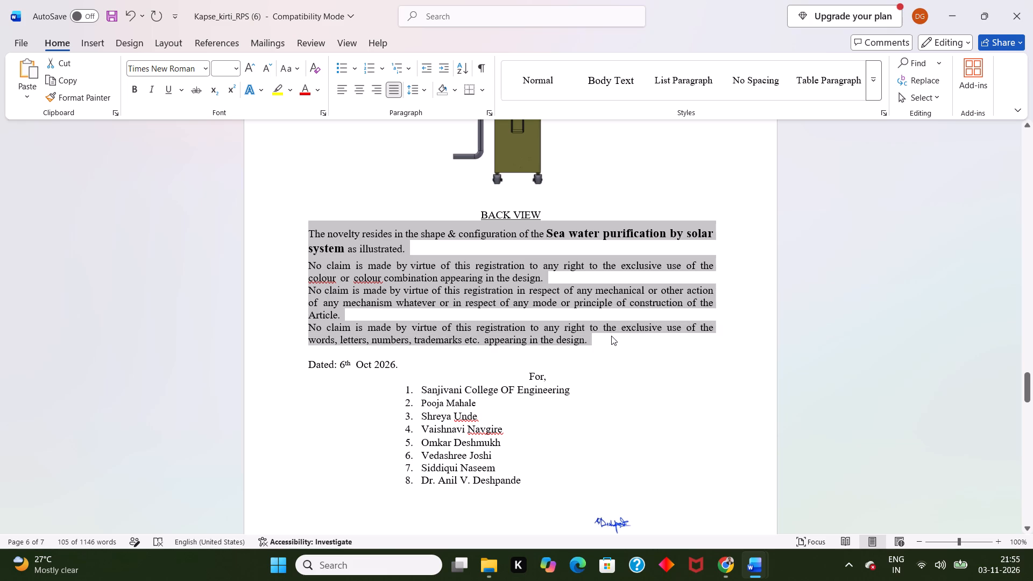
key("ctrl+v")
Replace the novelty and no-claim paragraphs on sheet 4, the front view, with the copied fingerprint attendance system text.
scroll(603, 340, "up", 10)
scroll(601, 341, "down", 1)
scroll(601, 341, "up", 6)
scroll(601, 341, "down", 1)
scroll(601, 341, "up", 5)
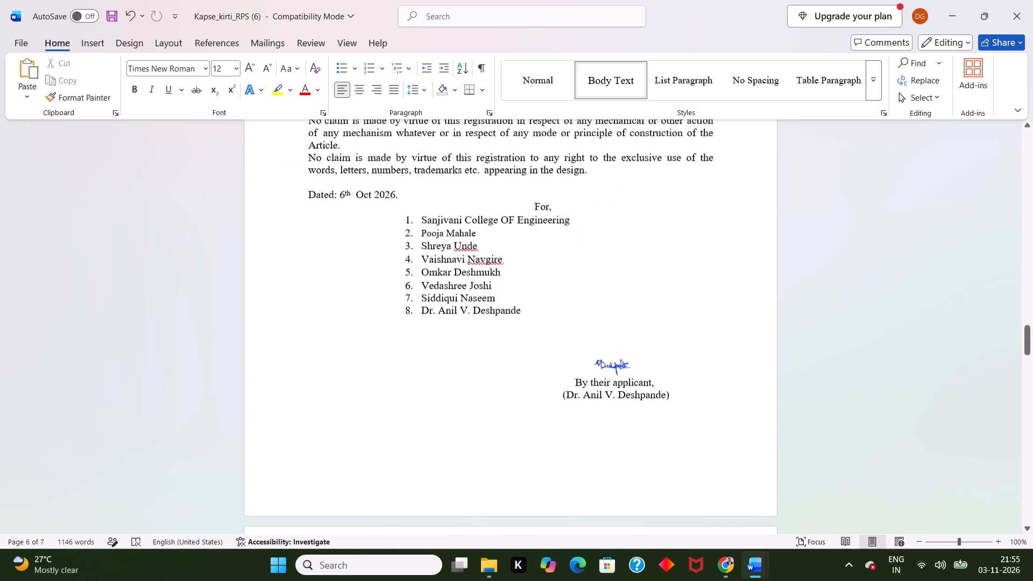
scroll(601, 341, "up", 8)
left_click_drag(308, 292, 489, 381)
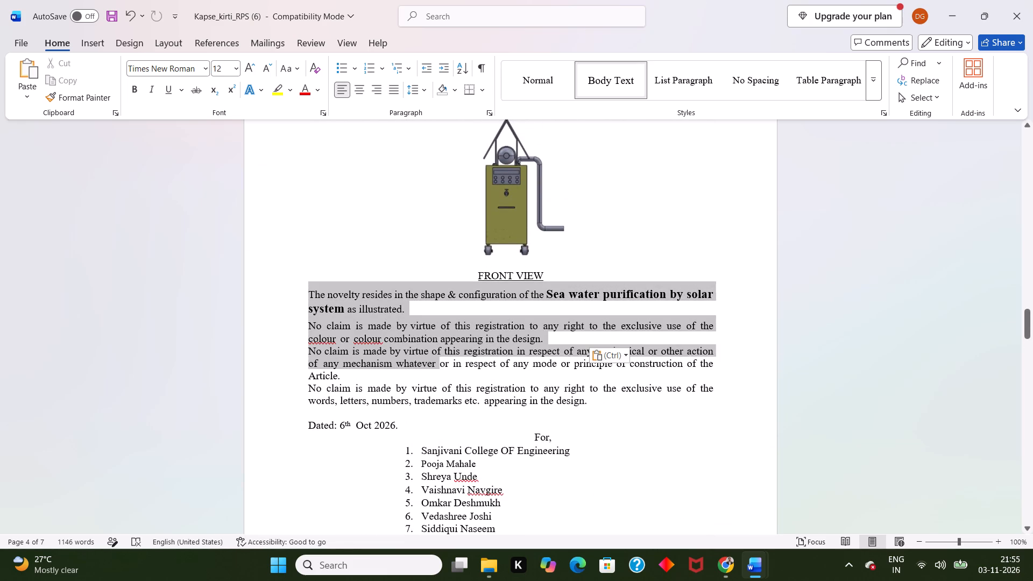
left_click_drag(489, 381, 624, 403)
key("ctrl+v")
Replace the novelty and no-claim paragraphs on sheet 3, the bottom view, with the copied fingerprint attendance system text.
scroll(624, 403, "up", 3)
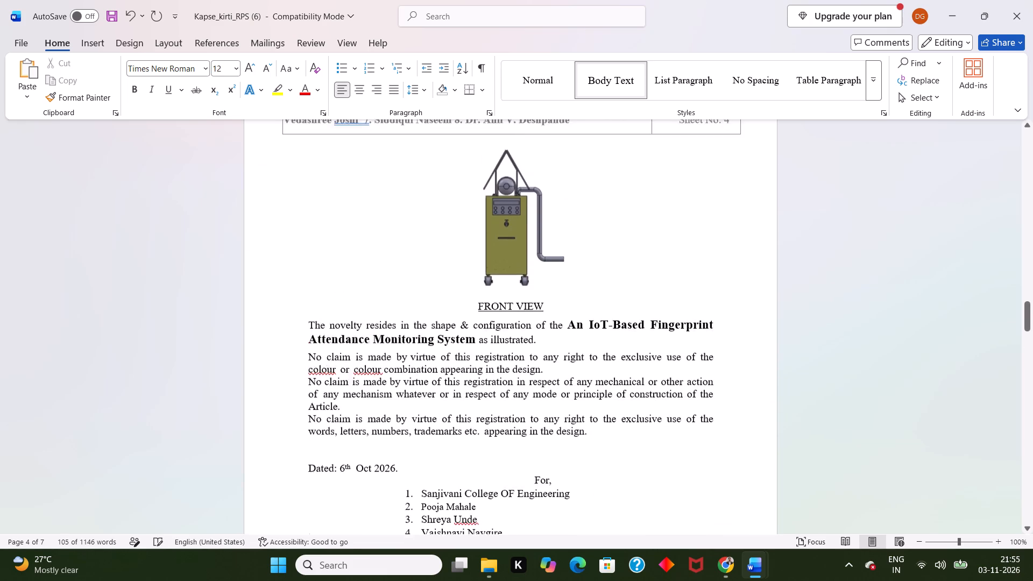
scroll(624, 403, "up", 19)
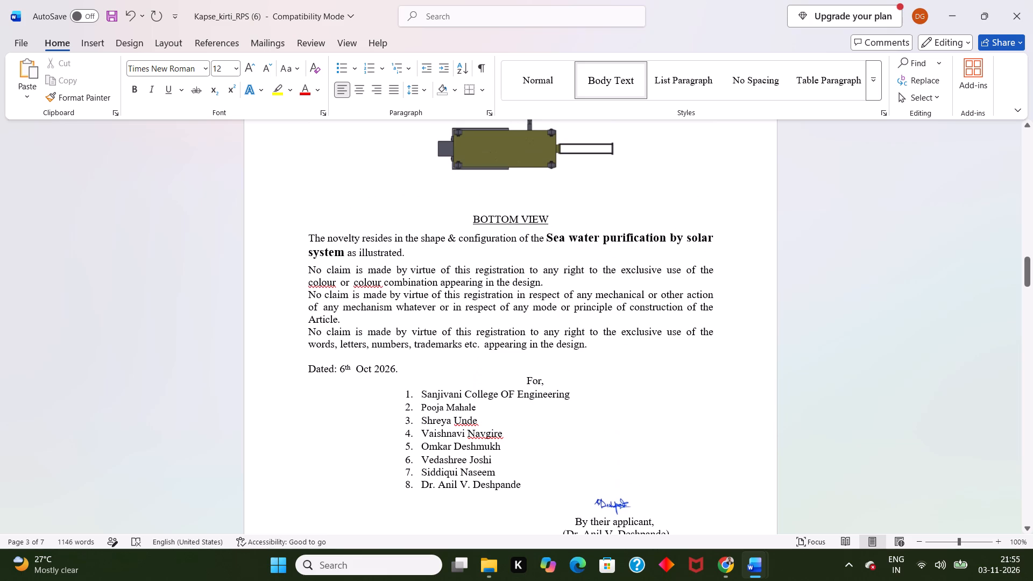
left_click_drag(304, 233, 598, 344)
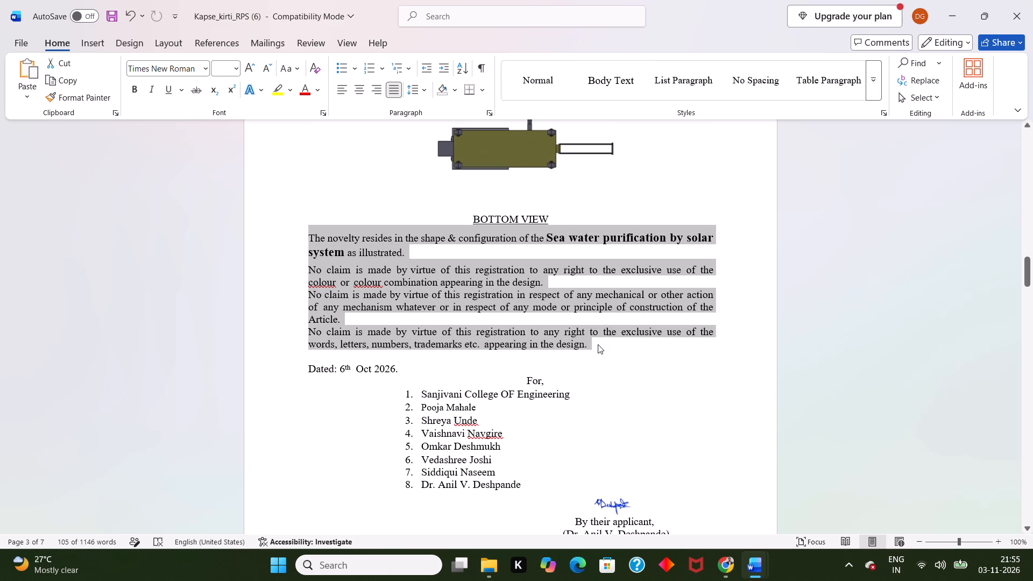
key("ctrl+v")
Replace the novelty and no-claim paragraphs on sheet 2, the top view, with the copied fingerprint attendance system text.
scroll(598, 344, "up", 20)
scroll(598, 344, "up", 2)
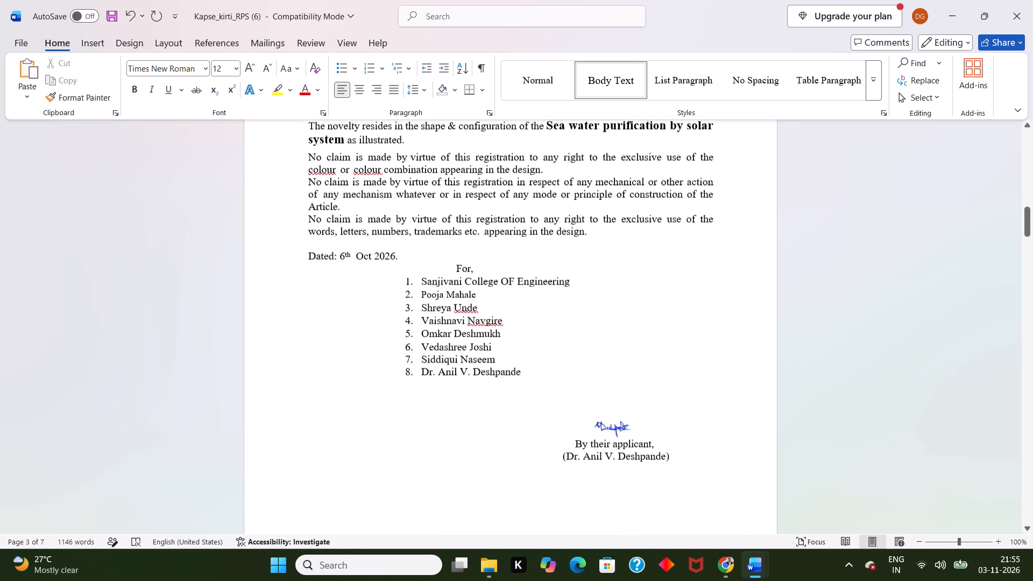
left_click_drag(308, 175, 430, 254)
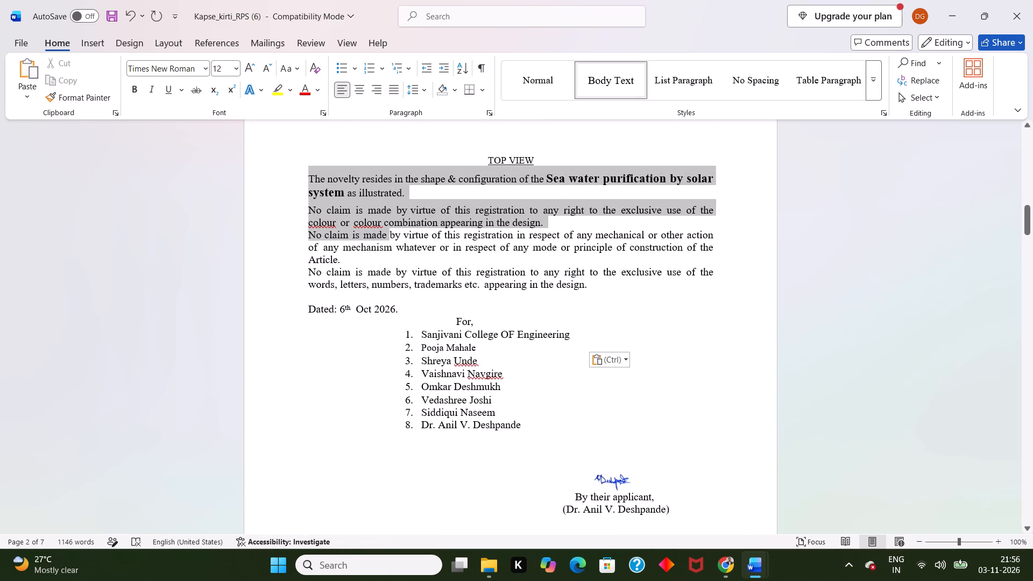
left_click_drag(430, 254, 594, 285)
key("ctrl+v")
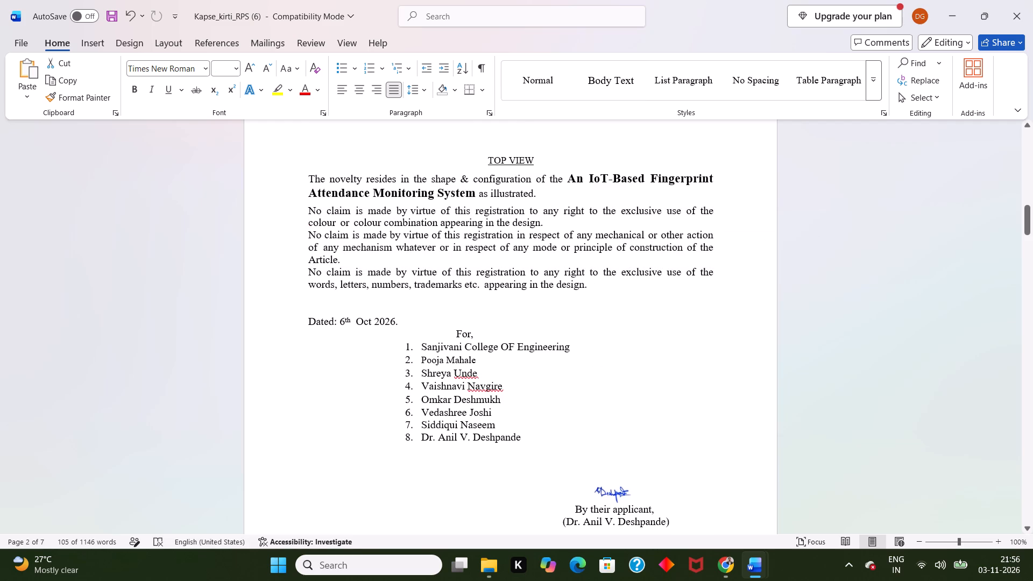
Replace the novelty and no-claim paragraphs on sheet 1, the perspective view, leaving the date line out of the replacement.
scroll(589, 292, "up", 20)
scroll(589, 292, "up", 5)
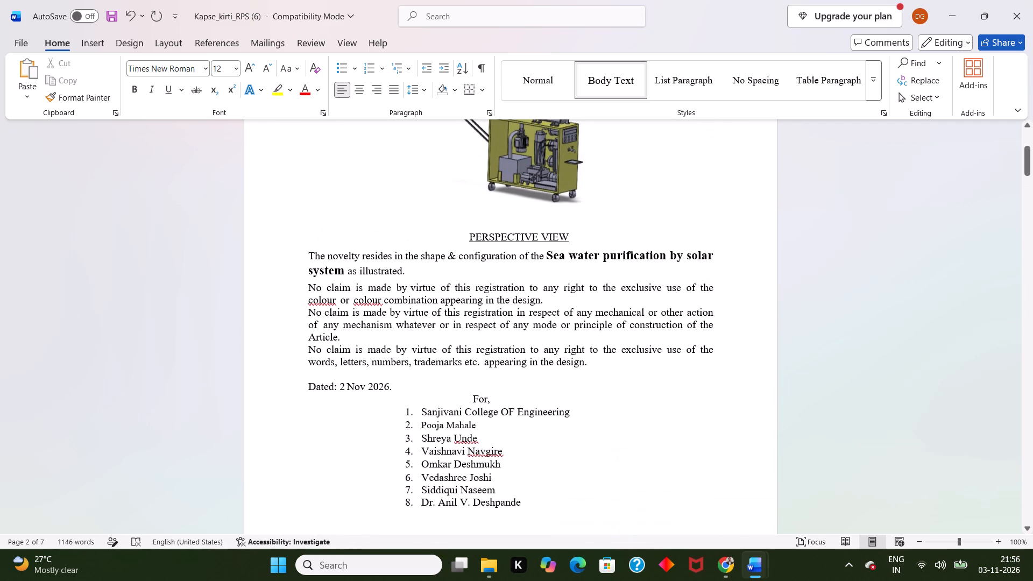
left_click_drag(312, 259, 588, 372)
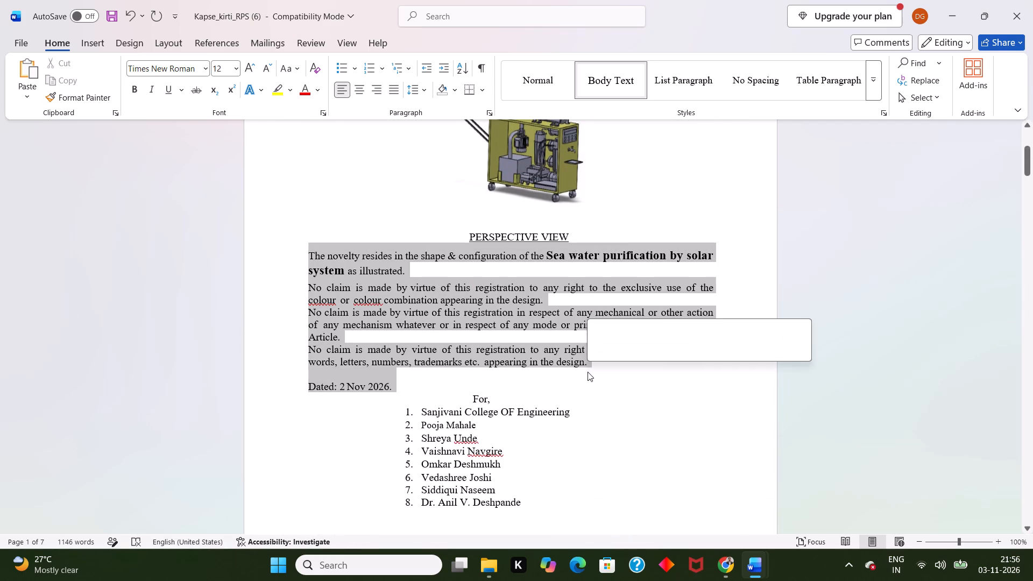
left_click(376, 300)
left_click_drag(307, 252, 439, 308)
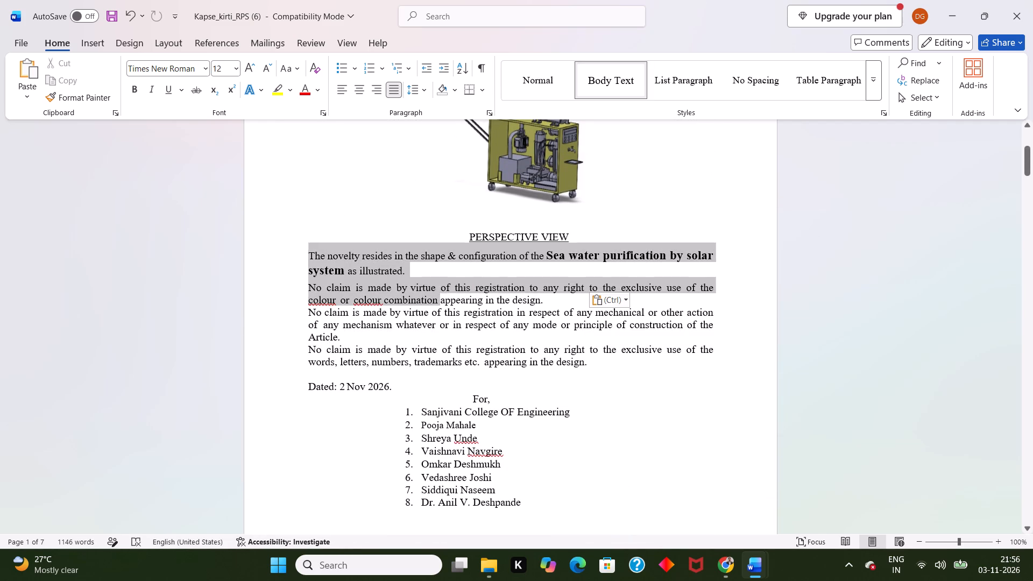
left_click_drag(439, 308, 591, 356)
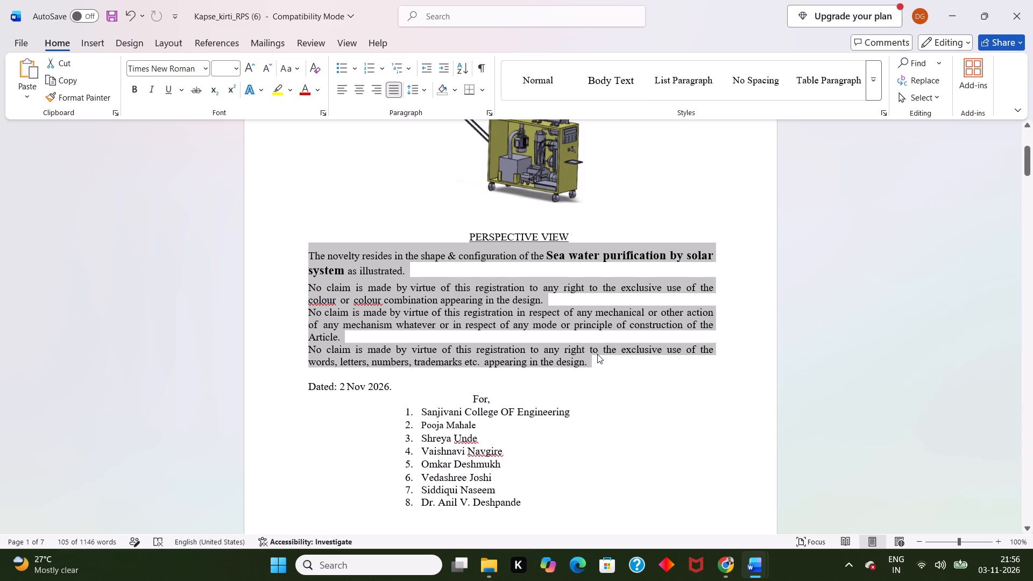
key("ctrl+v")
Review the applicant header, picture, statement text, date and signature block on sheets 1 and 2.
scroll(597, 355, "up", 19)
scroll(475, 336, "up", 4)
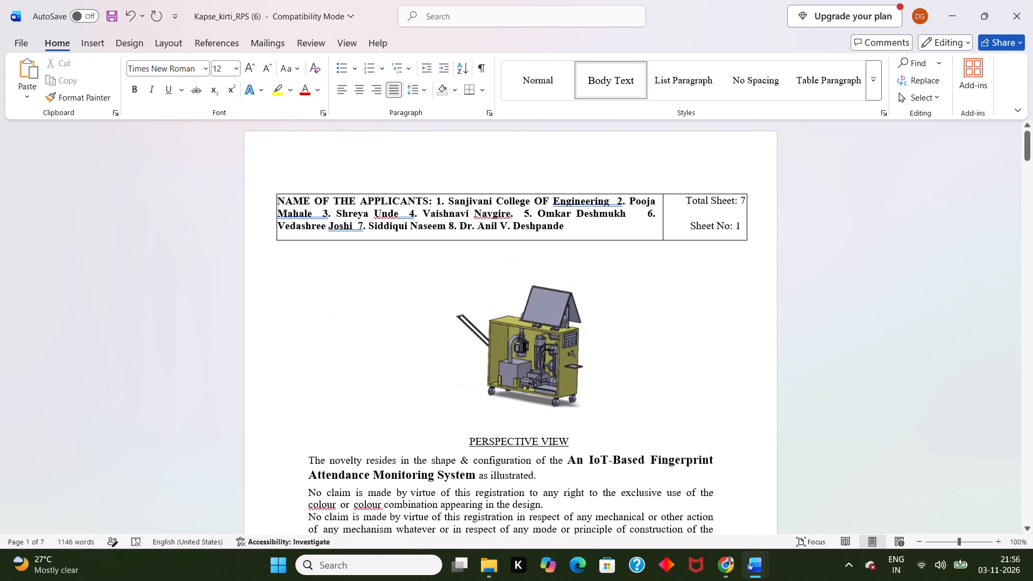
scroll(474, 335, "down", 6)
scroll(543, 327, "down", 7)
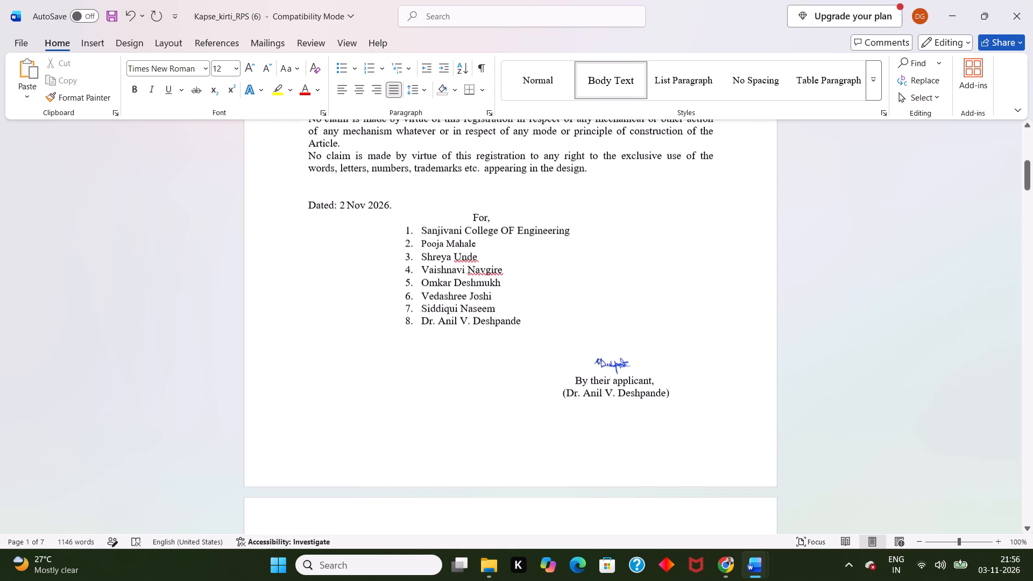
scroll(544, 342, "down", 15)
scroll(540, 420, "up", 5)
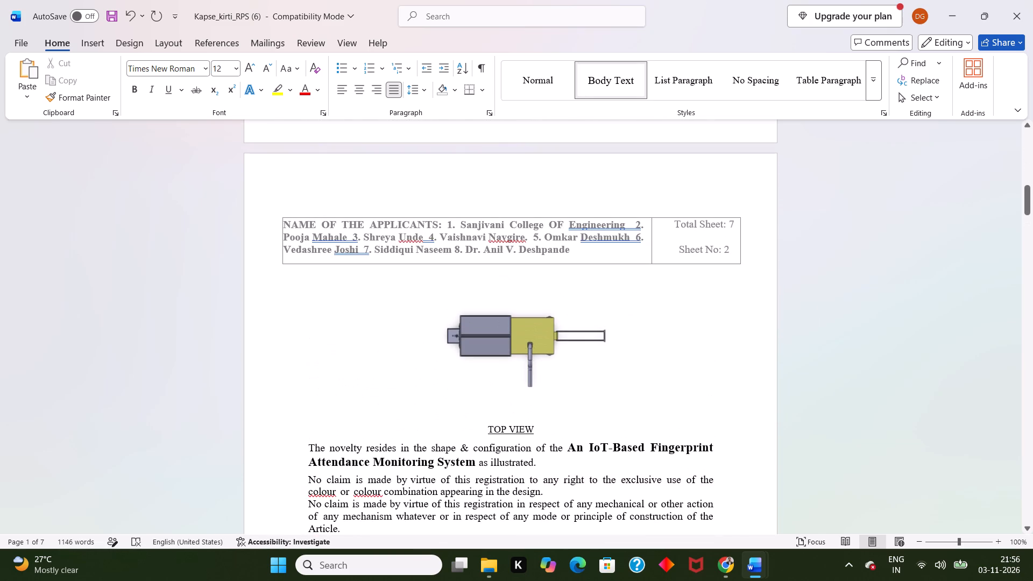
scroll(596, 375, "up", 5)
scroll(596, 375, "down", 8)
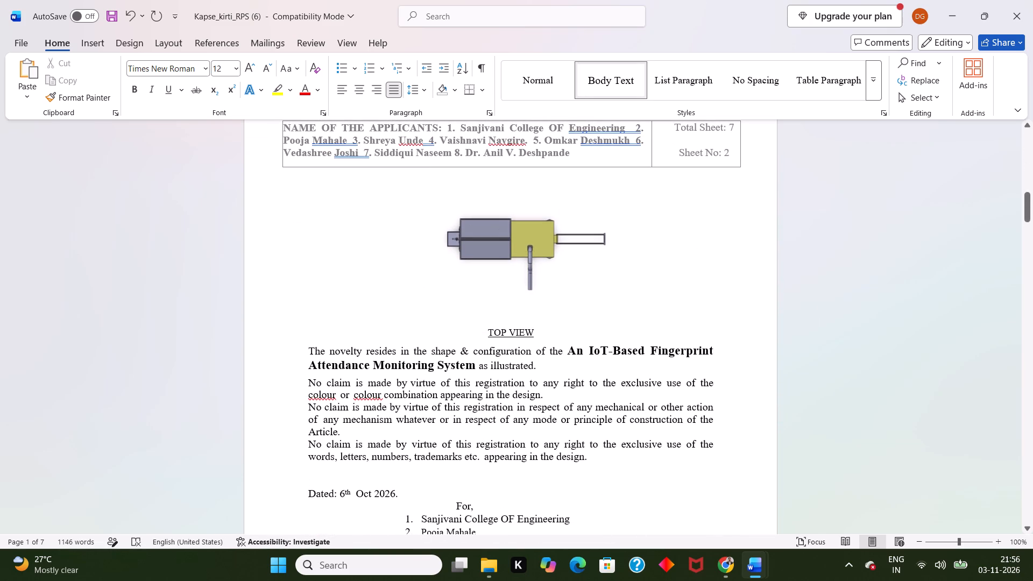
Turn on AutoSave by uploading the document to the personal OneDrive, and save it.
left_click(85, 18)
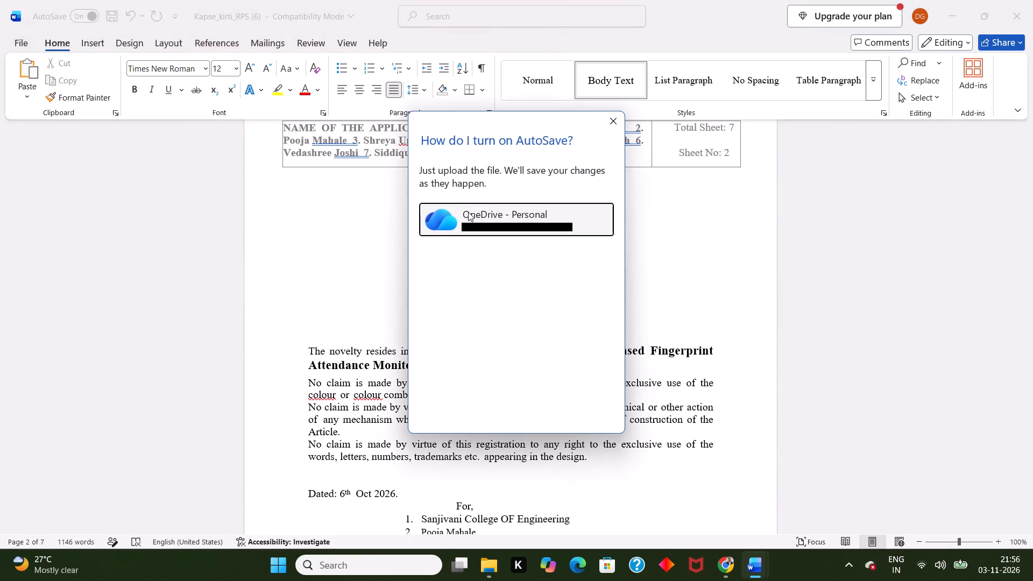
left_click(469, 214)
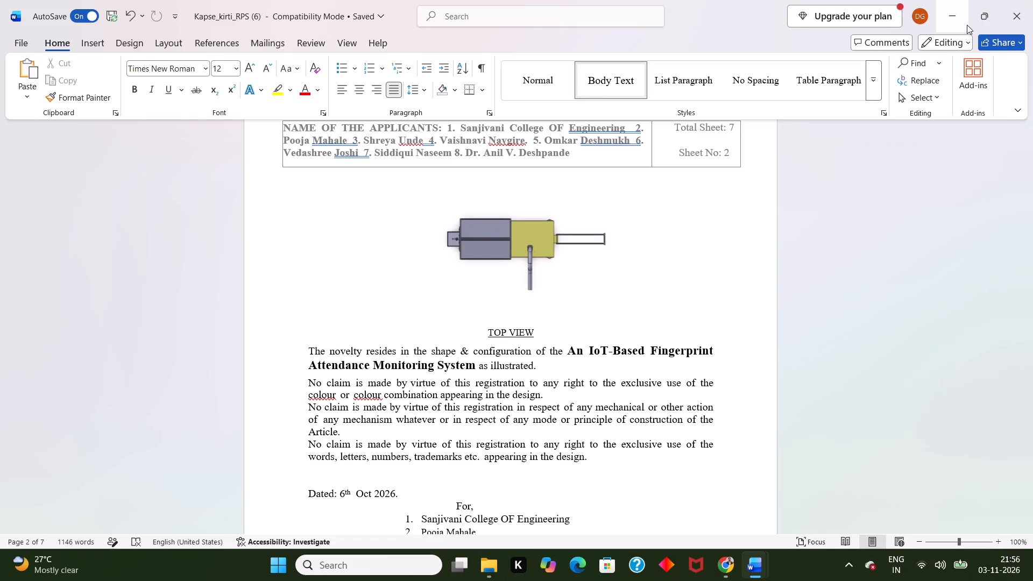
key("ctrl+s")
Minimize the document and the Downloads folder window to get to the desktop.
left_click(957, 16)
left_click(957, 19)
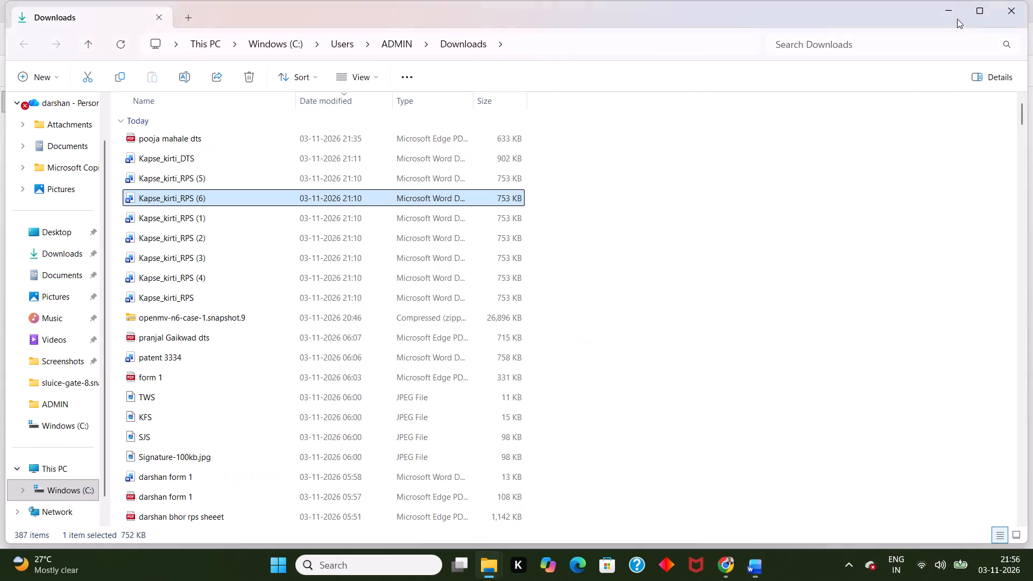
left_click(944, 13)
left_click(944, 13)
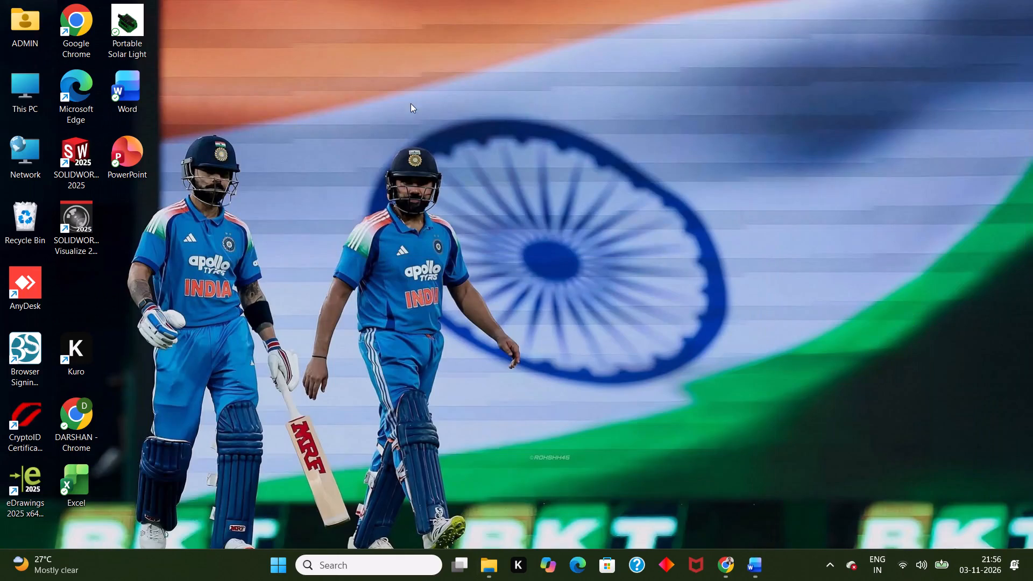
Launch SOLIDWORKS 2025 from the desktop.
double_click(71, 177)
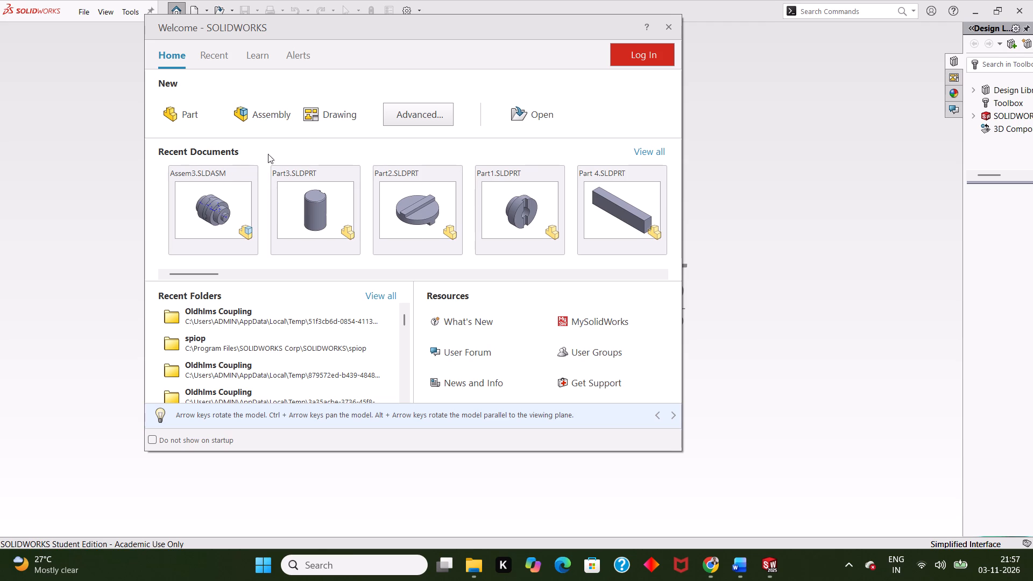
Switch to the Downloads folder, open the openmv-n6-case-1.snapshot.9 archive and look through its model files.
left_click(480, 565)
left_click(512, 495)
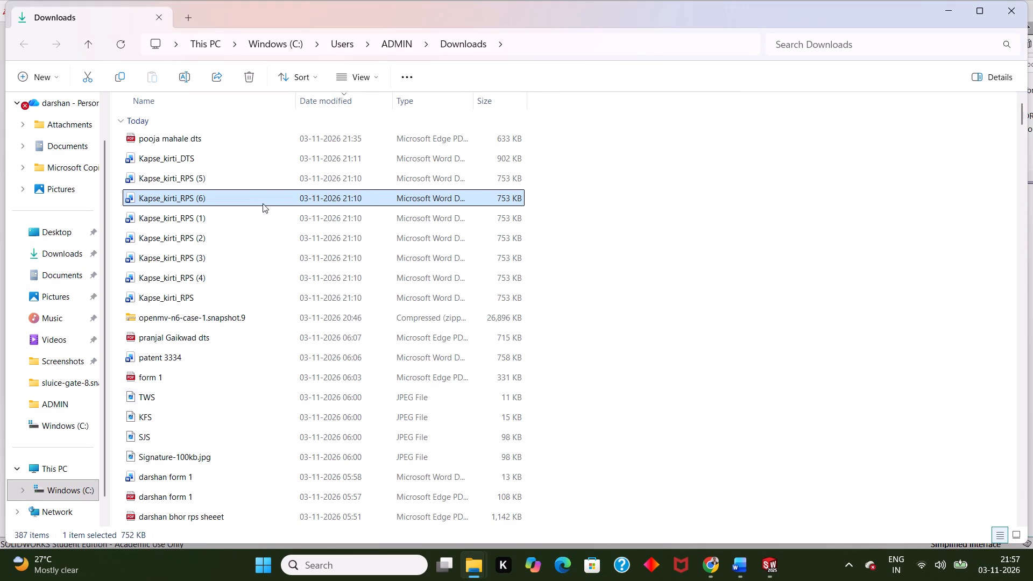
scroll(165, 219, "up", 2)
left_click(68, 250)
double_click(166, 315)
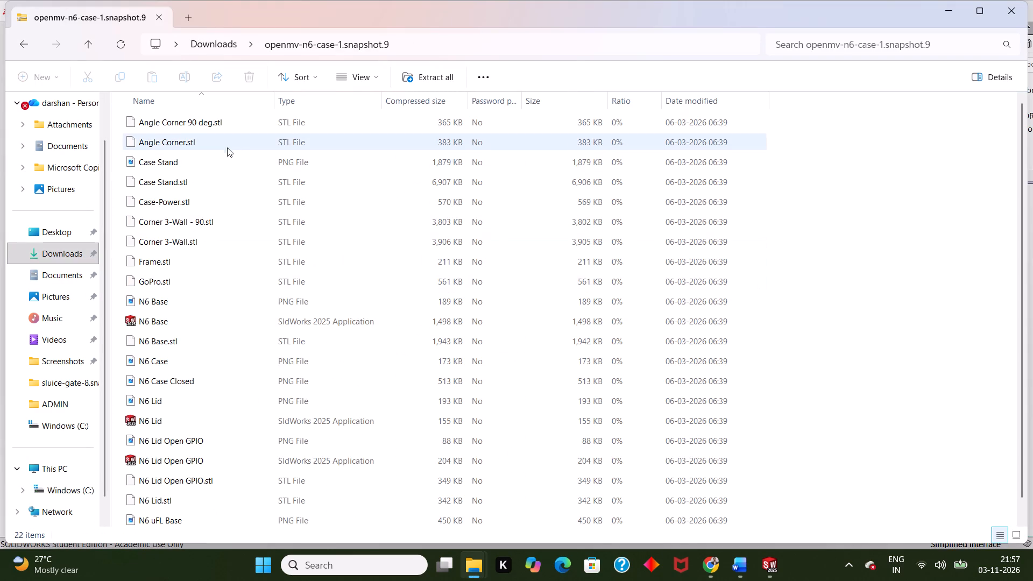
scroll(227, 323, "down", 6)
scroll(223, 455, "down", 1)
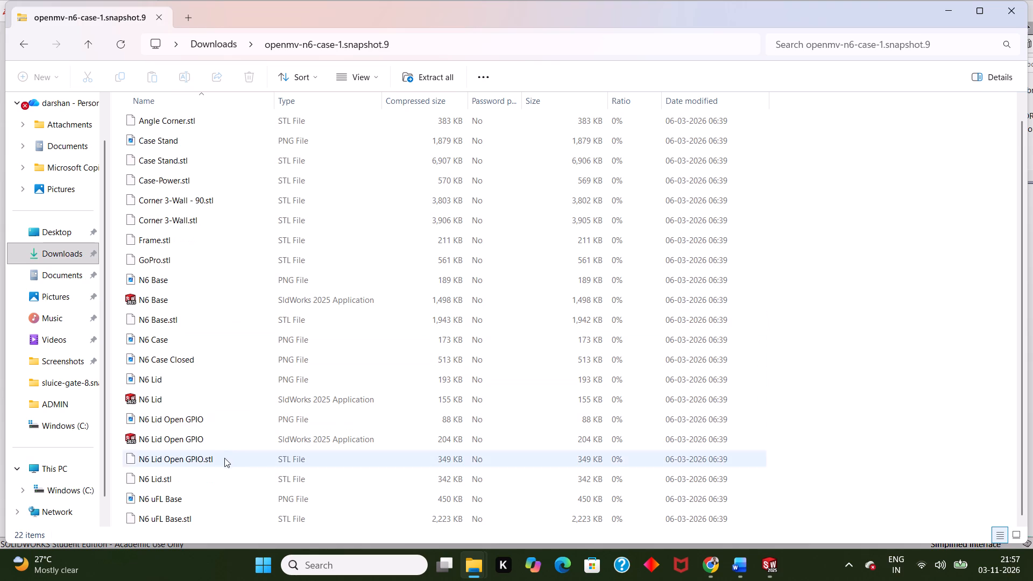
Return to the Downloads folder and look through its recent documents, images and model folders.
left_click(70, 249)
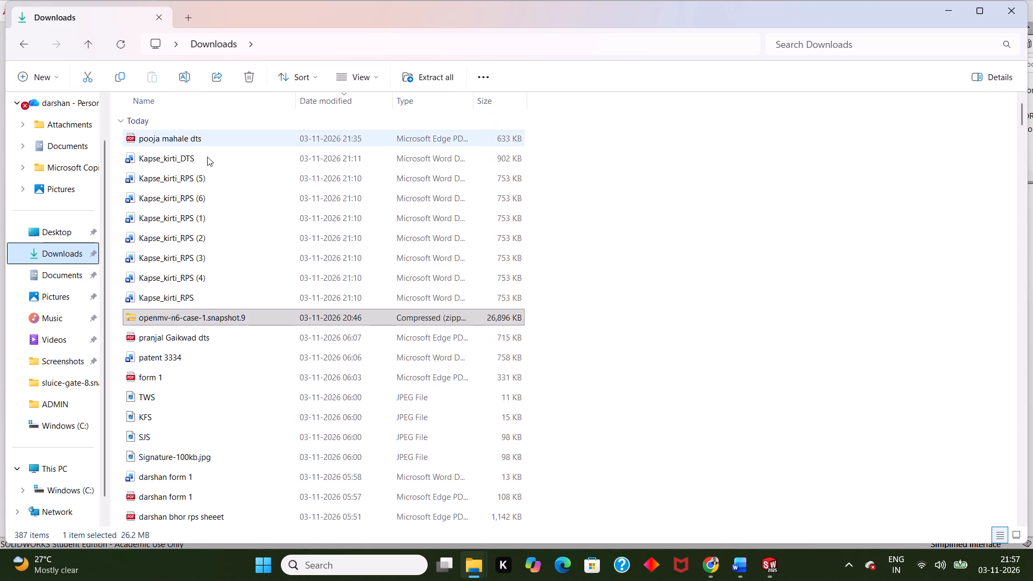
scroll(194, 359, "down", 1)
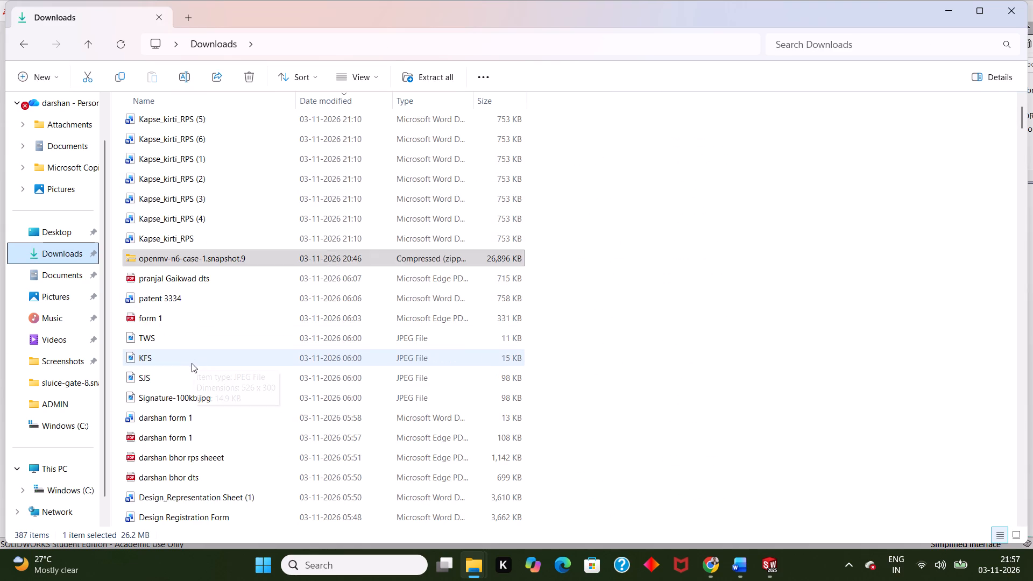
scroll(190, 382, "down", 1)
scroll(231, 463, "down", 2)
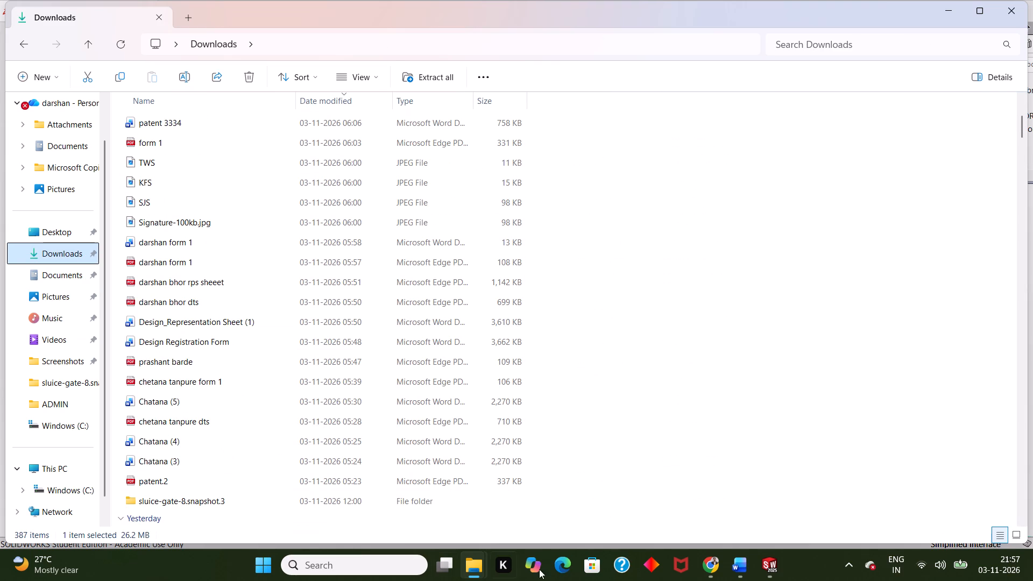